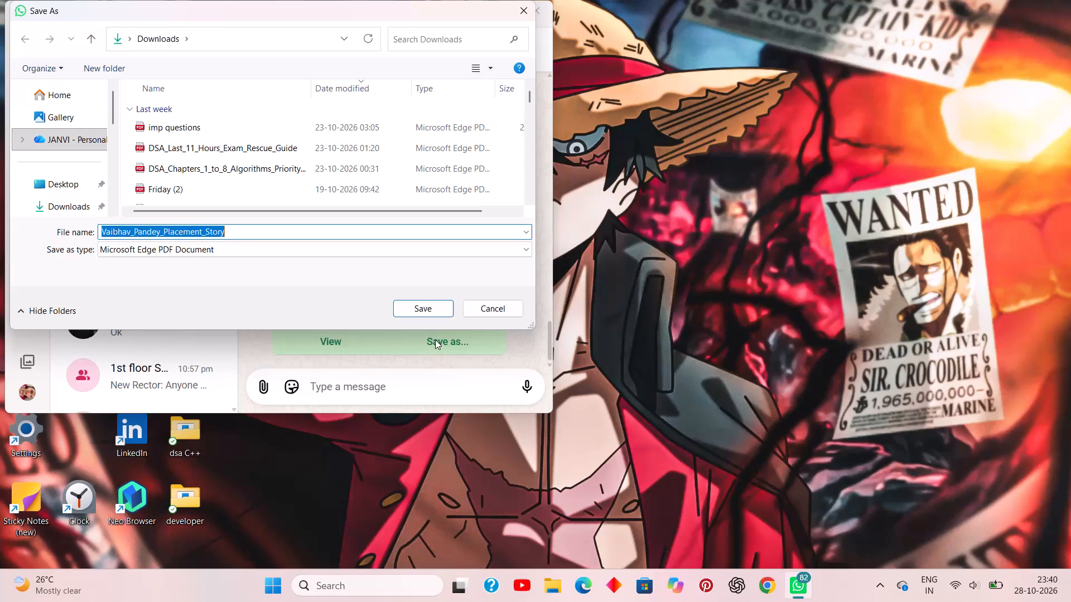
Save the received placement story PDF in the Downloads folder under its suggested file name.
click(423, 304)
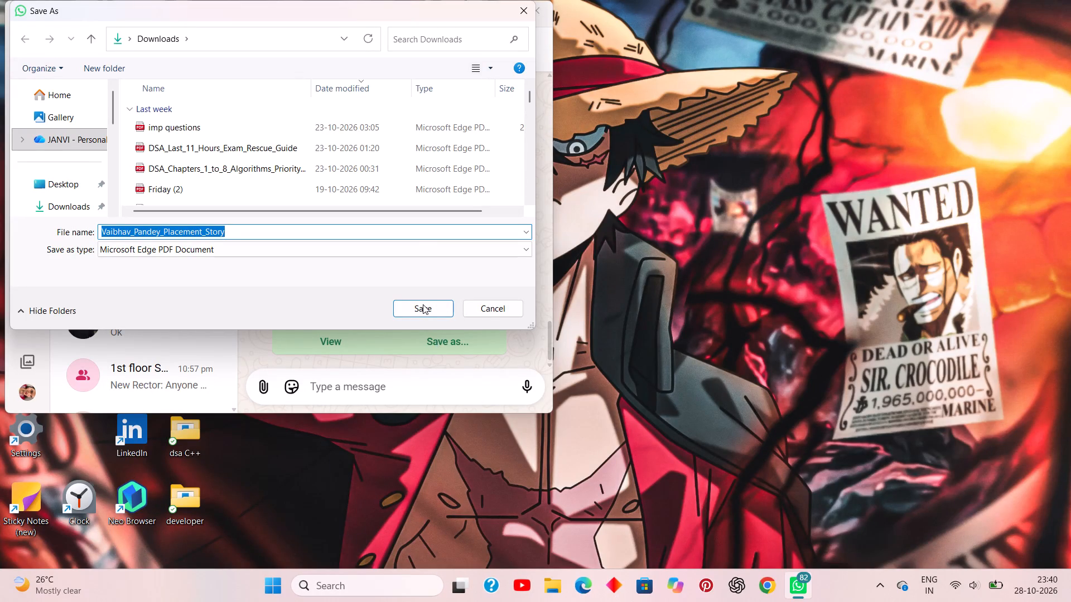
click(423, 304)
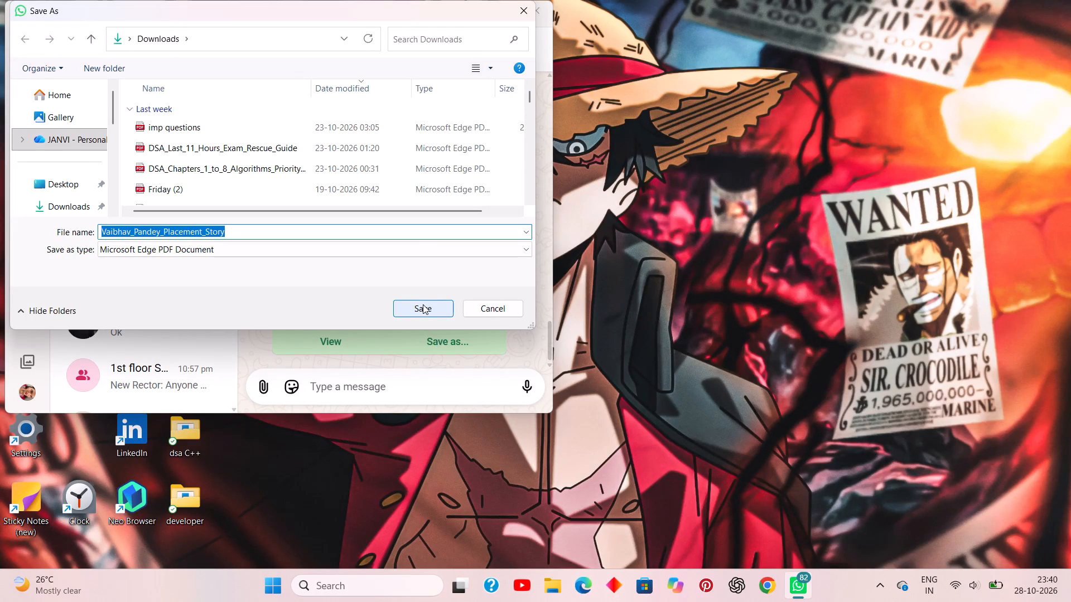
click(423, 304)
Save the received placement story PDF in the Downloads folder, keeping the suggested file name and PDF type.
triple_click(429, 312)
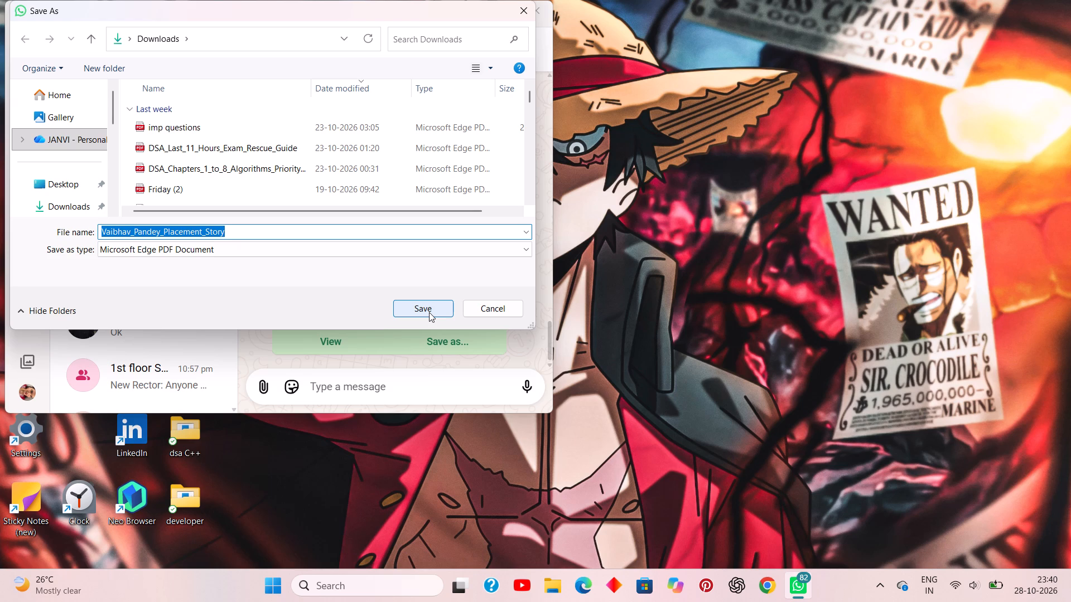
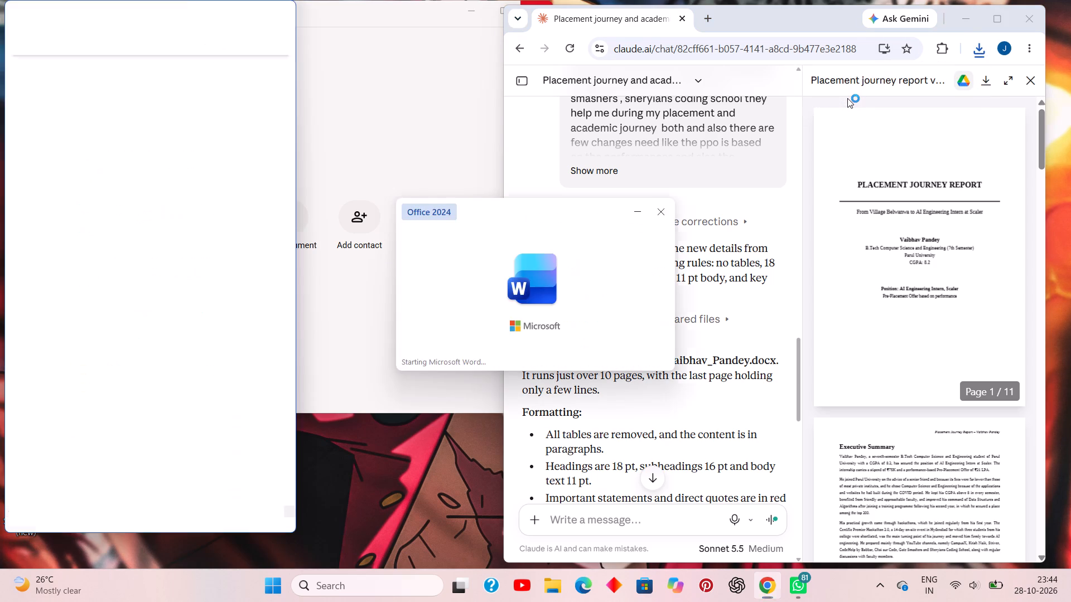
click(248, 17)
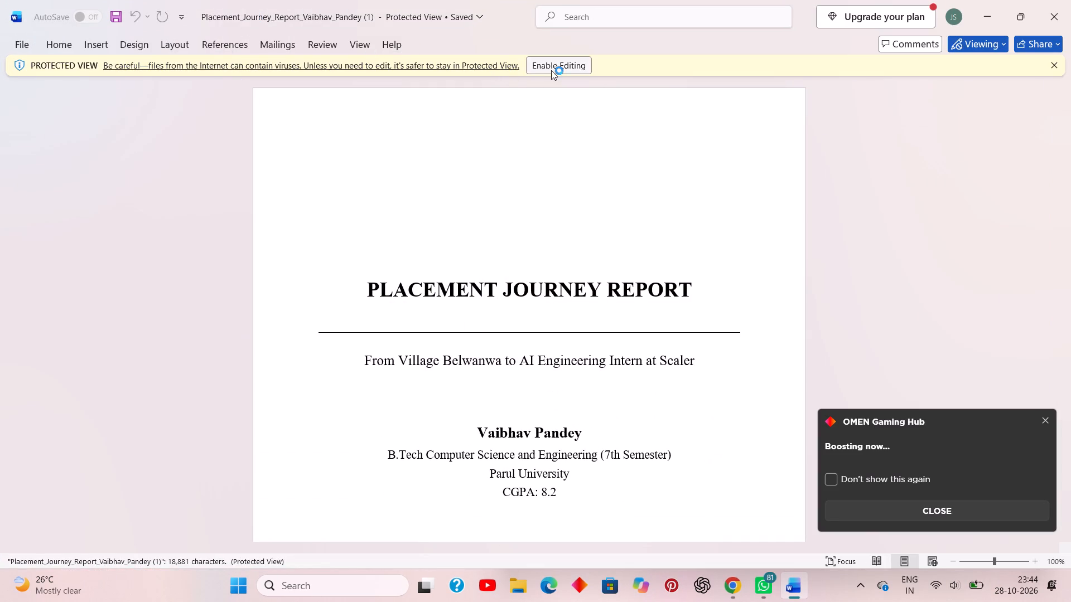
Copy the entire content of the placement journey report document.
scroll(501, 216, down, 5)
scroll(501, 216, up, 1)
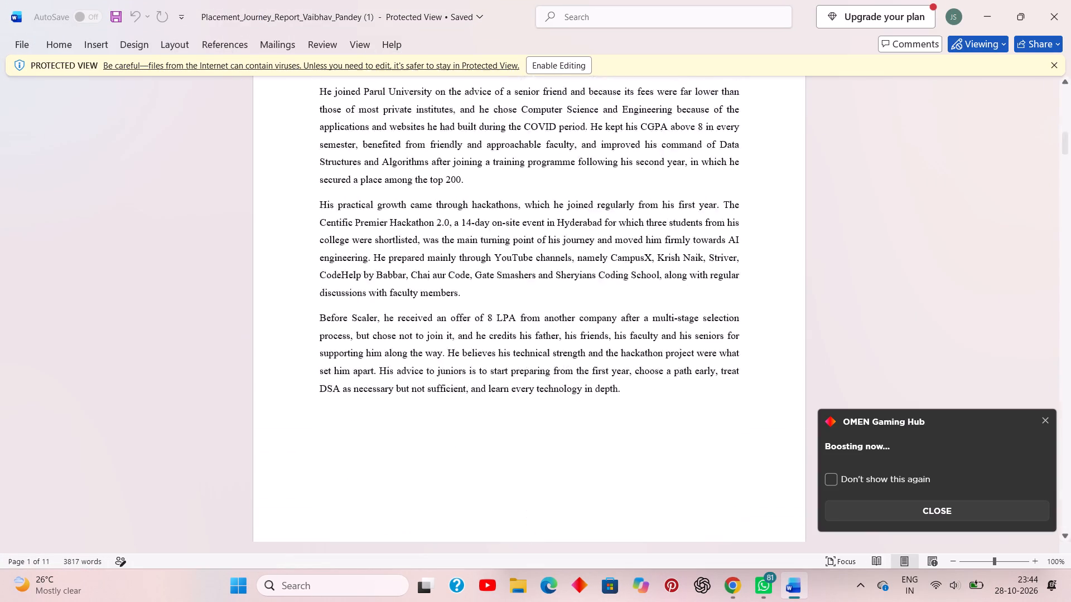
scroll(501, 216, up, 1)
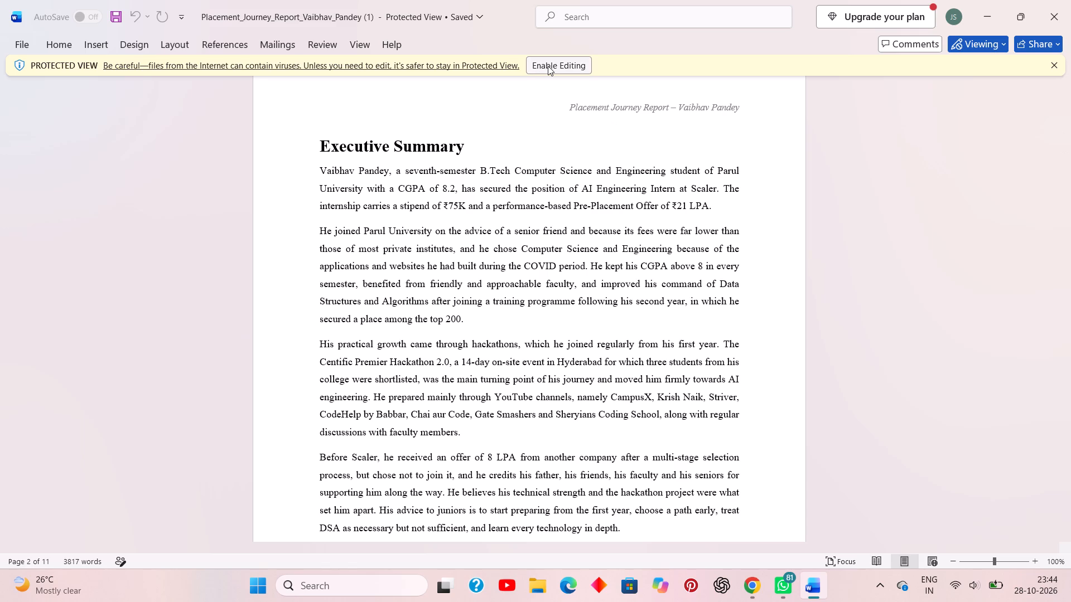
click(528, 163)
key(ctrl+a)
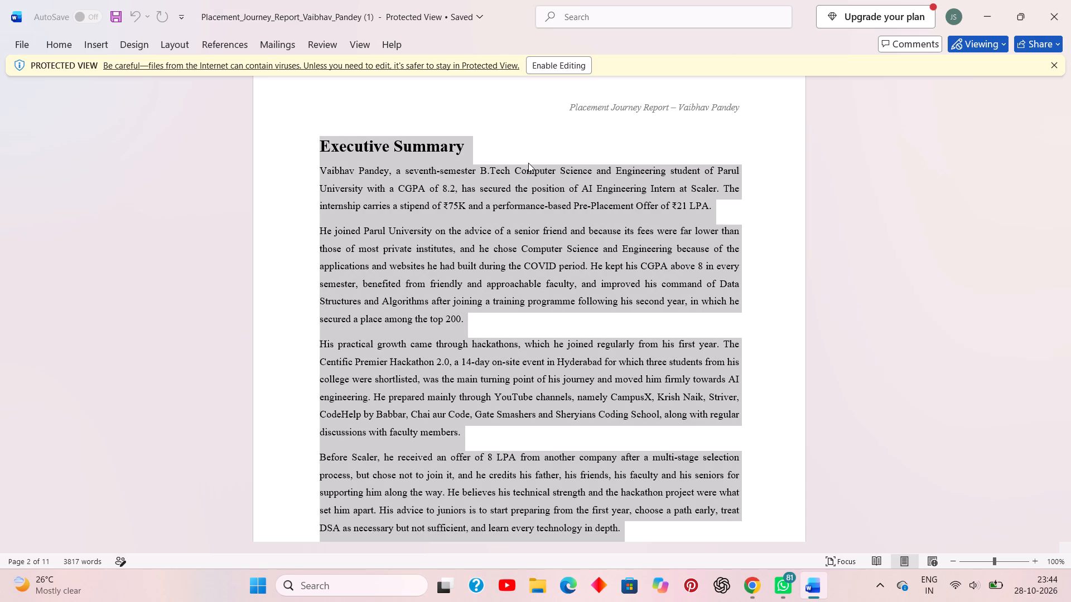
key(ctrl+c)
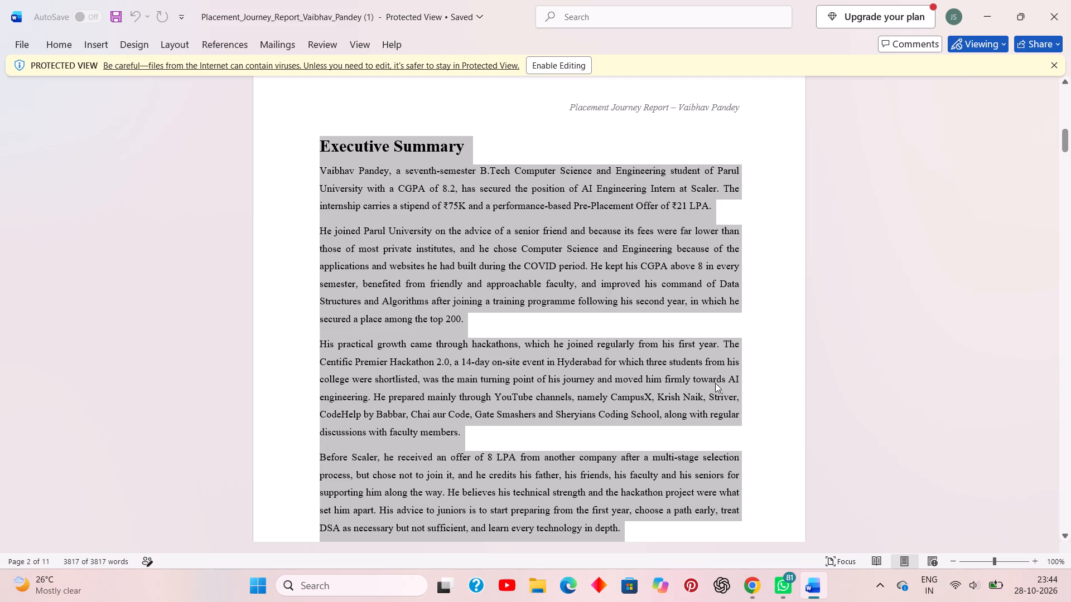
Switch to Chrome, create a new blank Google Docs document and paste the copied report into it.
click(752, 588)
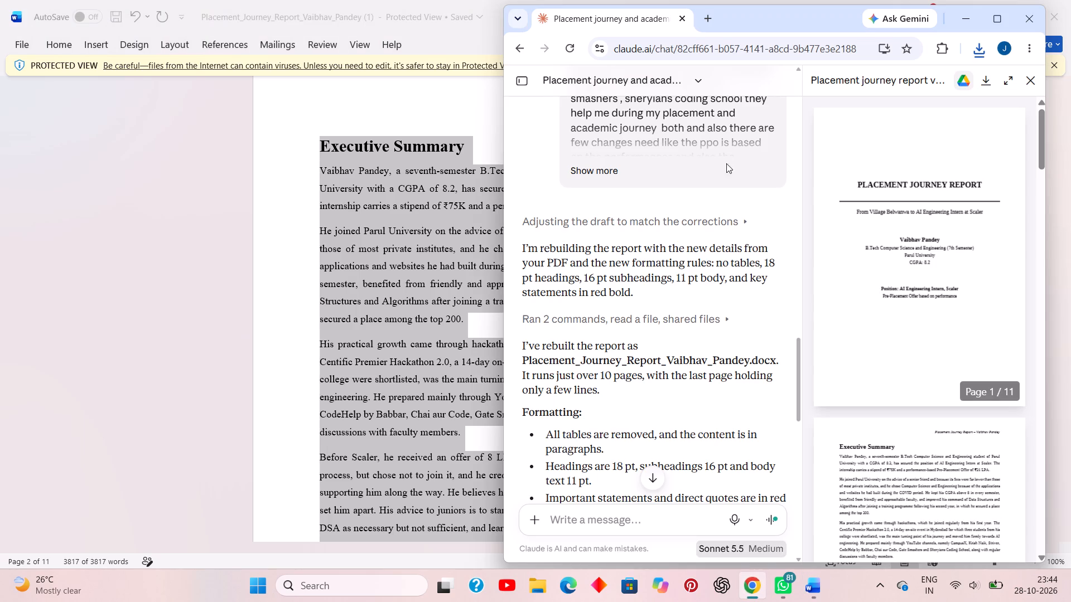
click(706, 25)
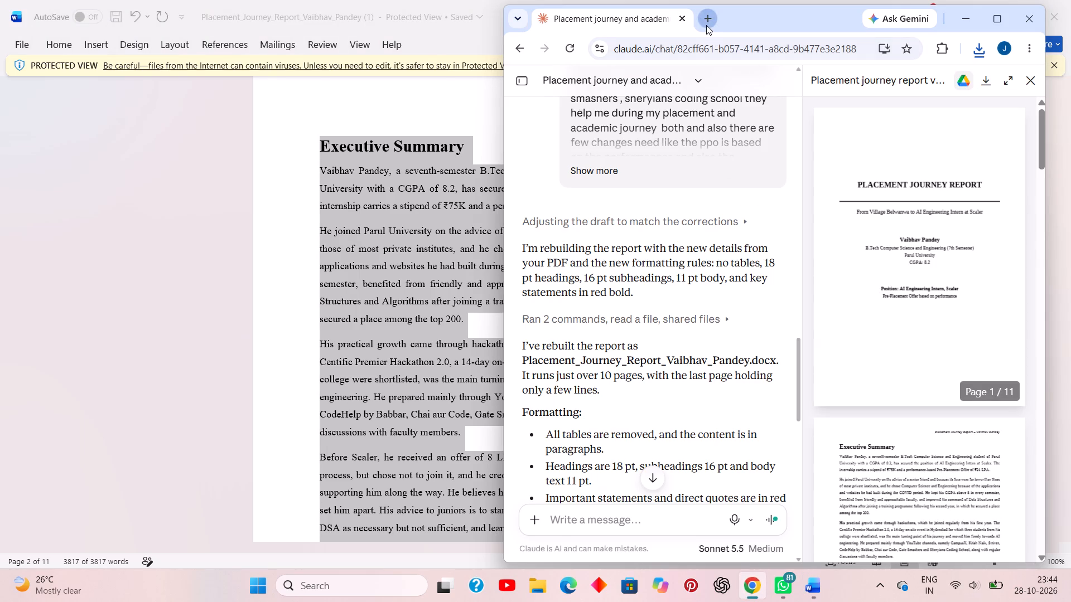
double_click(619, 444)
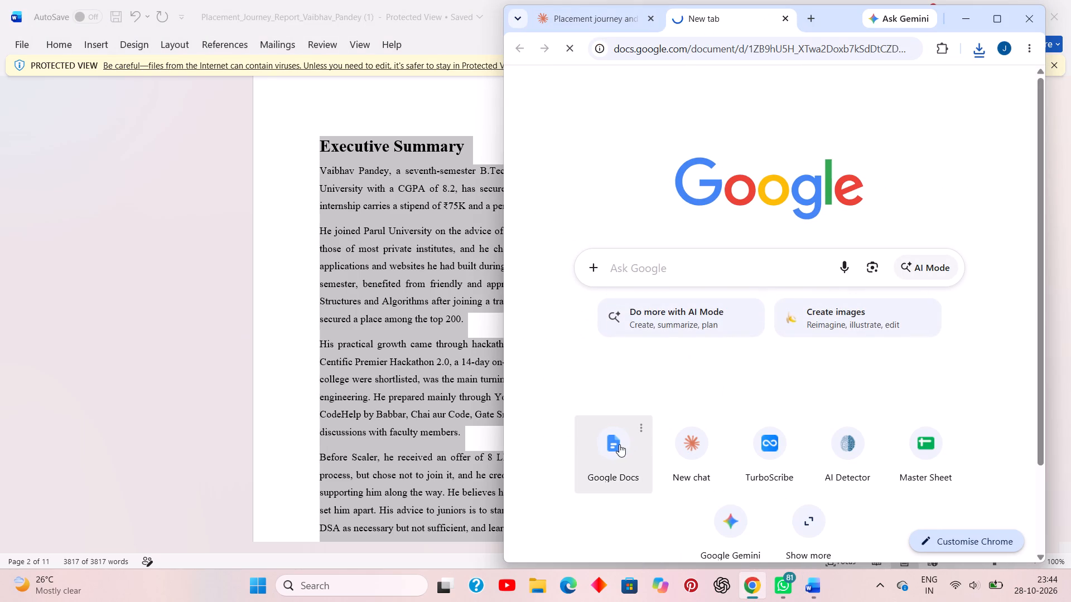
click(994, 24)
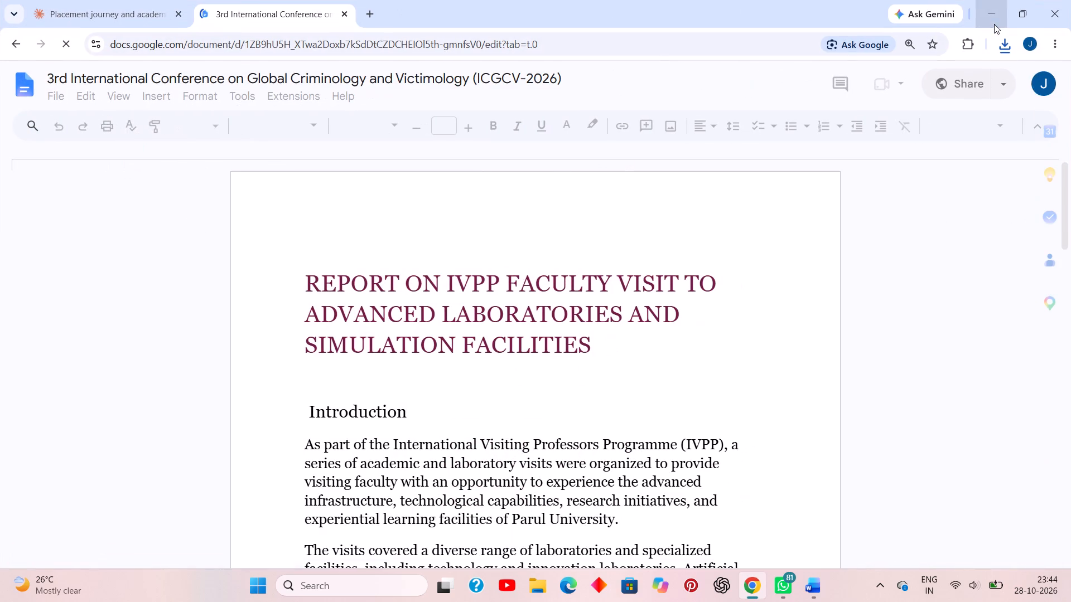
click(64, 98)
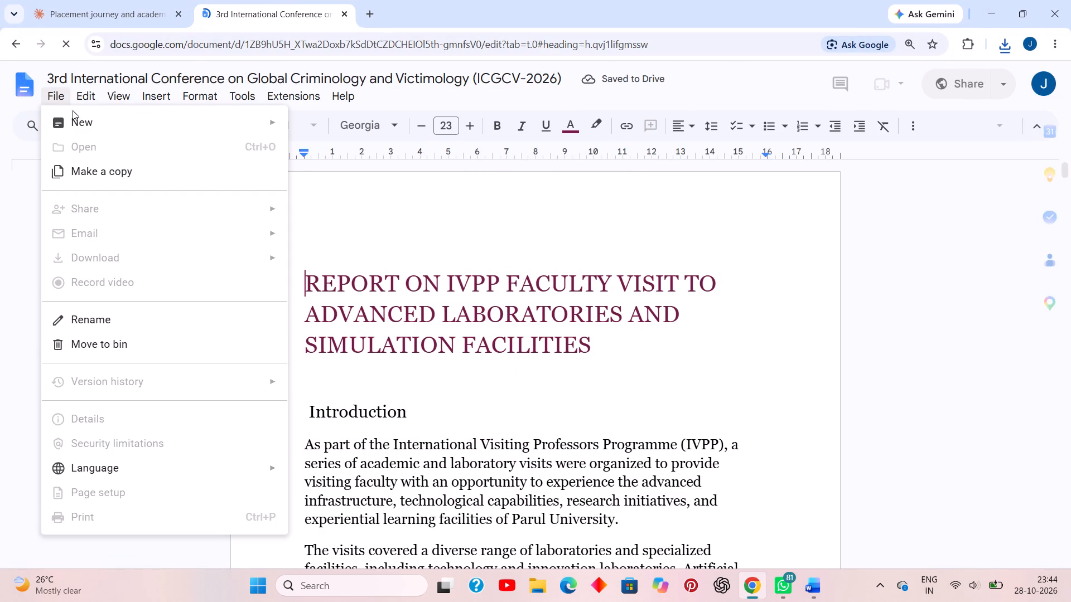
click(83, 117)
click(331, 133)
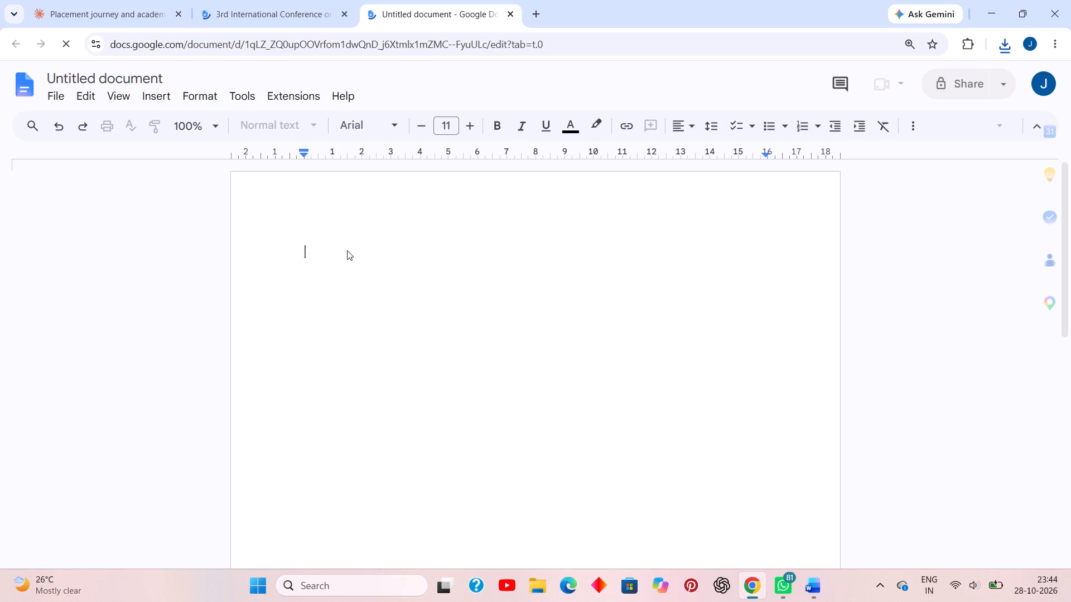
key(ctrl+v)
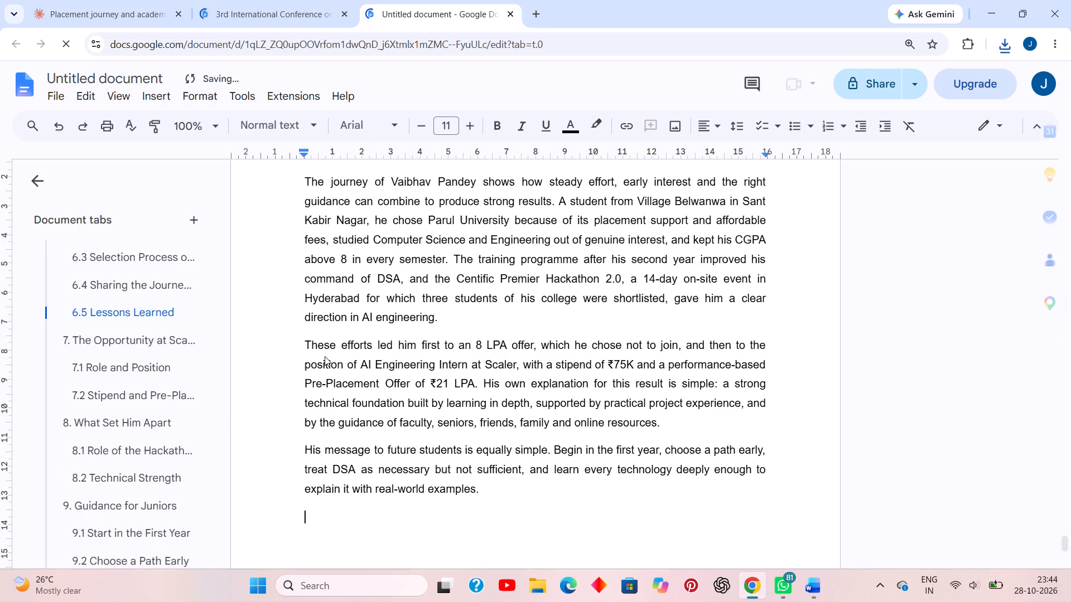
Look through the pasted report from the conclusion back to the cover page to check how it carried over.
scroll(325, 356, down, 10)
scroll(325, 356, up, 9)
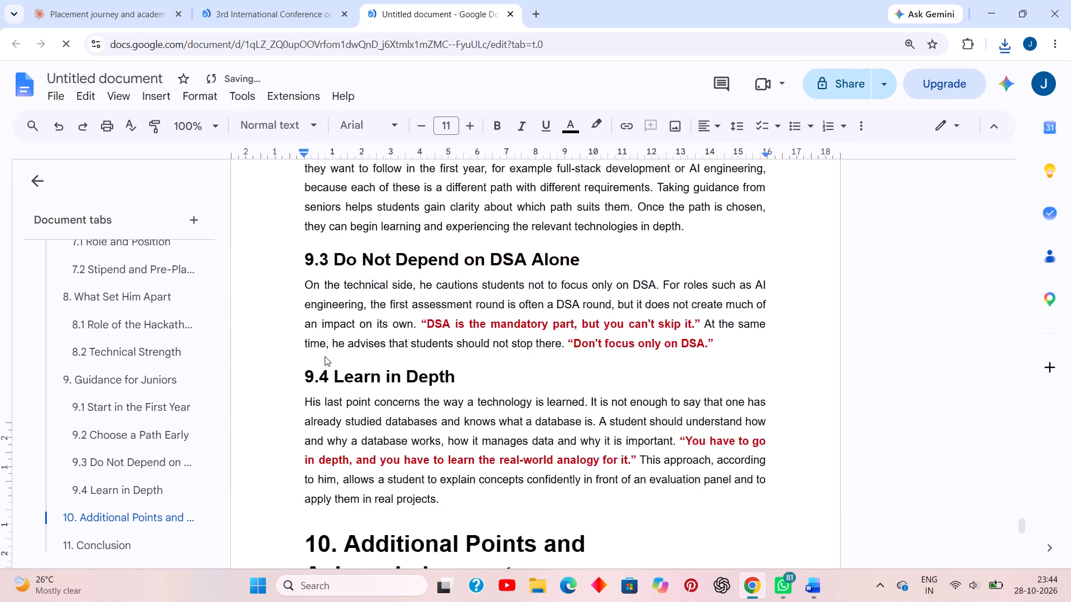
scroll(325, 356, up, 11)
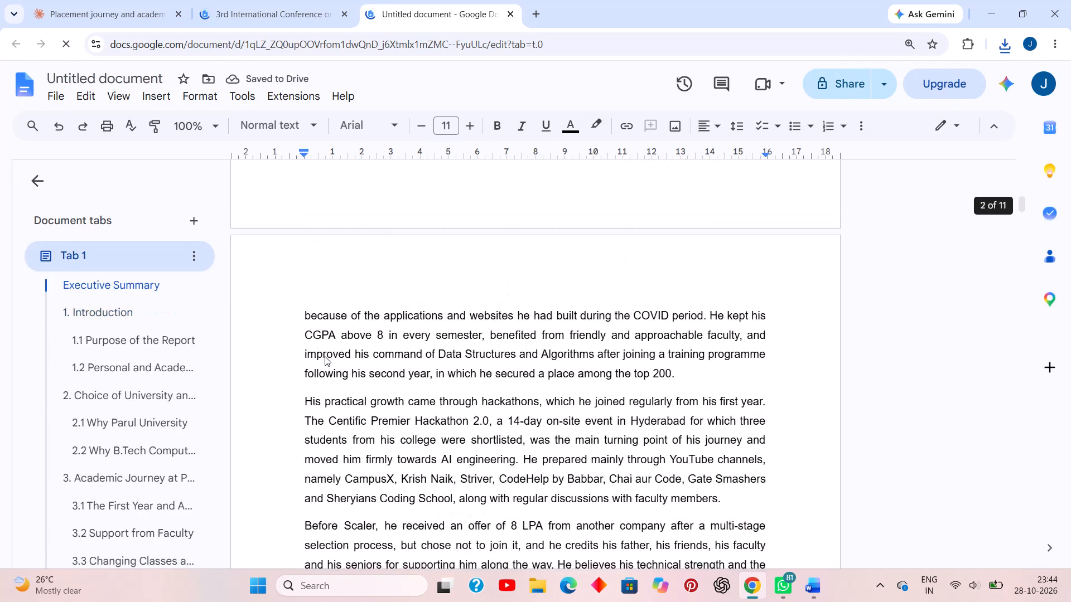
scroll(325, 356, up, 5)
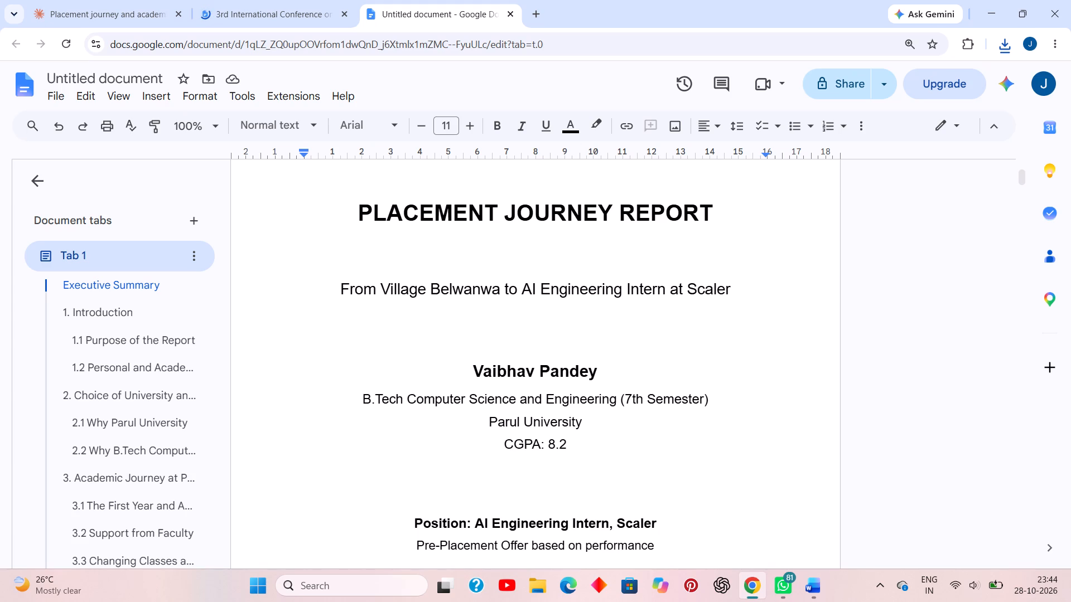
Clear the formatting of the cover lines from below the title through "Pre-Placement Offer based on performance".
double_click(389, 261)
drag(389, 261, 404, 439)
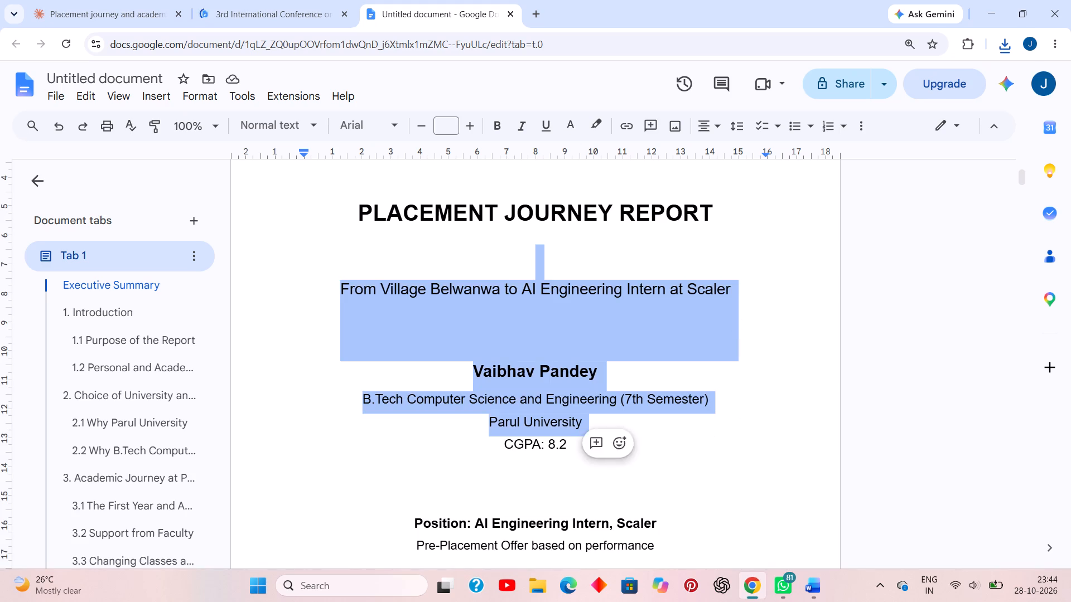
drag(404, 439, 466, 174)
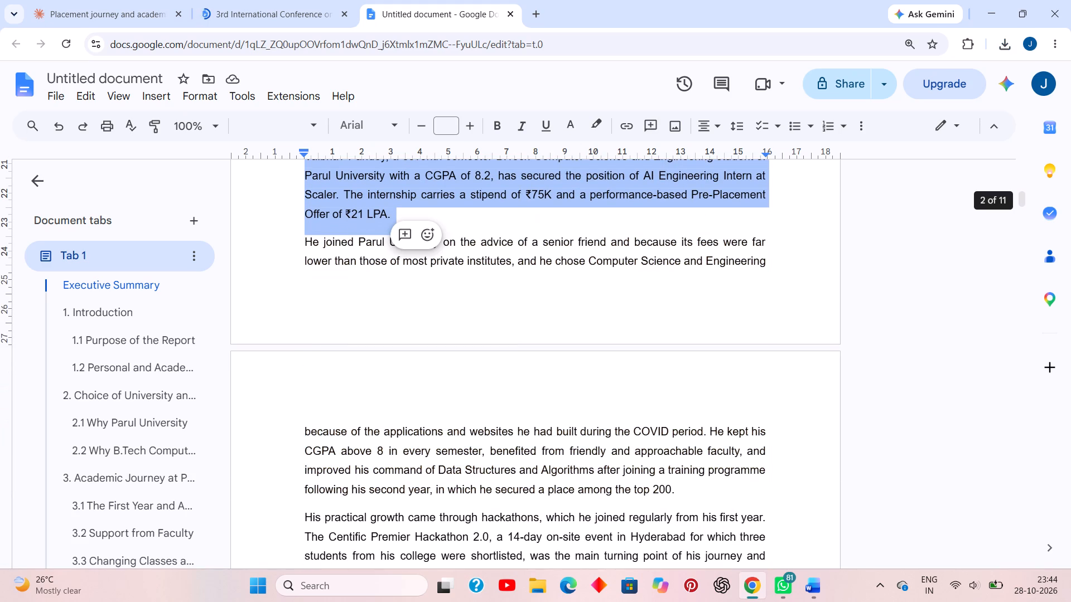
drag(466, 174, 516, 362)
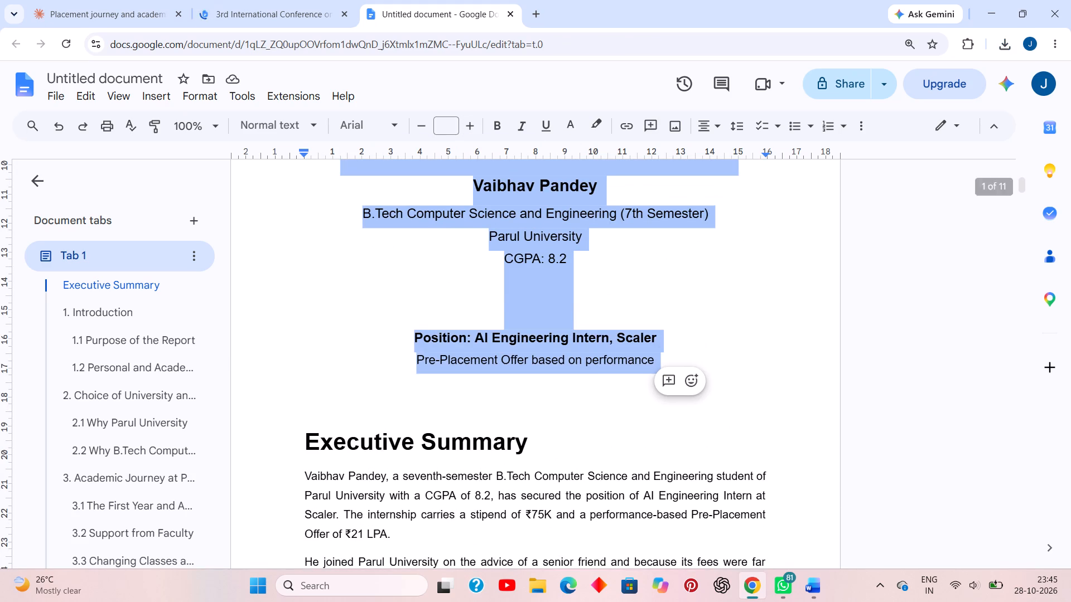
drag(516, 362, 531, 372)
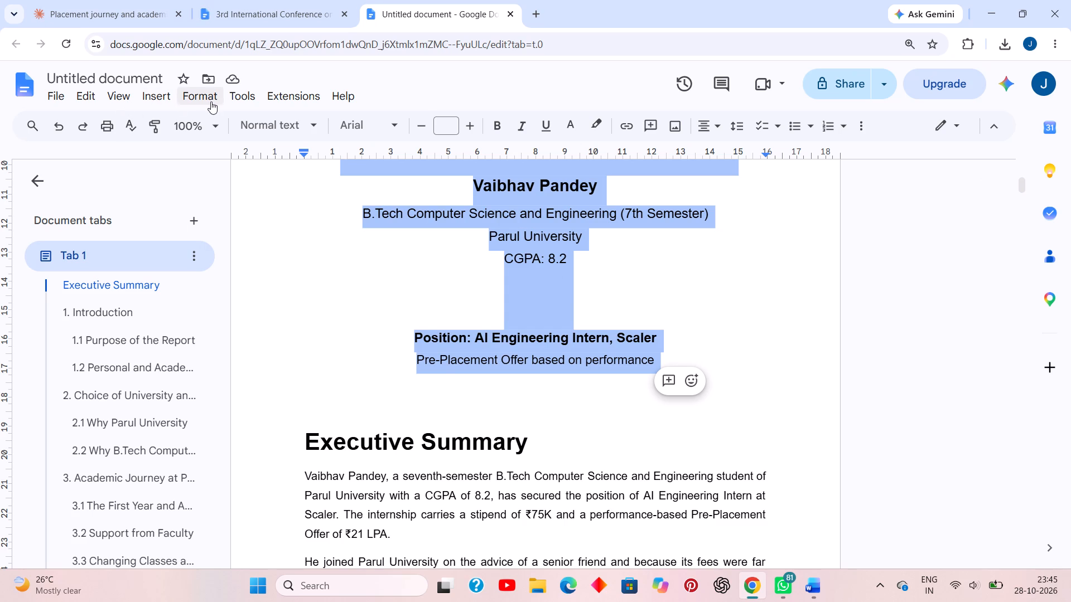
click(211, 101)
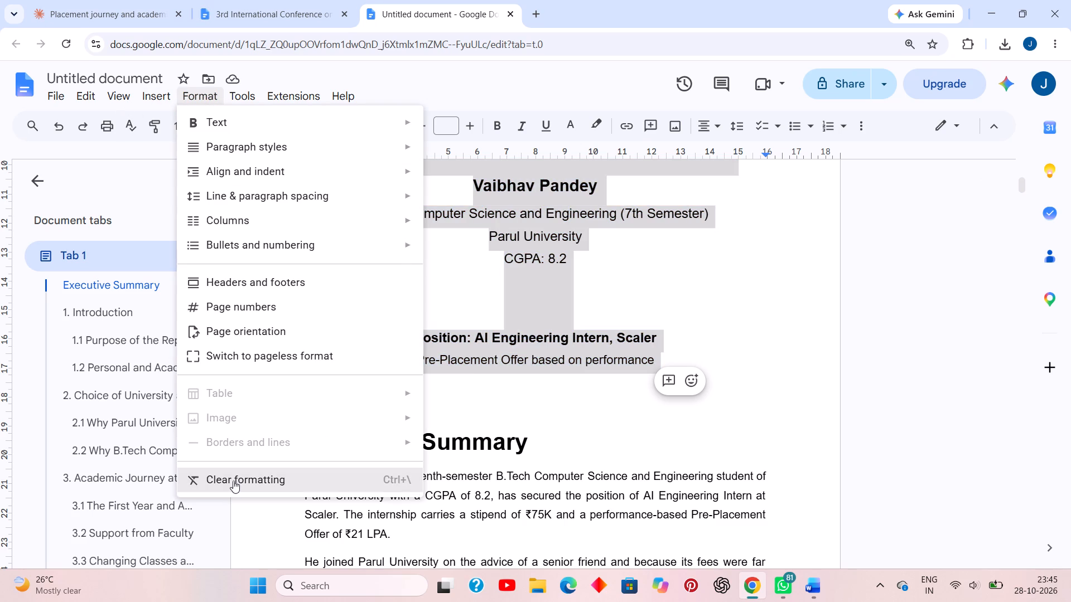
click(235, 483)
Centre-align the cover lines below the PLACEMENT JOURNEY REPORT title.
scroll(413, 434, up, 3)
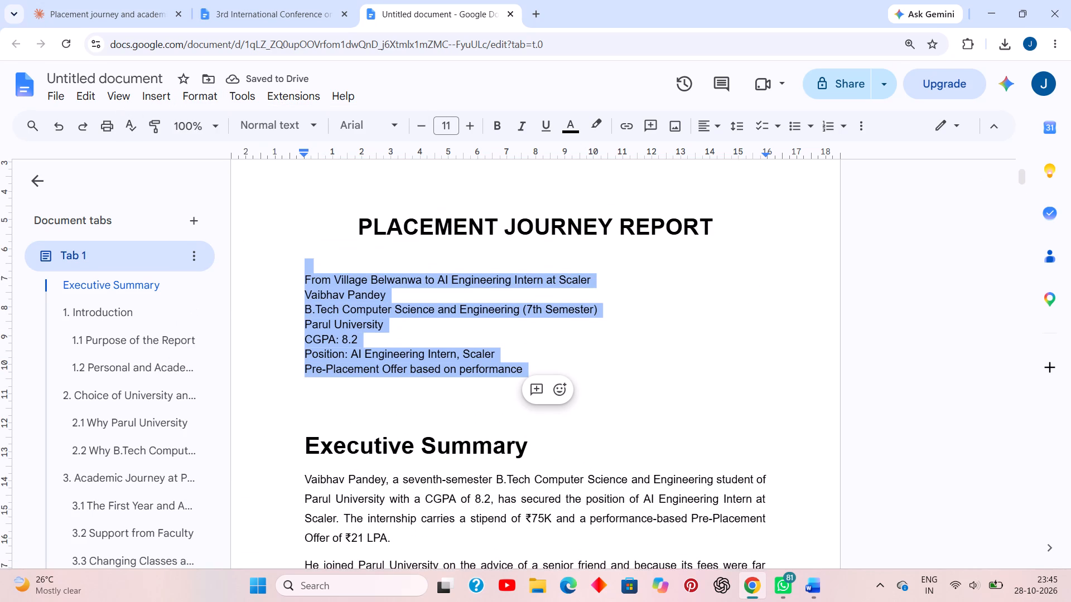
click(720, 127)
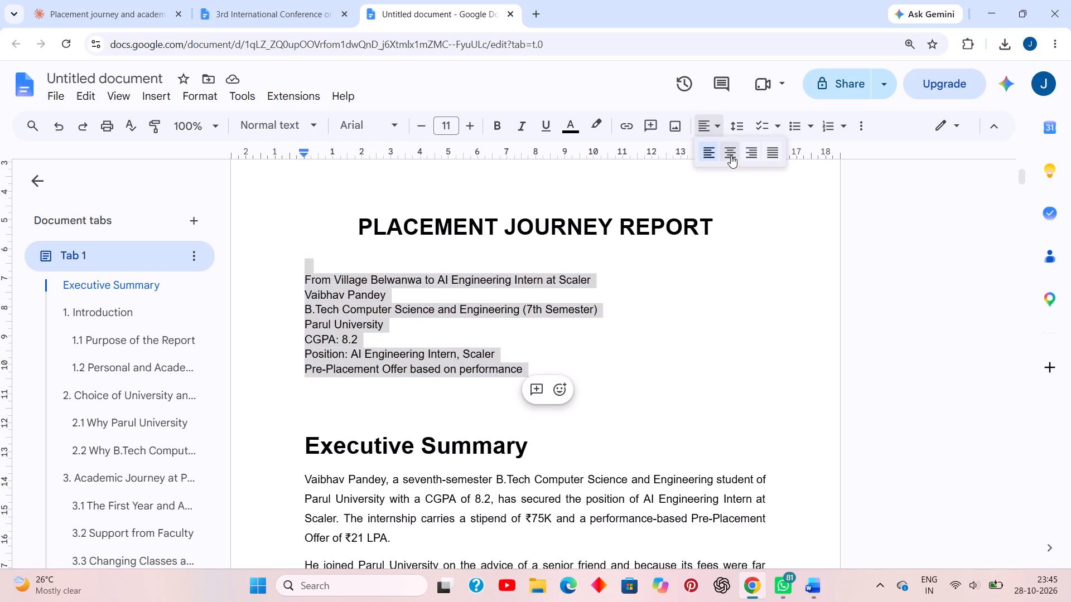
click(731, 156)
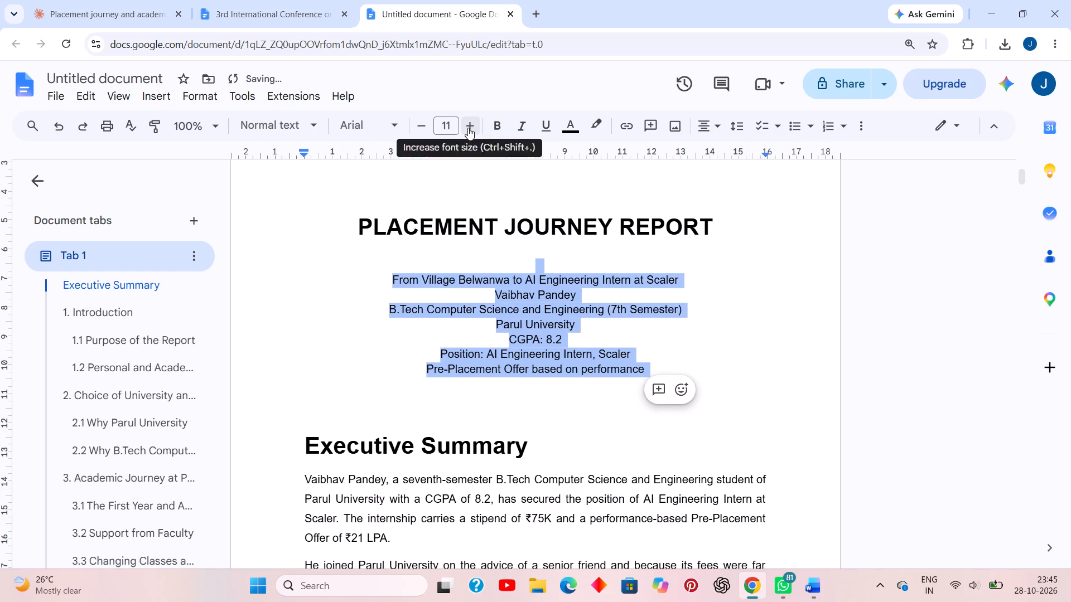
Set the cover lines below the title to font size 12 and make them bold.
double_click(468, 128)
click(468, 128)
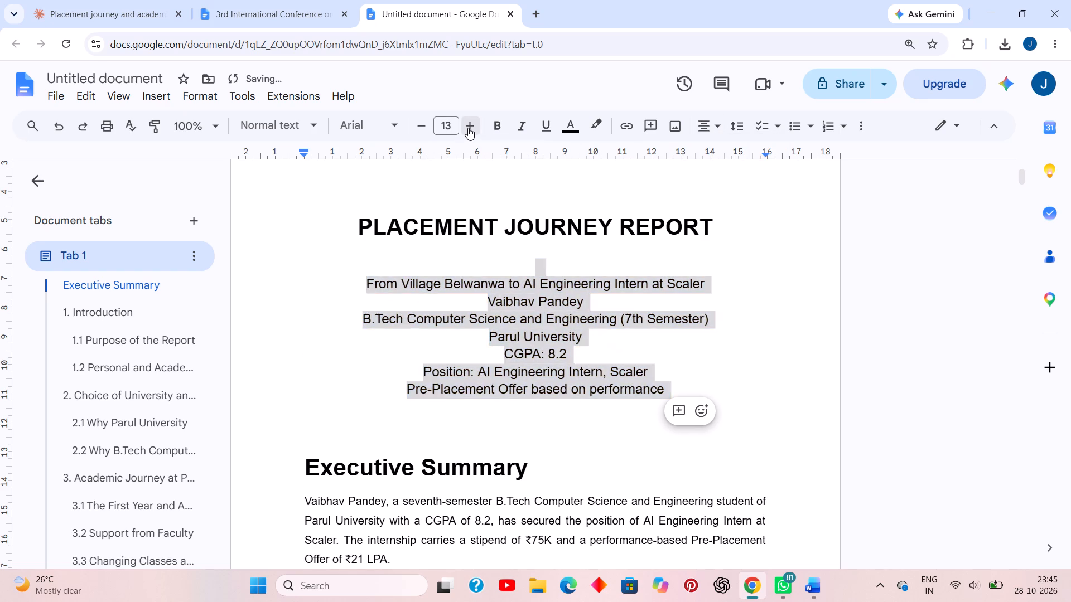
click(468, 128)
click(468, 128)
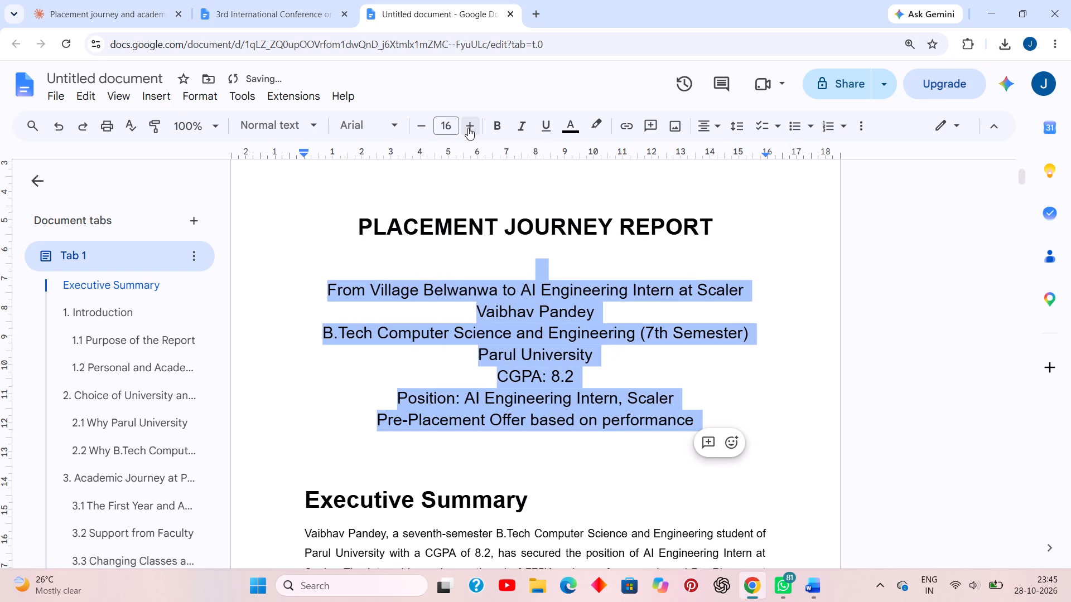
triple_click(422, 129)
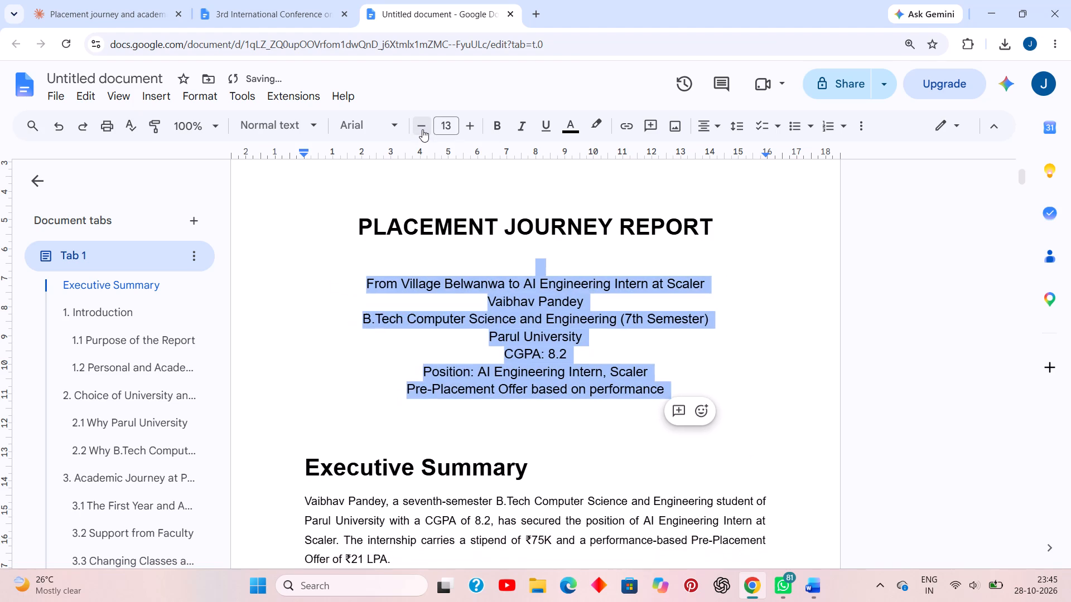
click(422, 129)
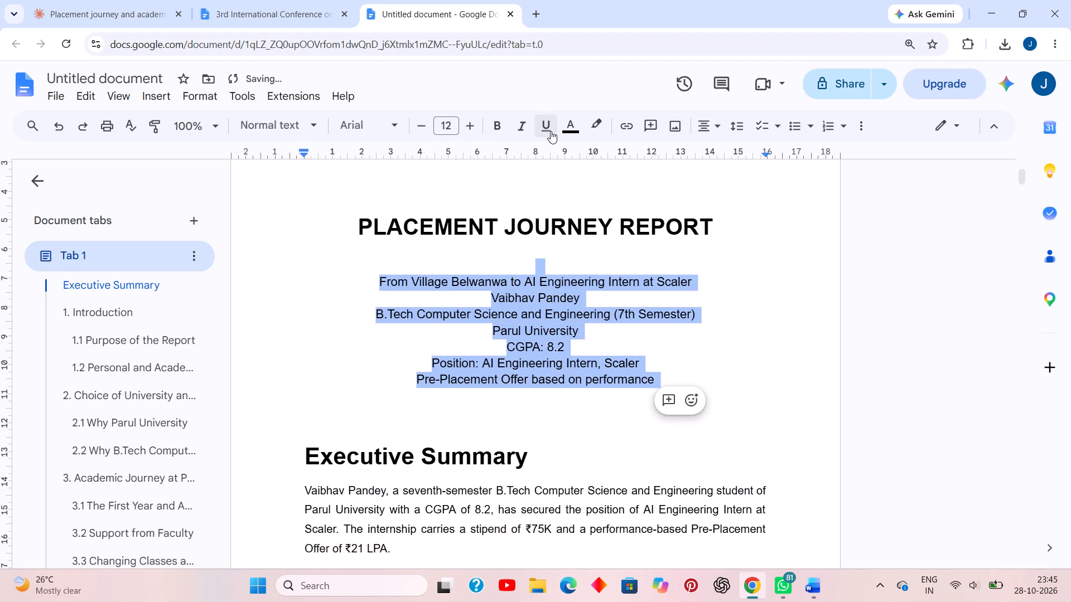
click(499, 130)
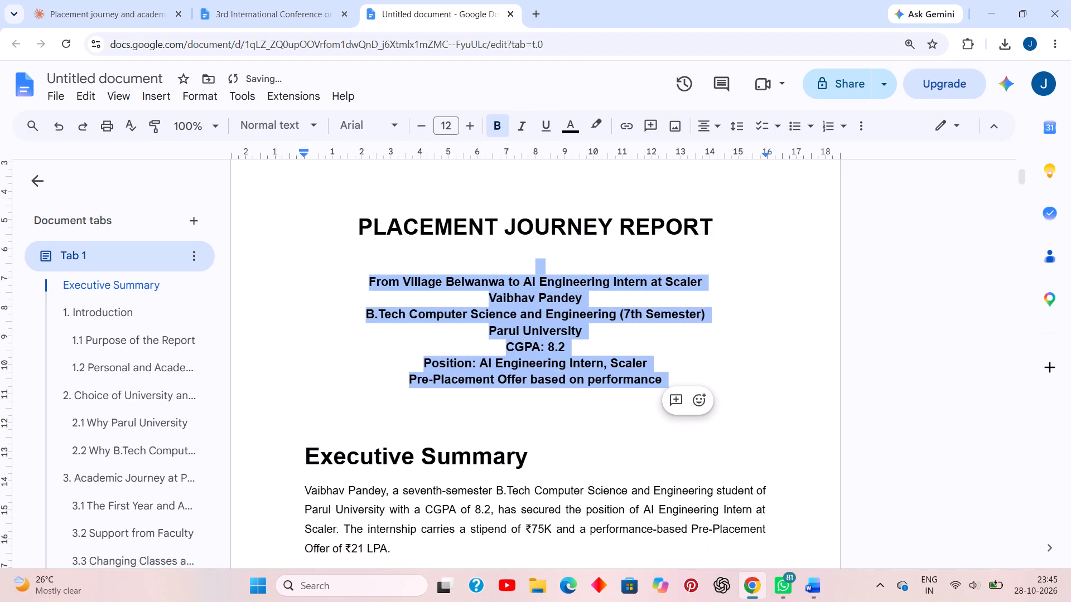
click(499, 305)
click(486, 252)
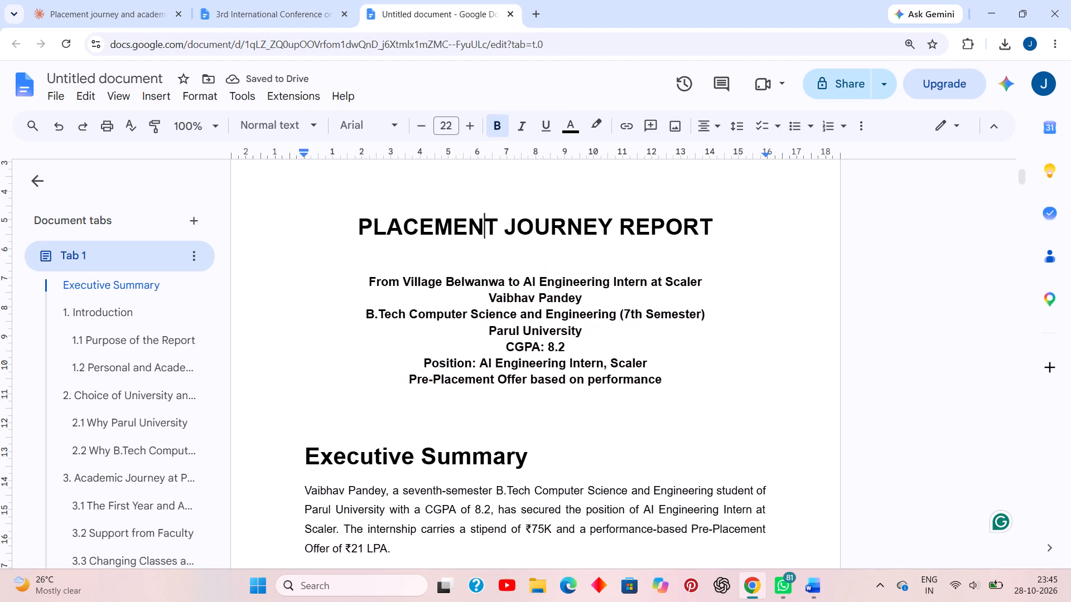
Remove the blank line between the PLACEMENT JOURNEY REPORT title and the cover lines below it.
click(483, 267)
key(BackSpace)
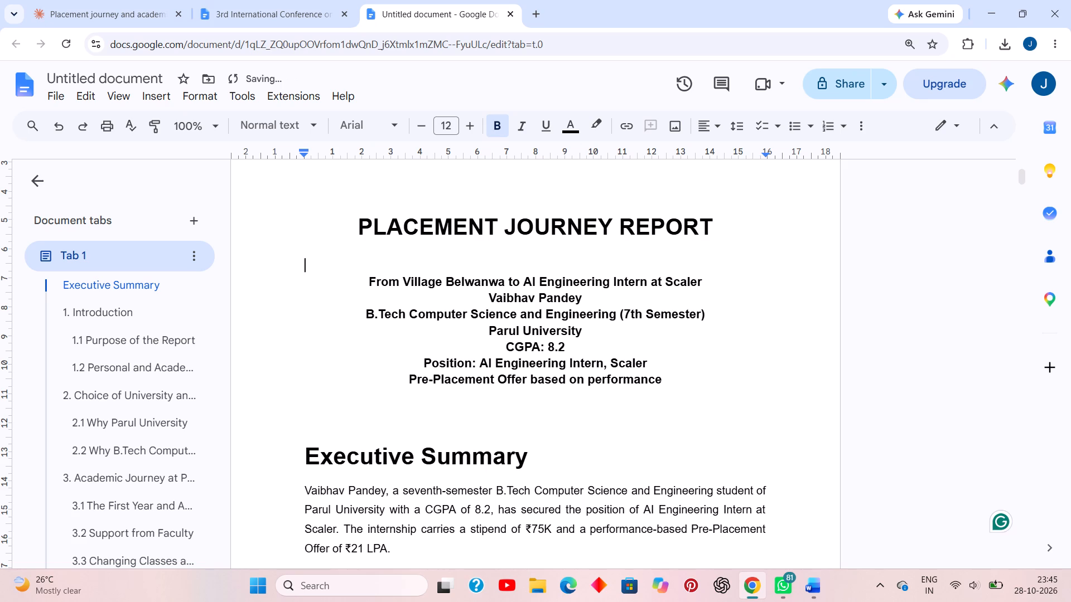
key(BackSpace)
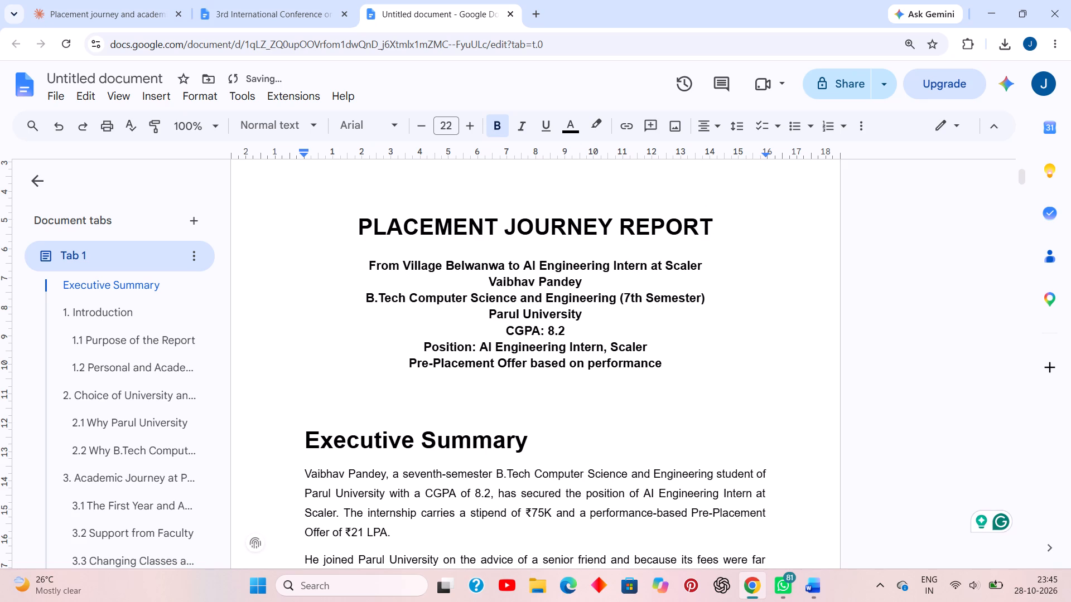
Insert a hyphen in front of the student's name on the cover.
scroll(563, 312, down, 1)
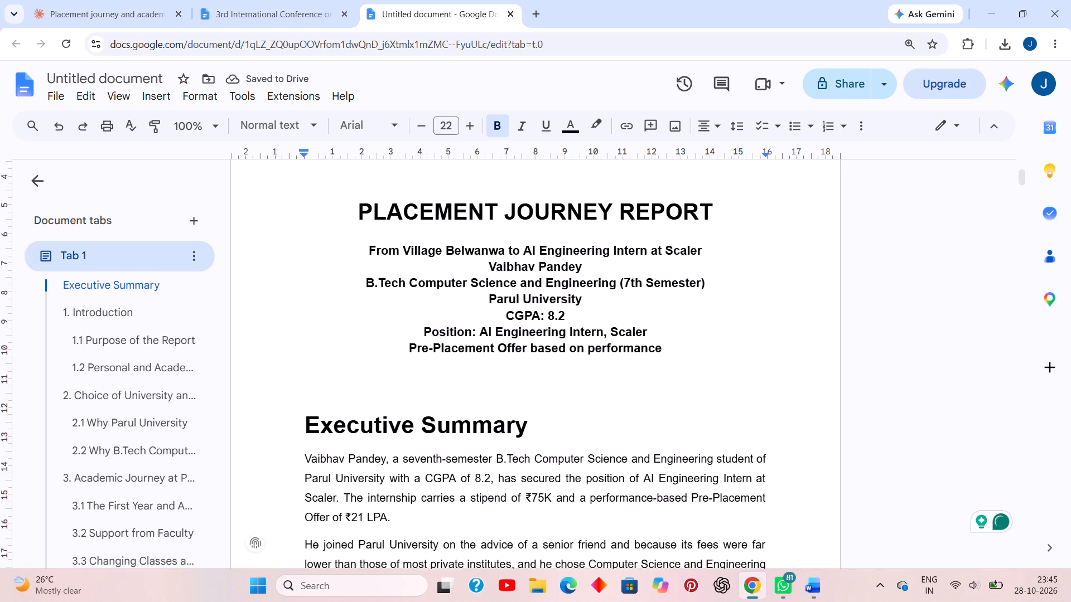
scroll(372, 253, down, 1)
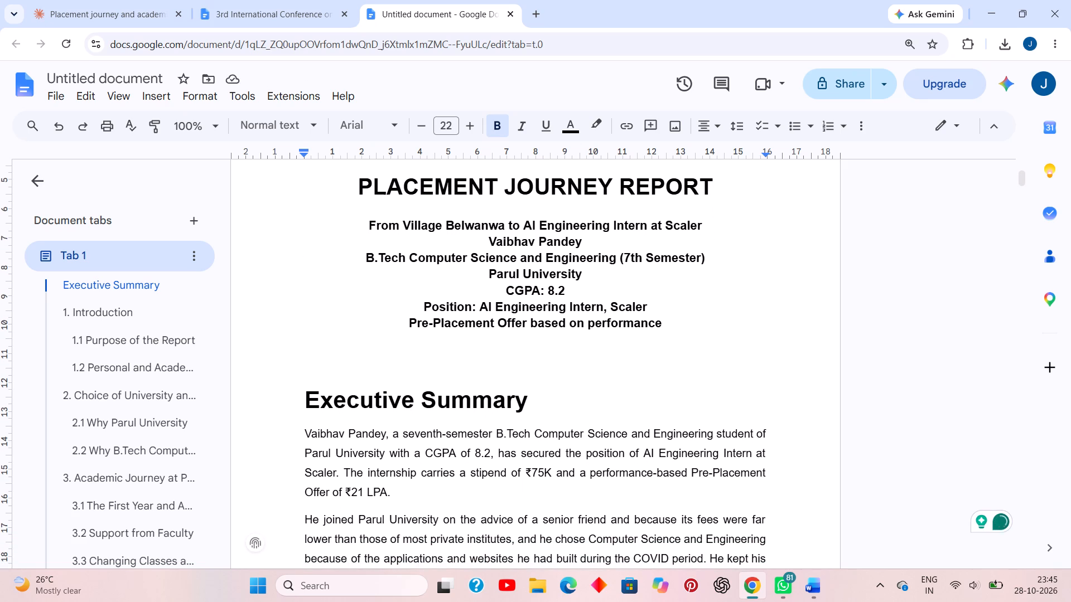
click(481, 240)
key(minus)
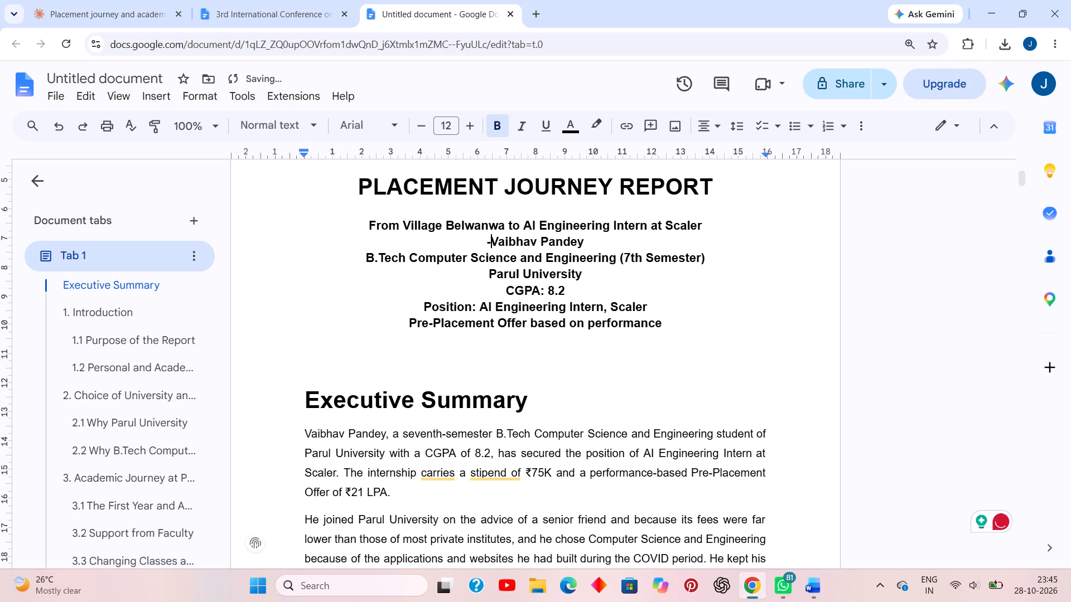
Delete the "CGPA: 8.2" line from the cover.
scroll(435, 285, down, 1)
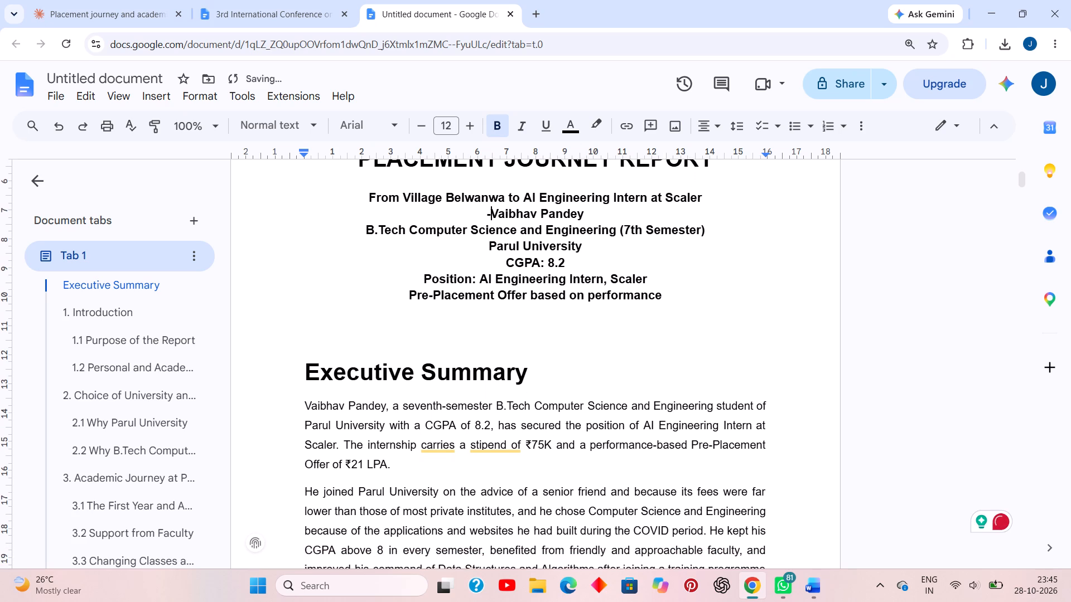
drag(497, 265, 586, 268)
key(BackSpace)
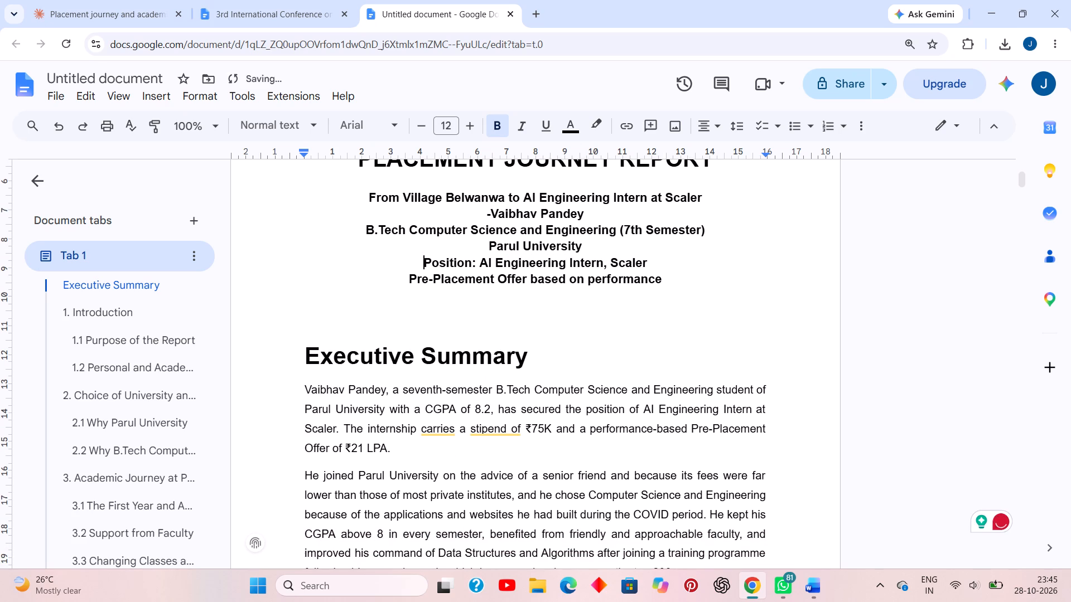
Look through the Executive Summary up to the "1. Introduction" heading and check how that heading is formatted.
scroll(572, 304, right, 2)
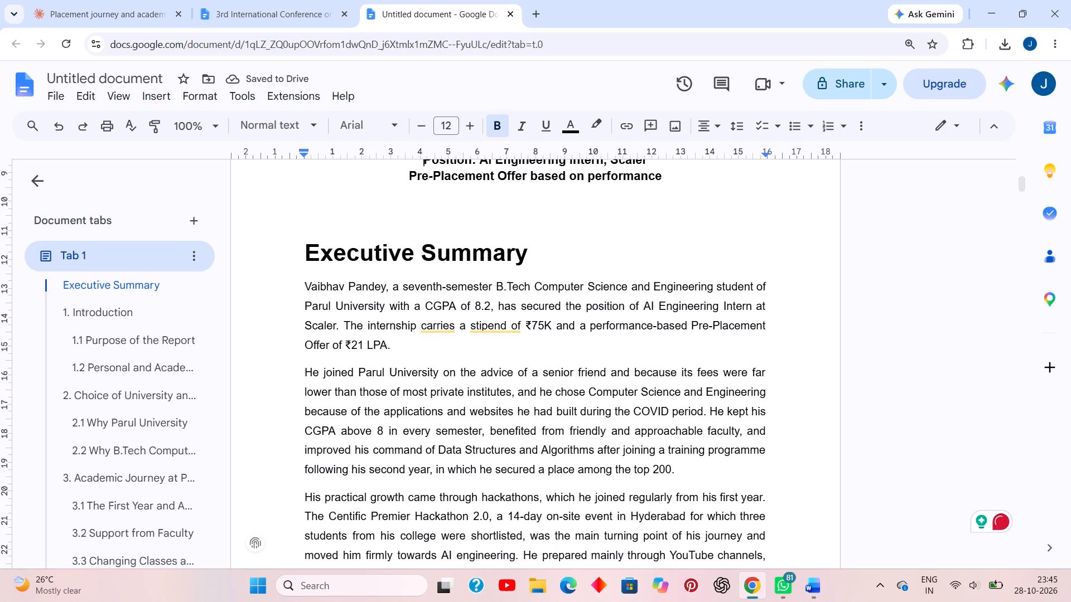
scroll(572, 304, right, 1)
scroll(439, 307, down, 2)
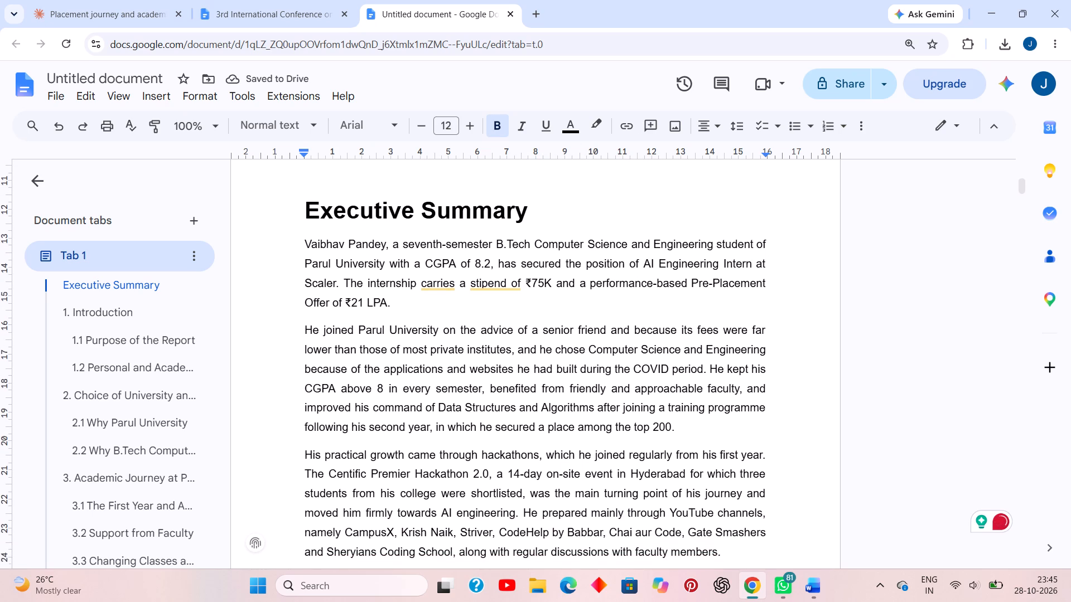
scroll(439, 307, down, 4)
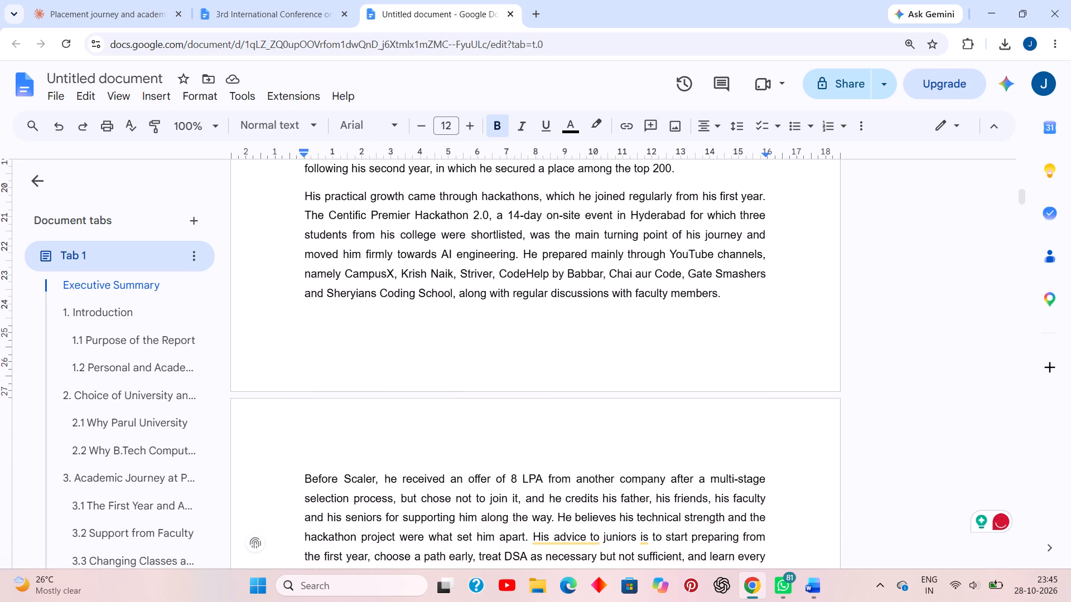
scroll(439, 307, down, 3)
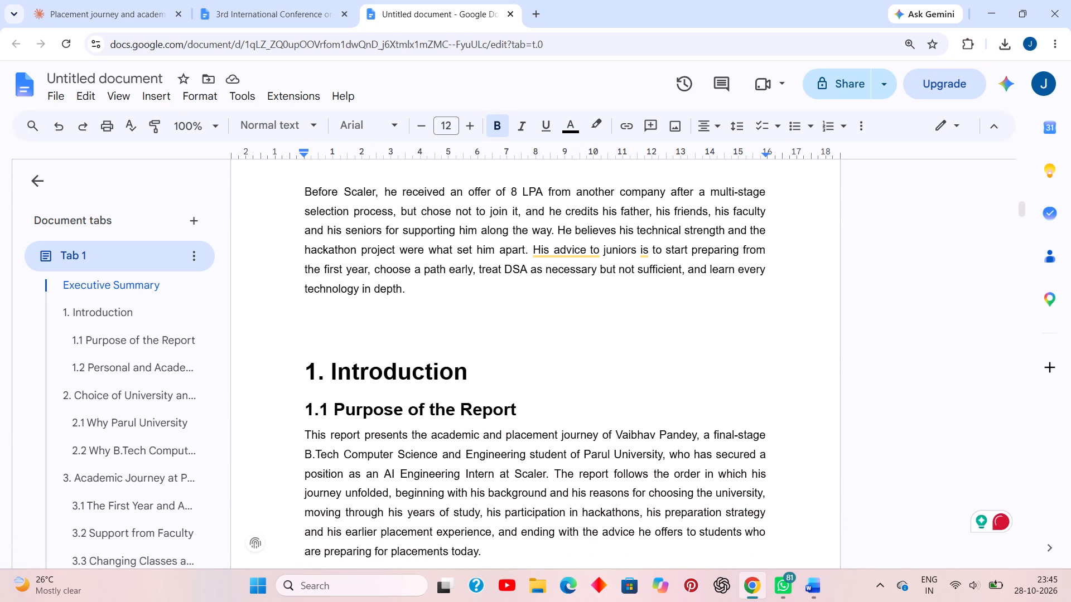
double_click(329, 374)
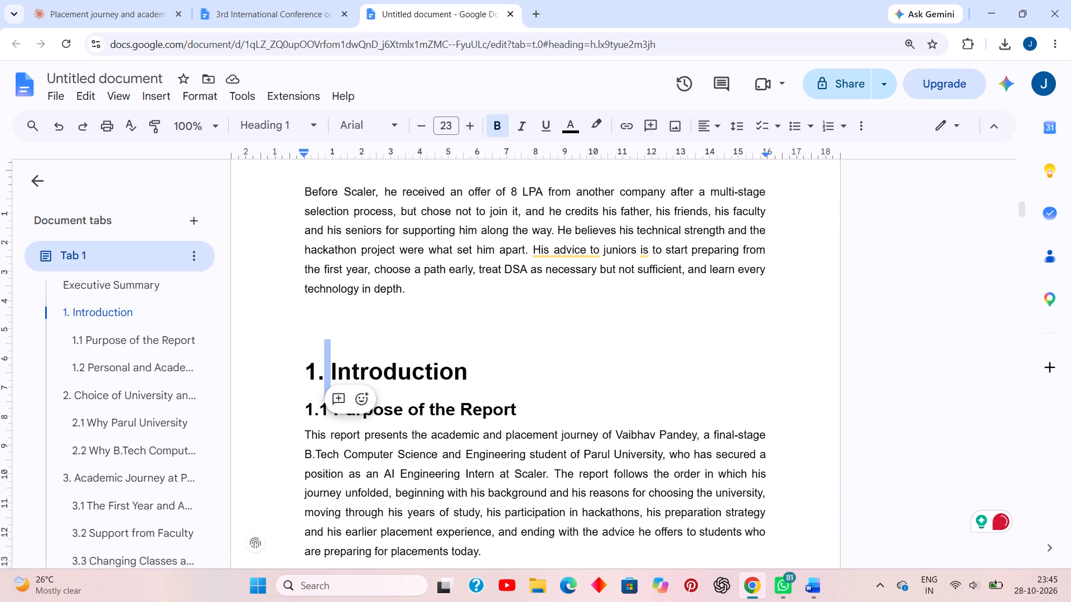
double_click(351, 371)
click(409, 327)
scroll(409, 327, up, 3)
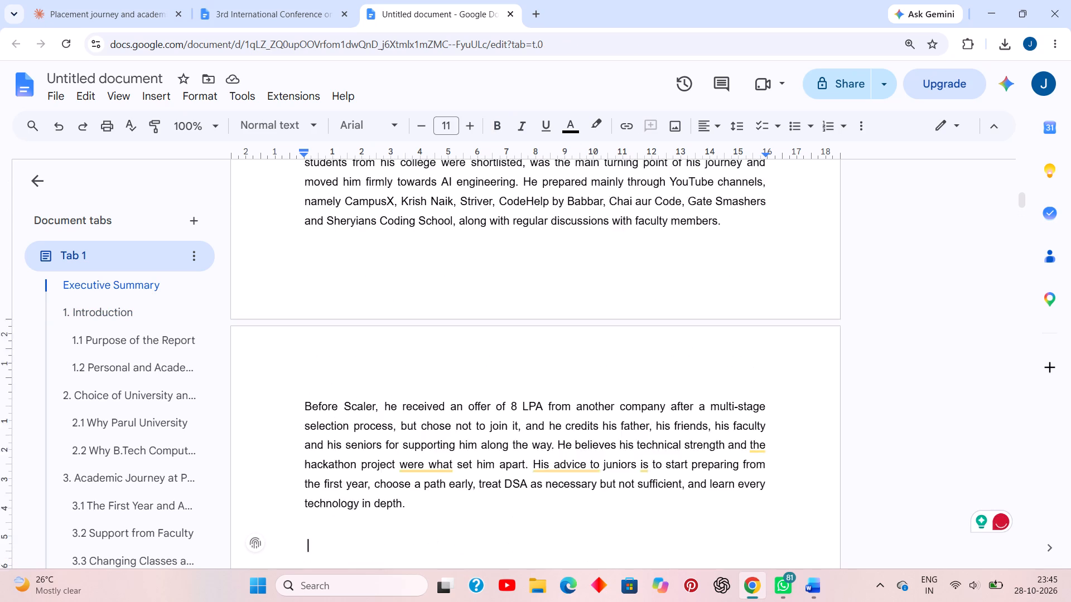
scroll(409, 327, up, 2)
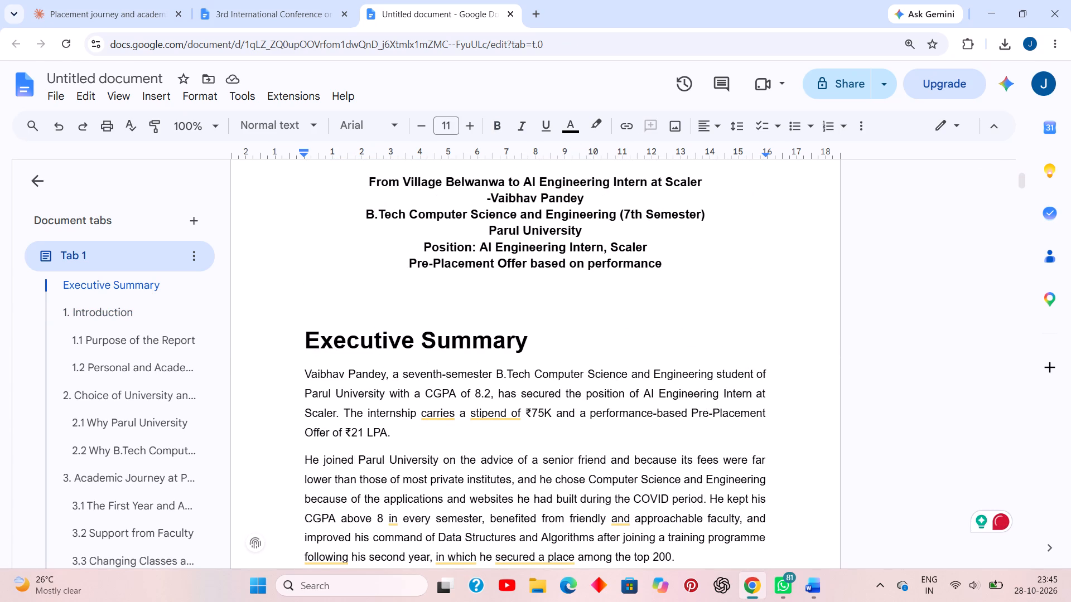
Set the "Executive Summary" heading to font size 16.
click(306, 341)
drag(306, 341, 541, 334)
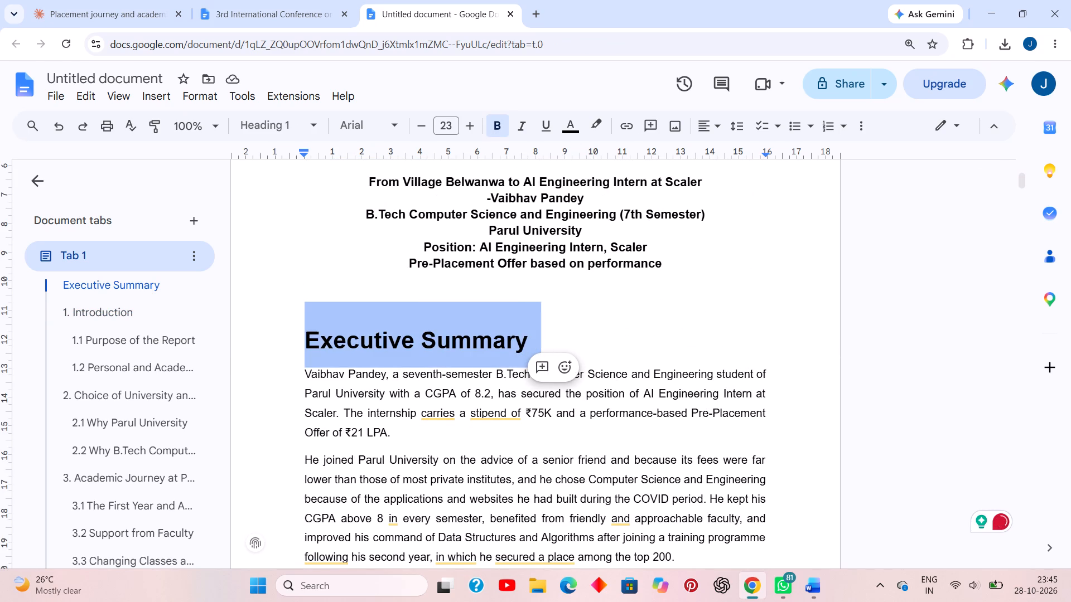
click(446, 128)
key(End)
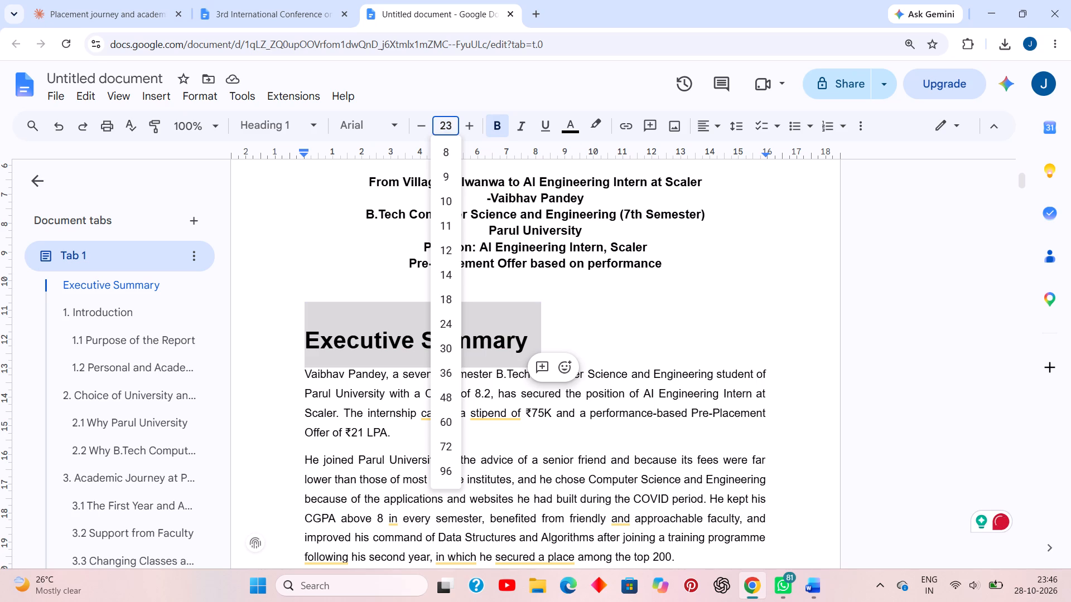
key(End)
key(Right)
key(BackSpace)
key(BackSpace)
key(End)
key(End)
key(Right)
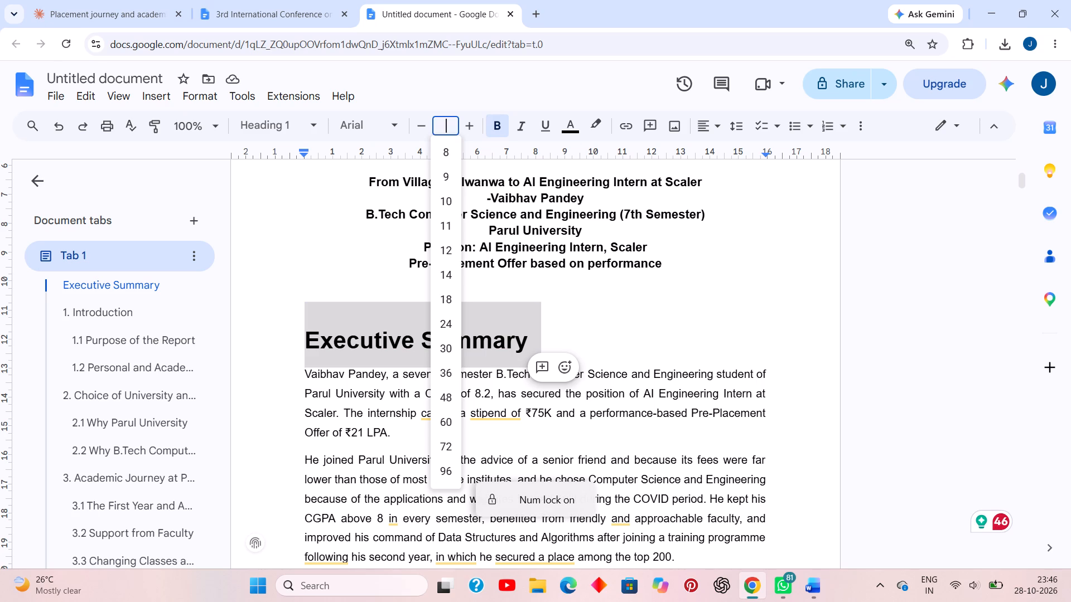
text(16)
key(Return)
click(534, 271)
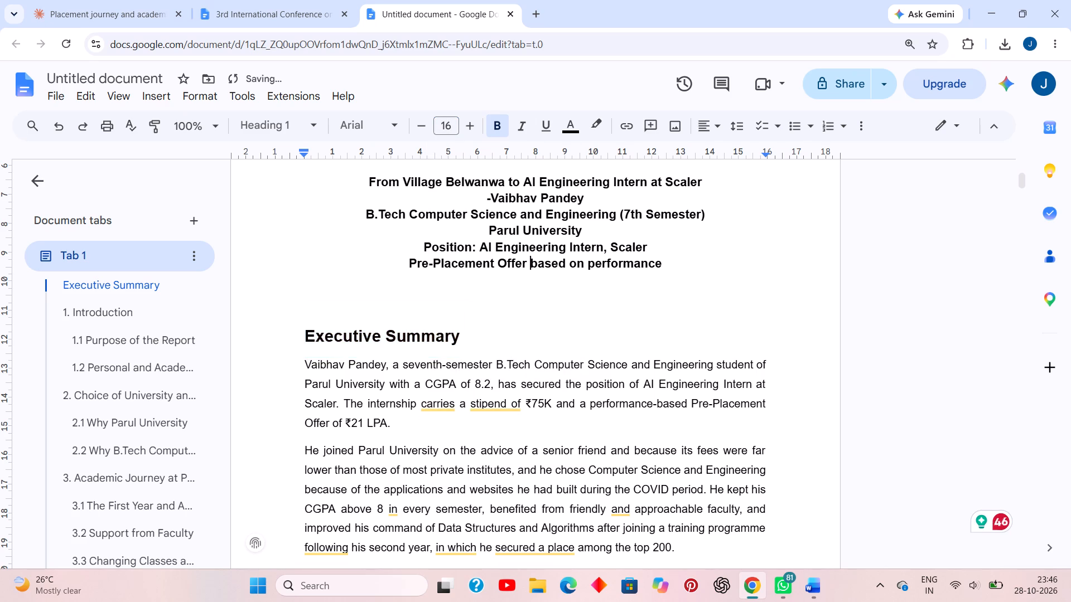
Delete the "B.Tech Computer Science and Engineering (7th Semester)" and "Parul University" lines from the cover.
scroll(534, 271, up, 1)
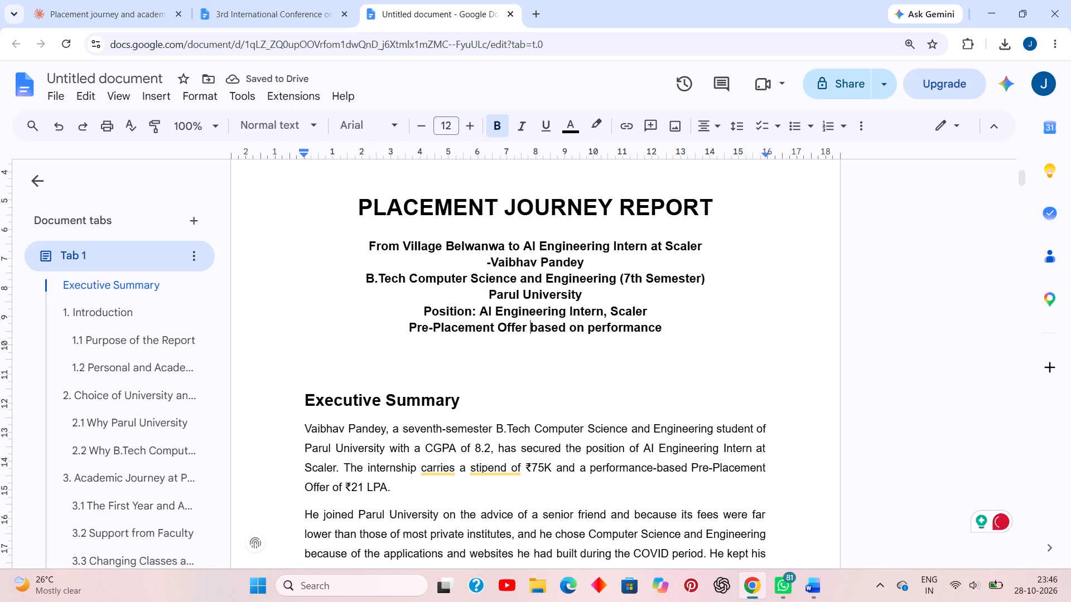
click(365, 284)
drag(365, 284, 591, 288)
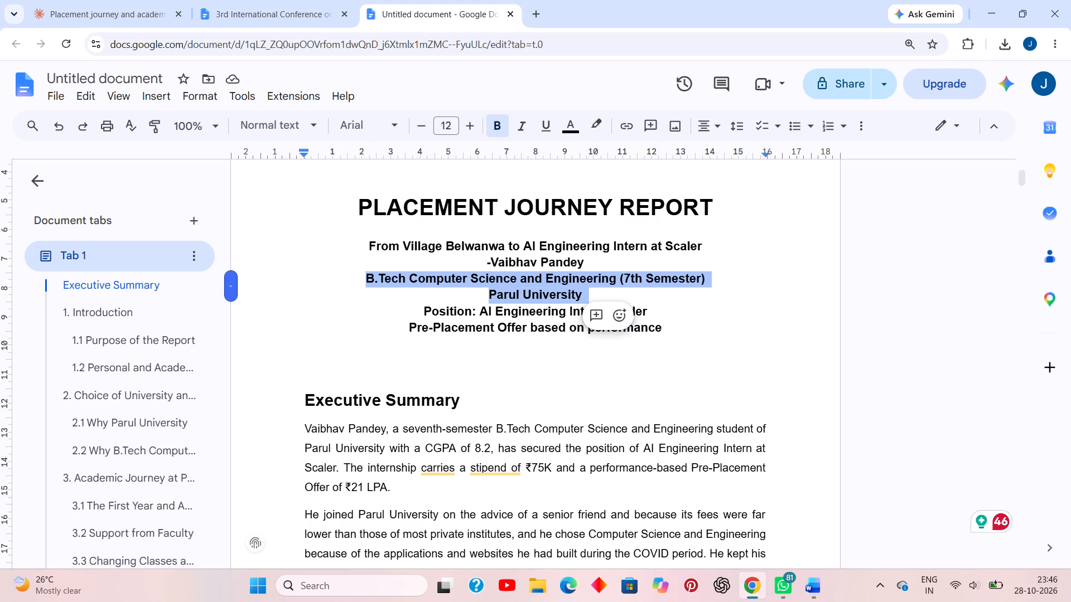
drag(591, 288, 591, 287)
key(BackSpace)
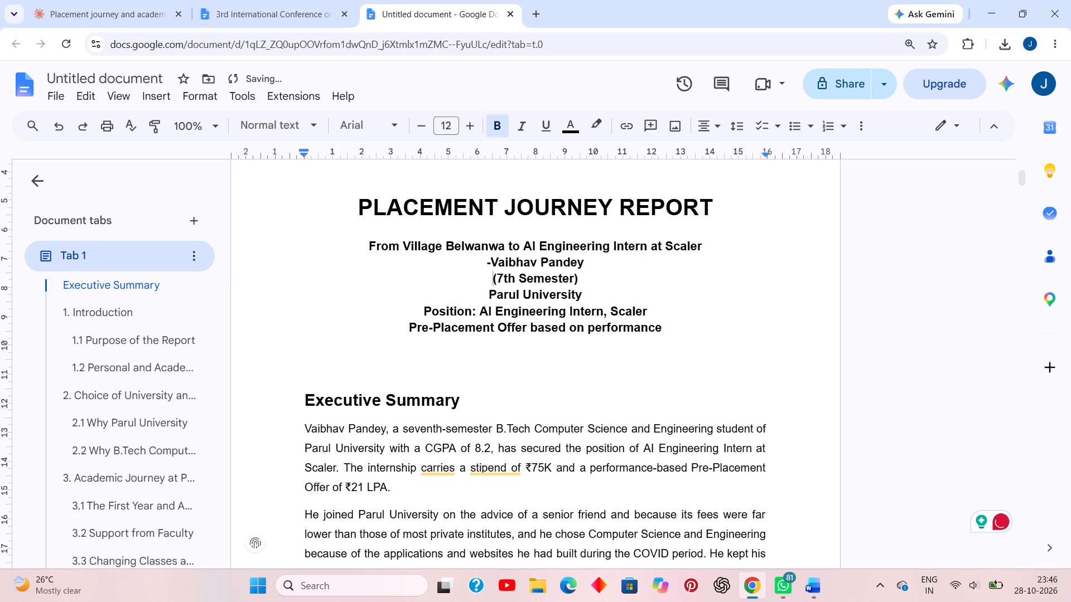
drag(490, 278, 605, 278)
key(BackSpace)
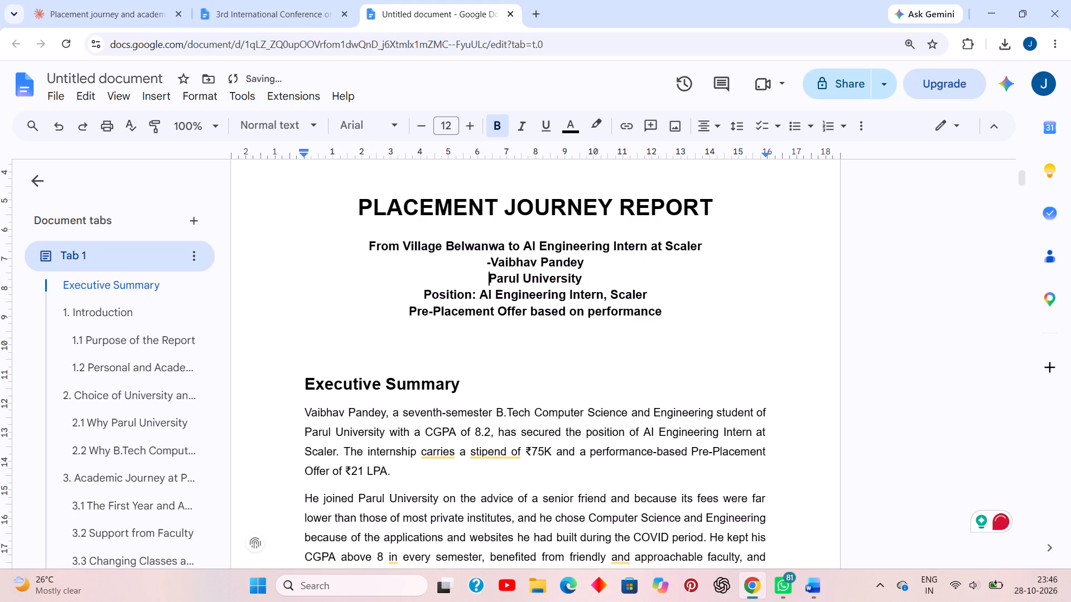
drag(485, 280, 571, 273)
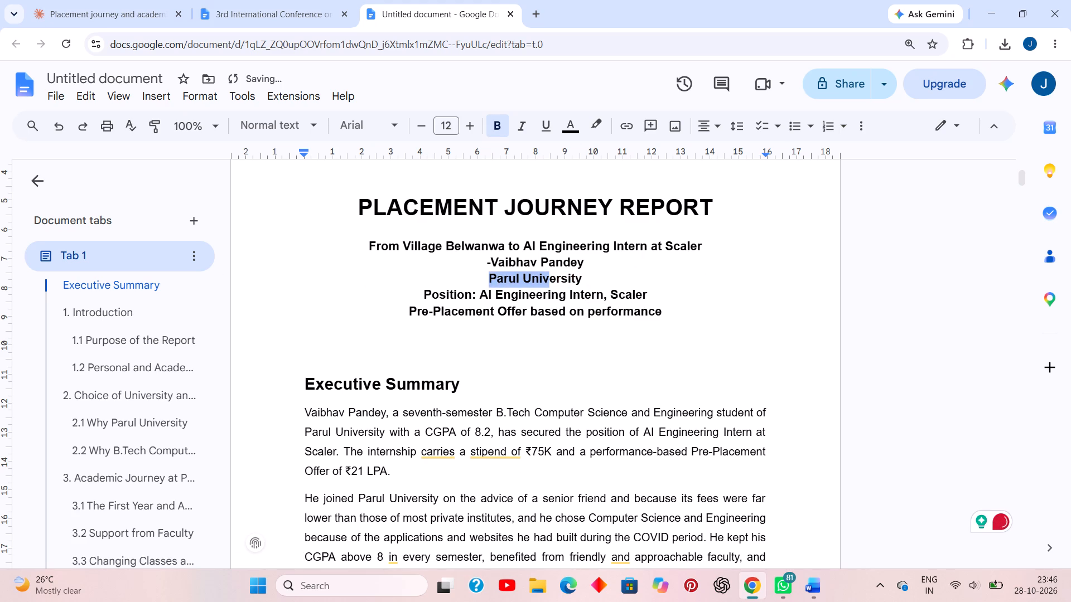
drag(571, 273, 597, 274)
key(BackSpace)
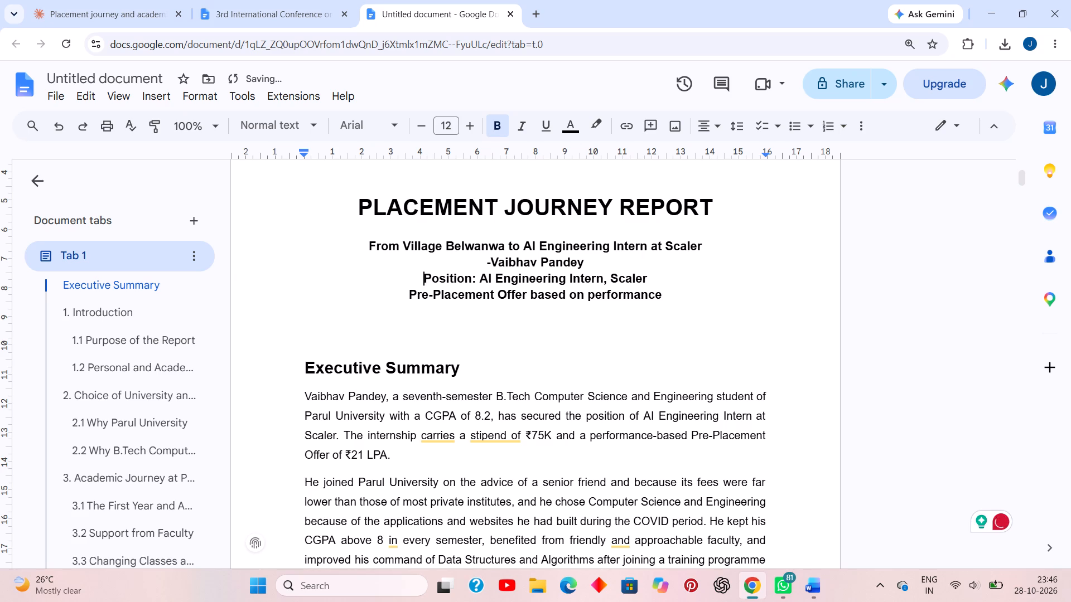
Set the "From Village Belwanwa to AI Engineering Intern at Scaler" line and the student's name line to font size 18.
drag(368, 245, 616, 261)
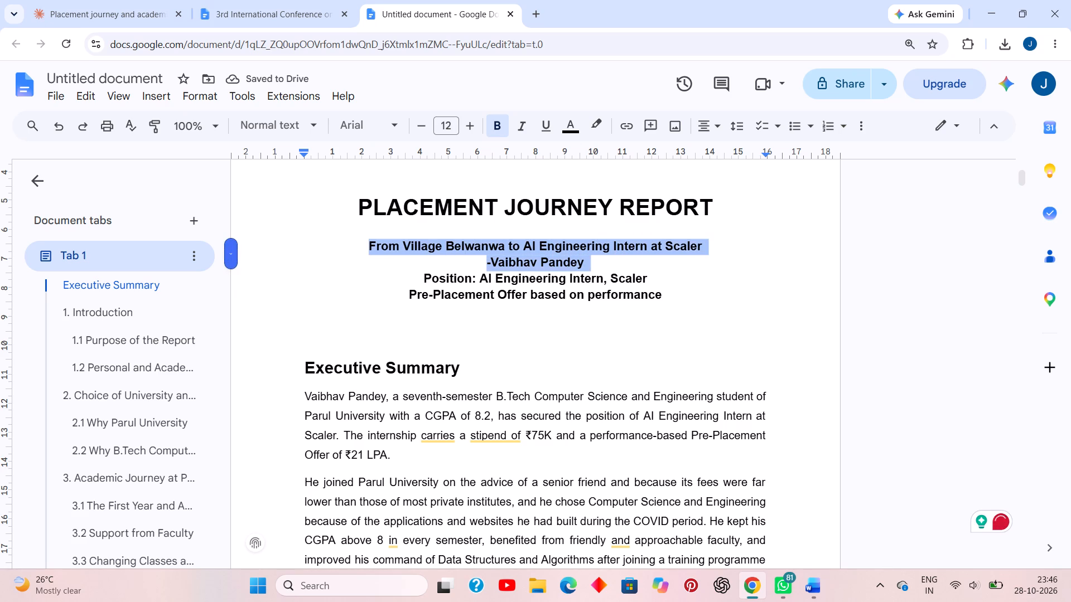
drag(616, 261, 615, 262)
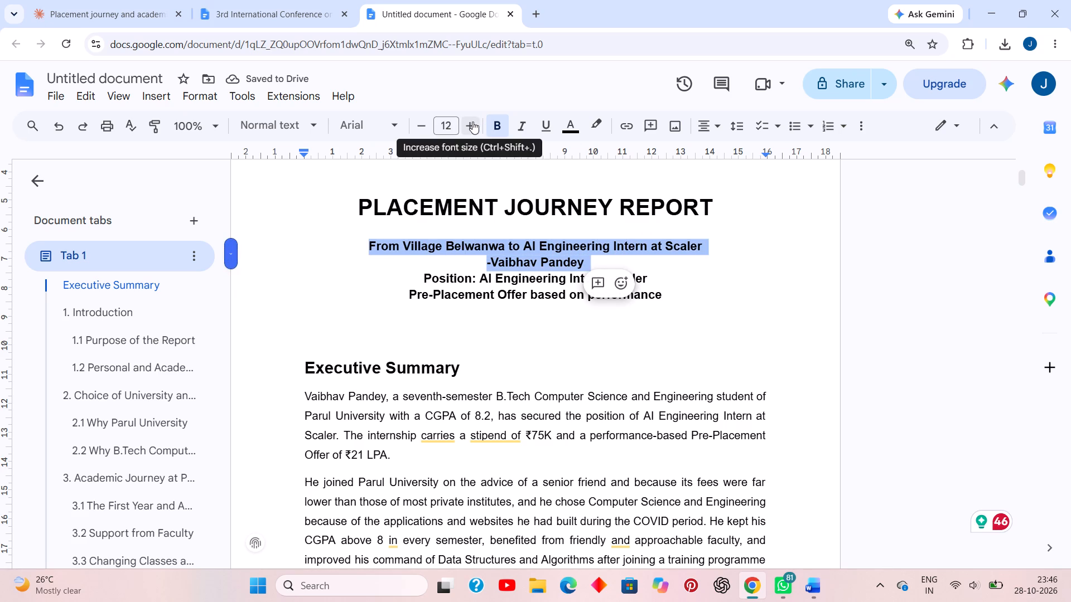
triple_click(472, 122)
triple_click(472, 122)
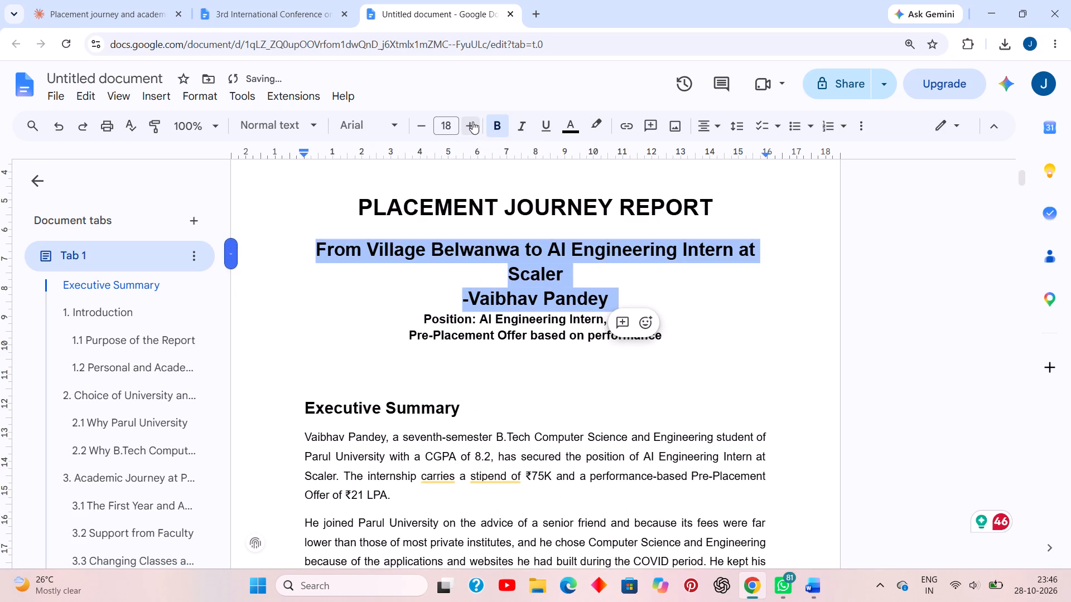
click(472, 122)
click(418, 126)
click(549, 232)
Bold the phrase "Centific Premier Hackathon 2.0" in the third paragraph of the Executive Summary.
scroll(549, 232, down, 5)
scroll(549, 232, right, 1)
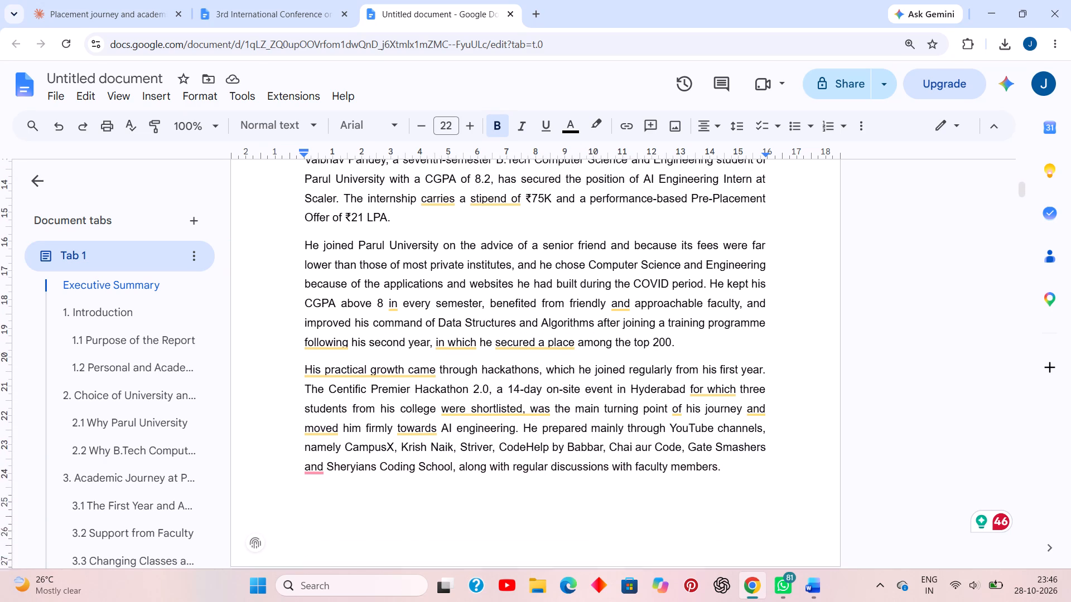
scroll(549, 232, right, 1)
scroll(451, 321, right, 1)
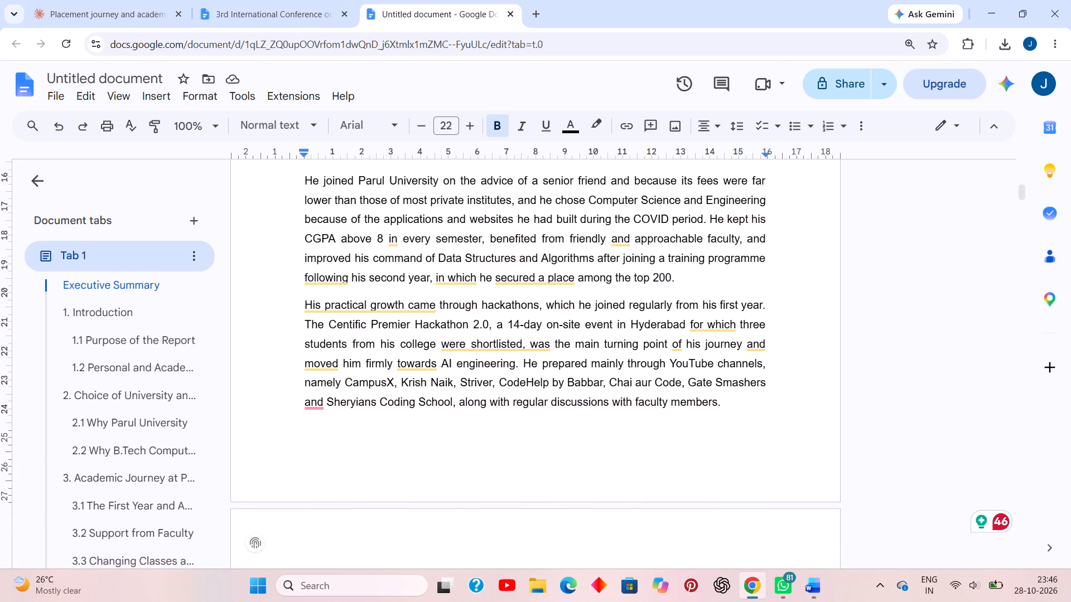
scroll(451, 321, right, 1)
scroll(451, 321, down, 1)
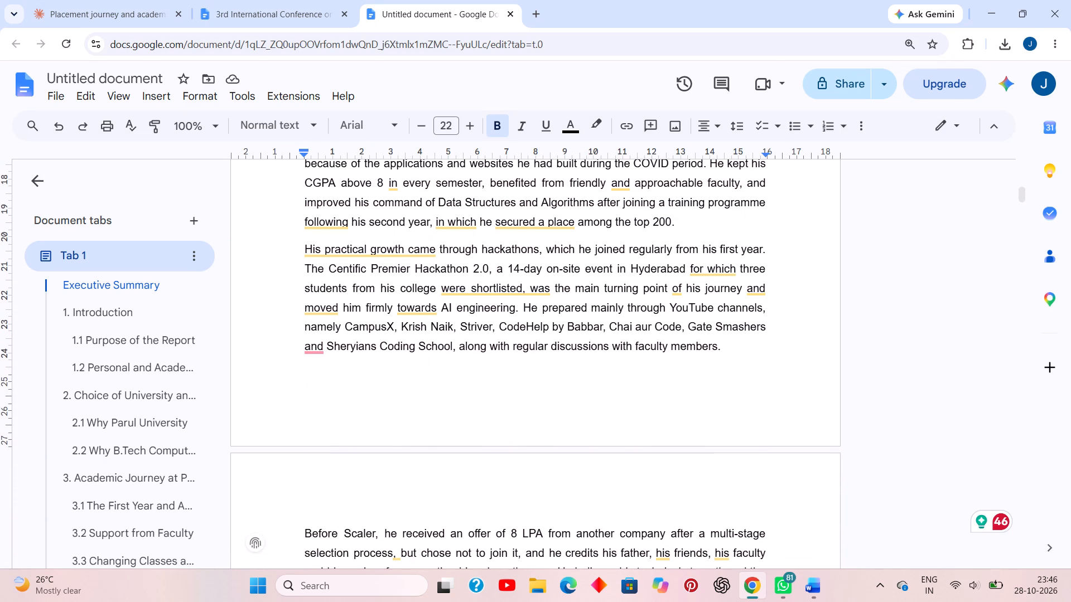
scroll(451, 321, down, 2)
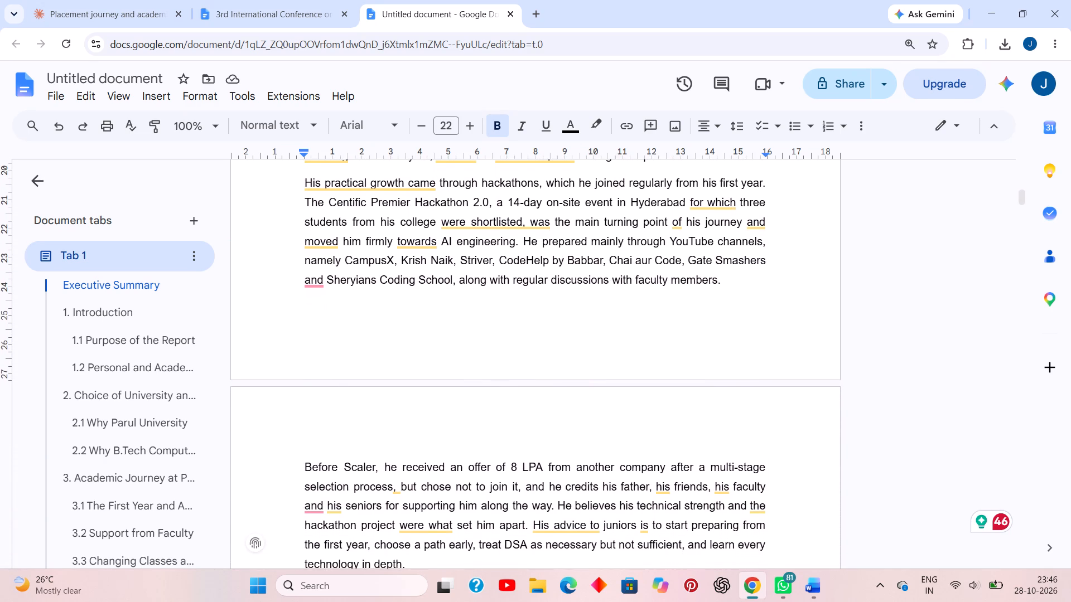
scroll(451, 321, down, 2)
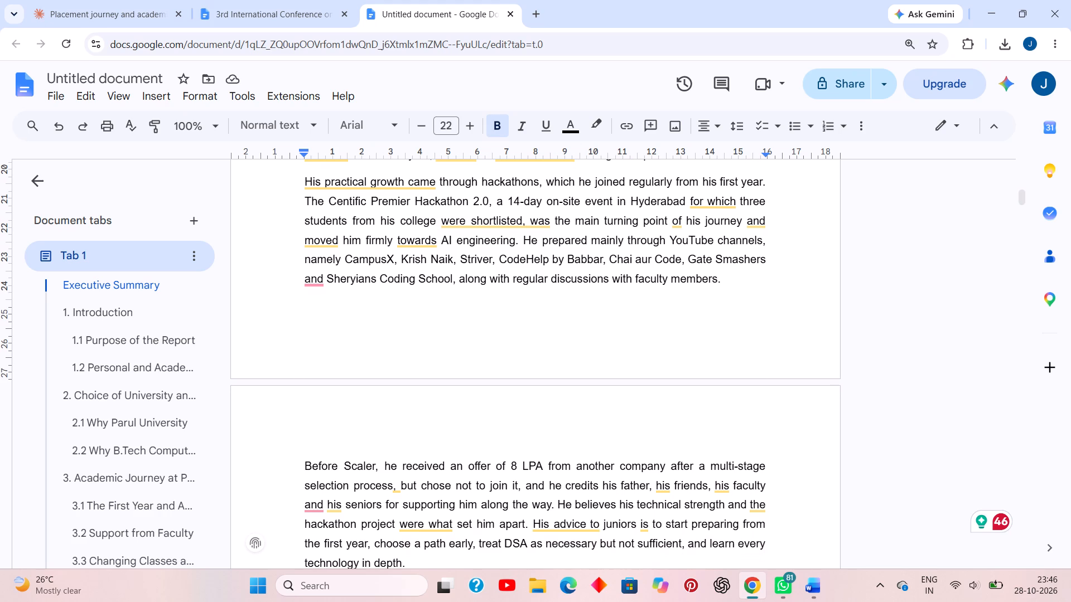
scroll(494, 274, down, 1)
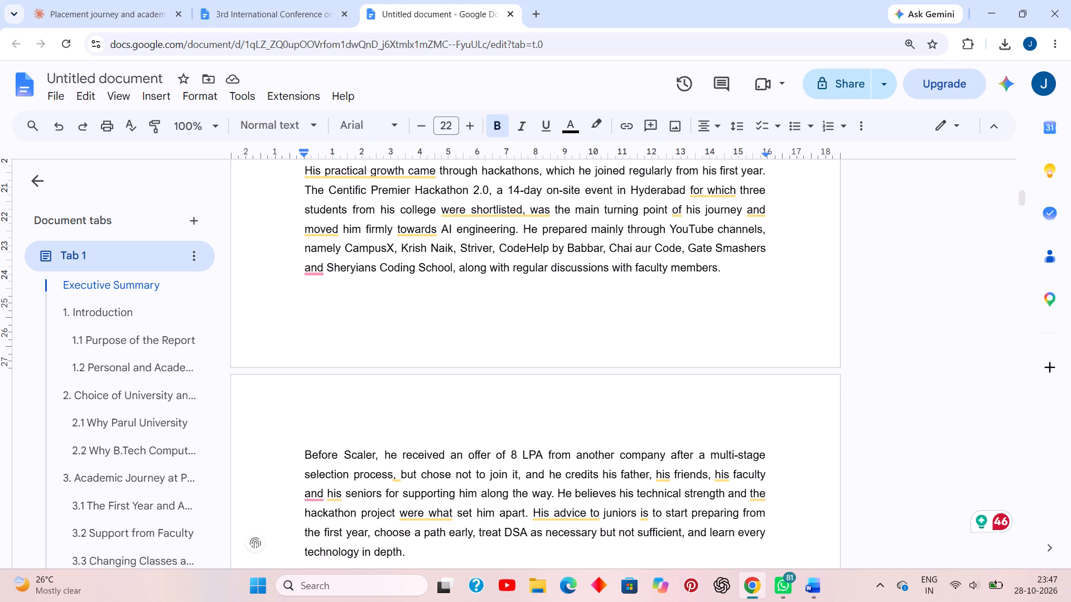
drag(330, 188, 447, 195)
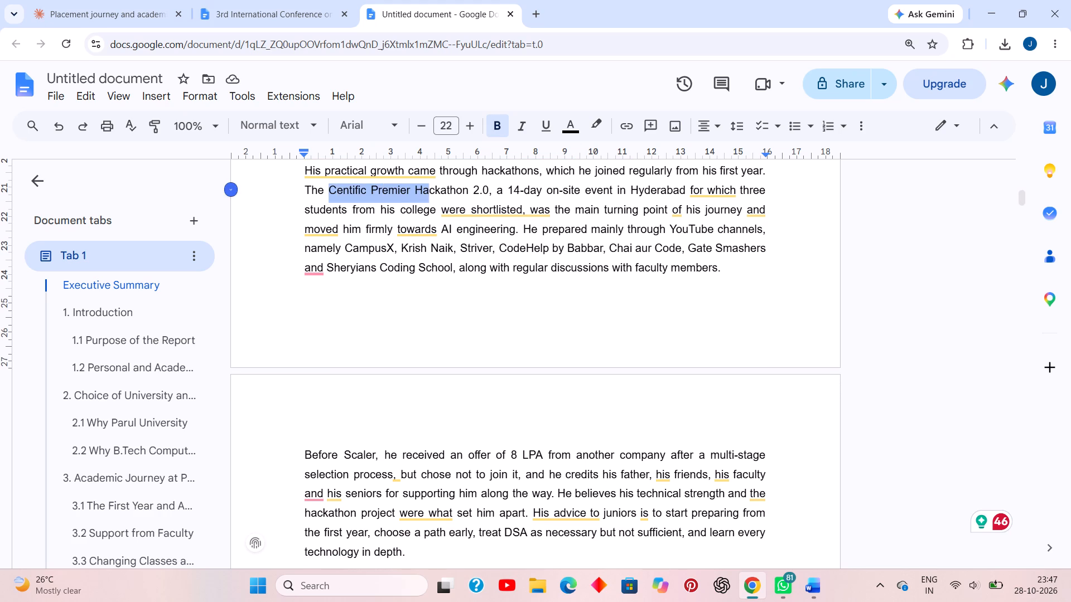
drag(447, 195, 490, 194)
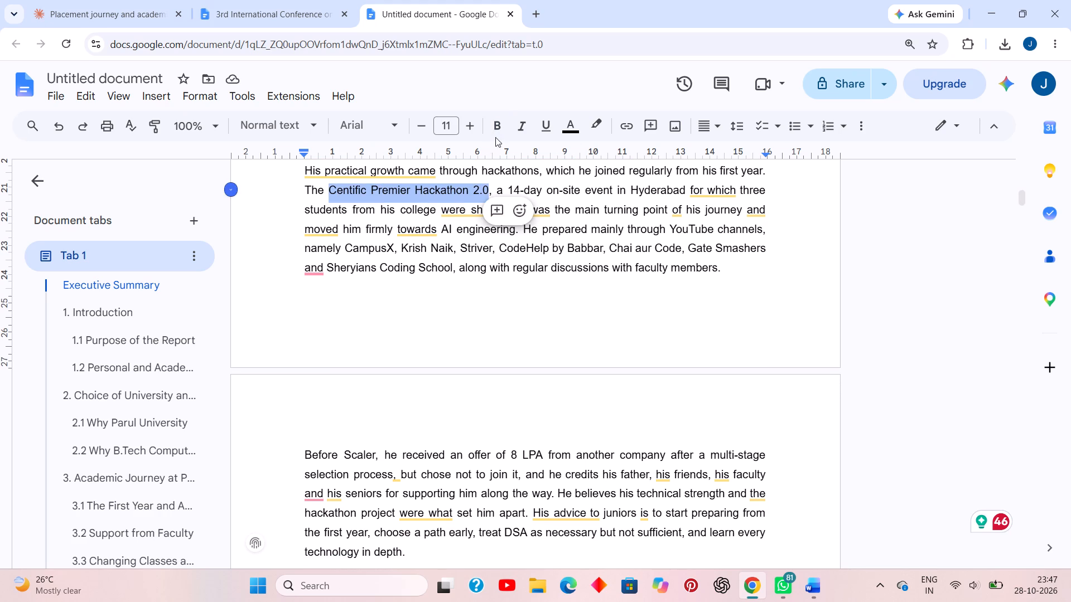
click(499, 131)
click(470, 271)
Set the "1. Introduction" heading to font size 16.
scroll(470, 271, down, 1)
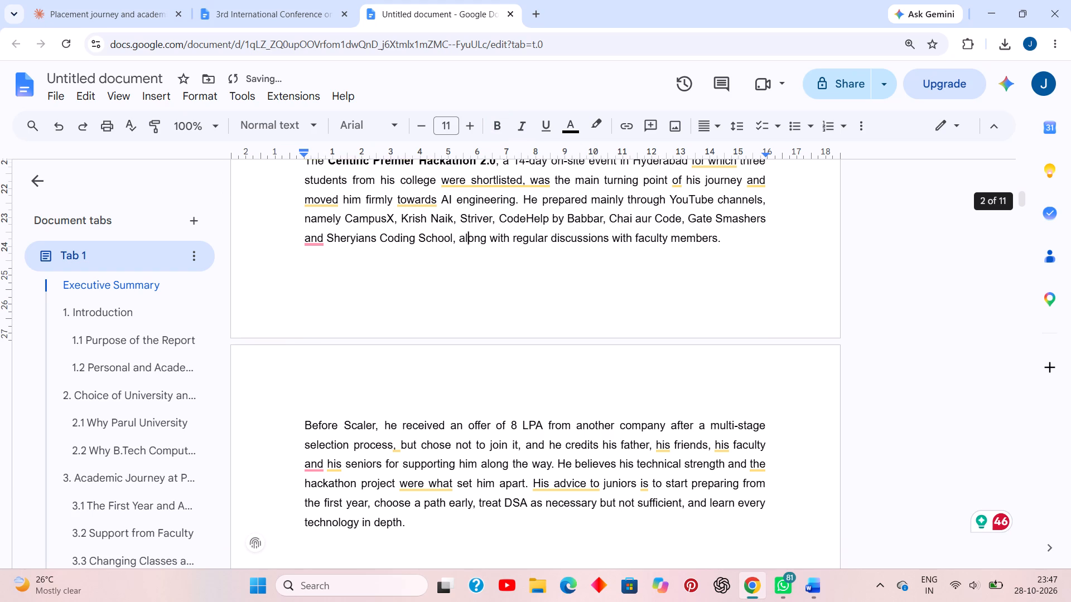
scroll(470, 271, down, 1)
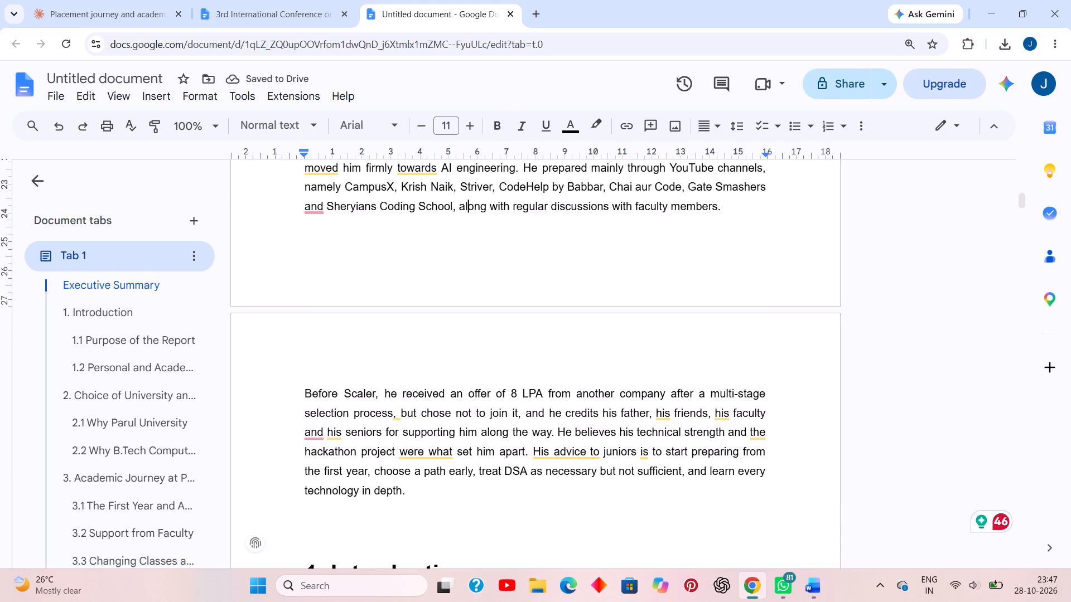
scroll(470, 271, down, 3)
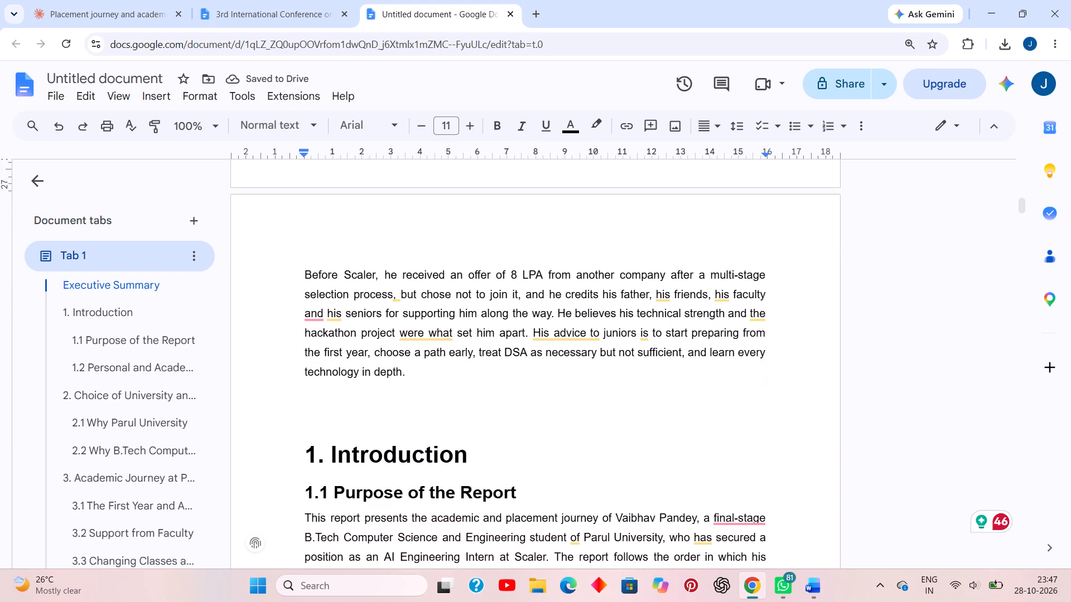
scroll(470, 271, down, 2)
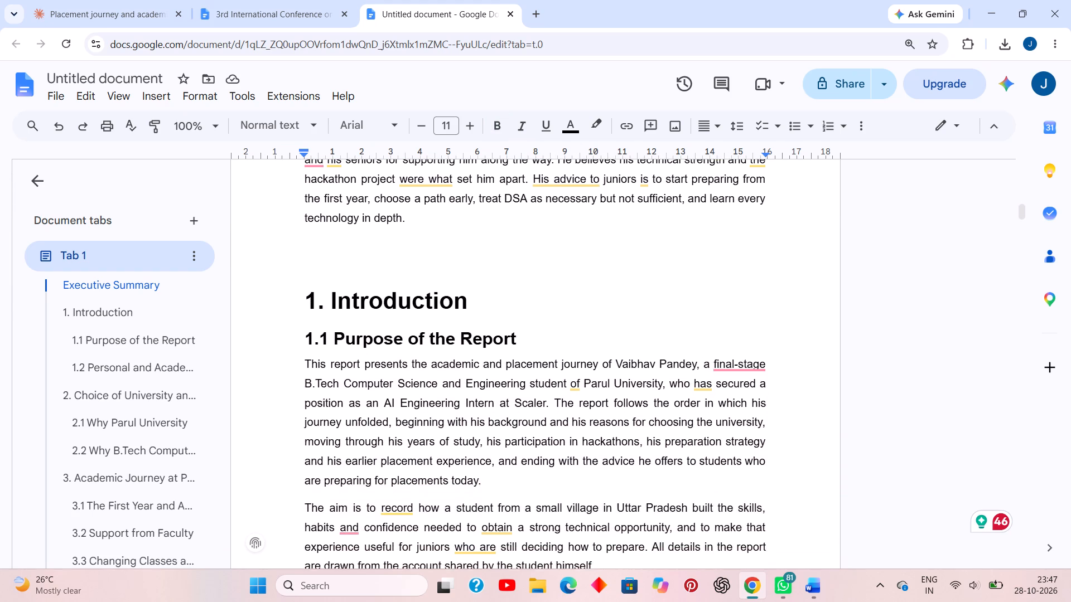
scroll(470, 271, down, 1)
click(383, 195)
scroll(383, 195, up, 1)
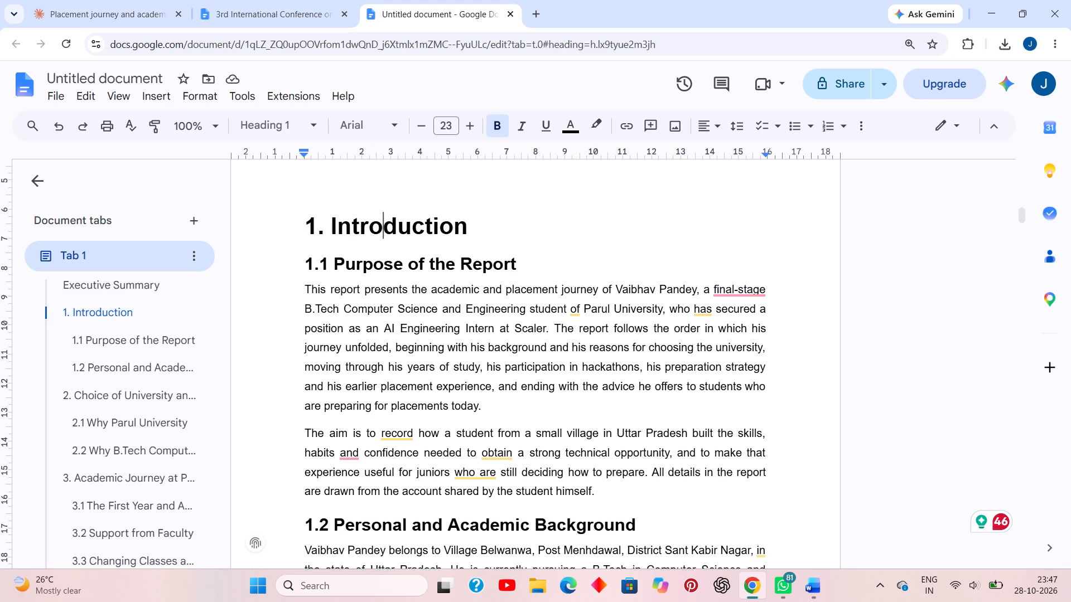
scroll(383, 195, up, 1)
drag(302, 239, 488, 232)
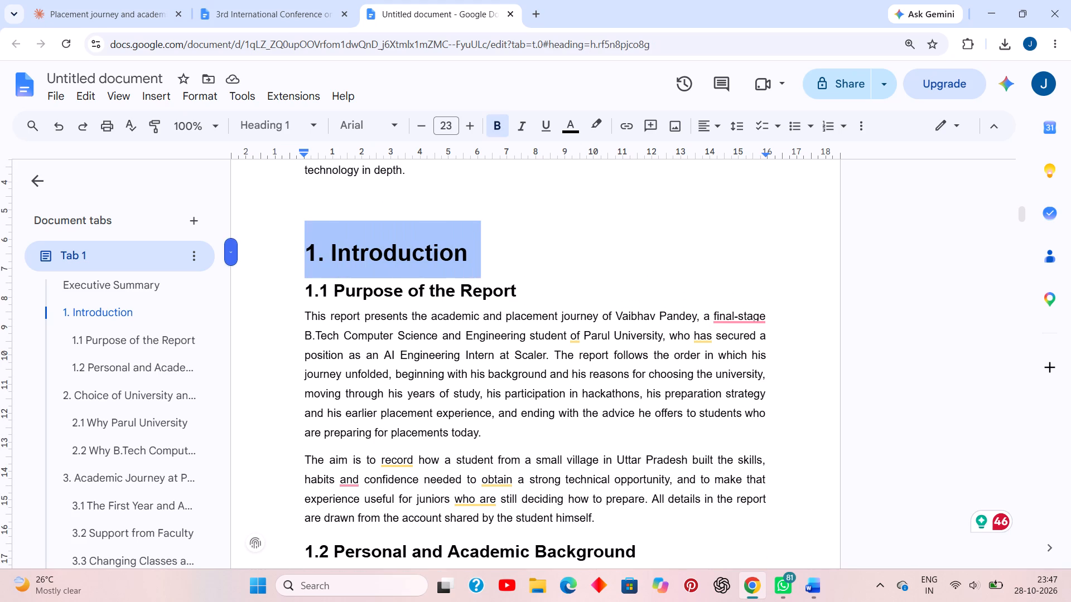
click(451, 123)
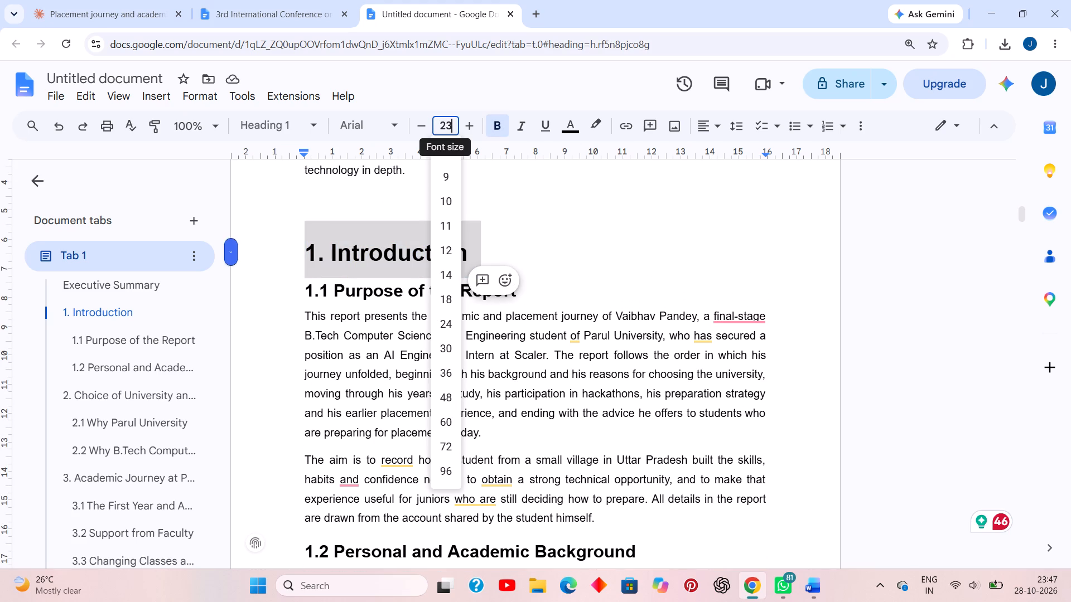
key(BackSpace)
text(16)
key(Return)
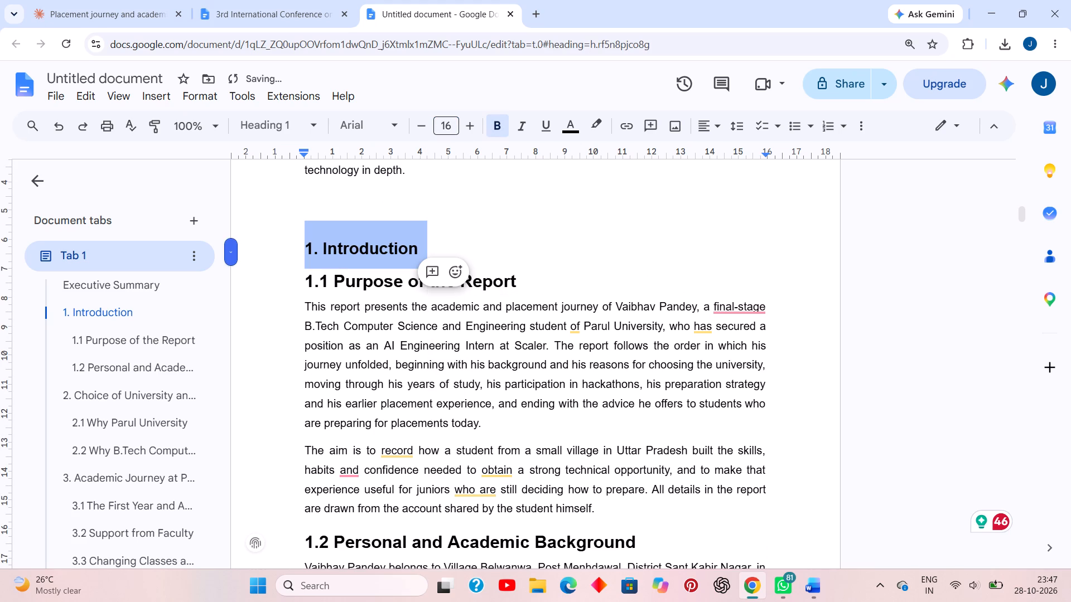
click(491, 241)
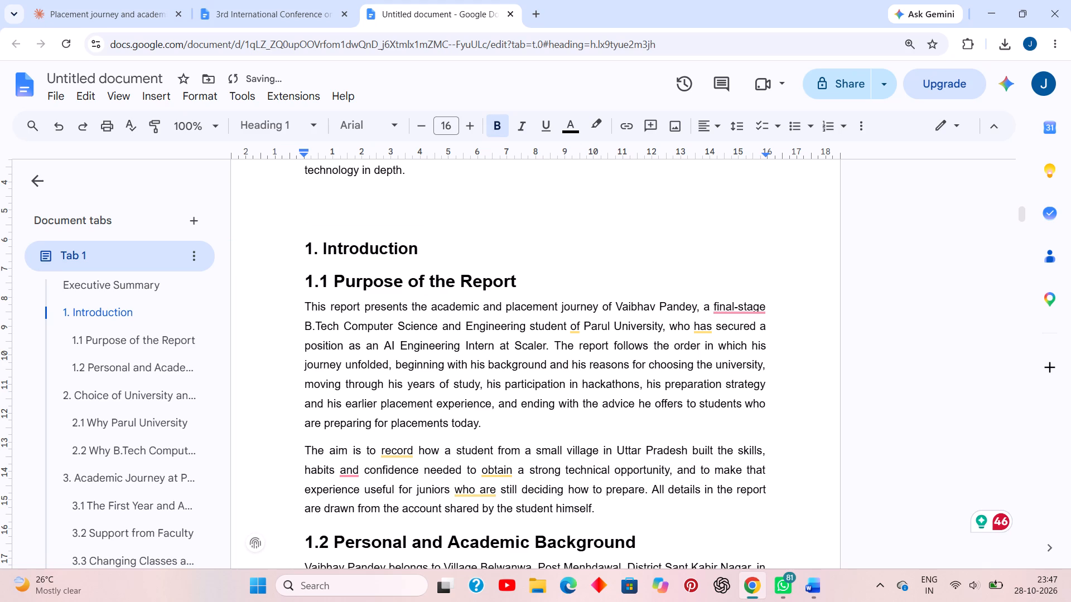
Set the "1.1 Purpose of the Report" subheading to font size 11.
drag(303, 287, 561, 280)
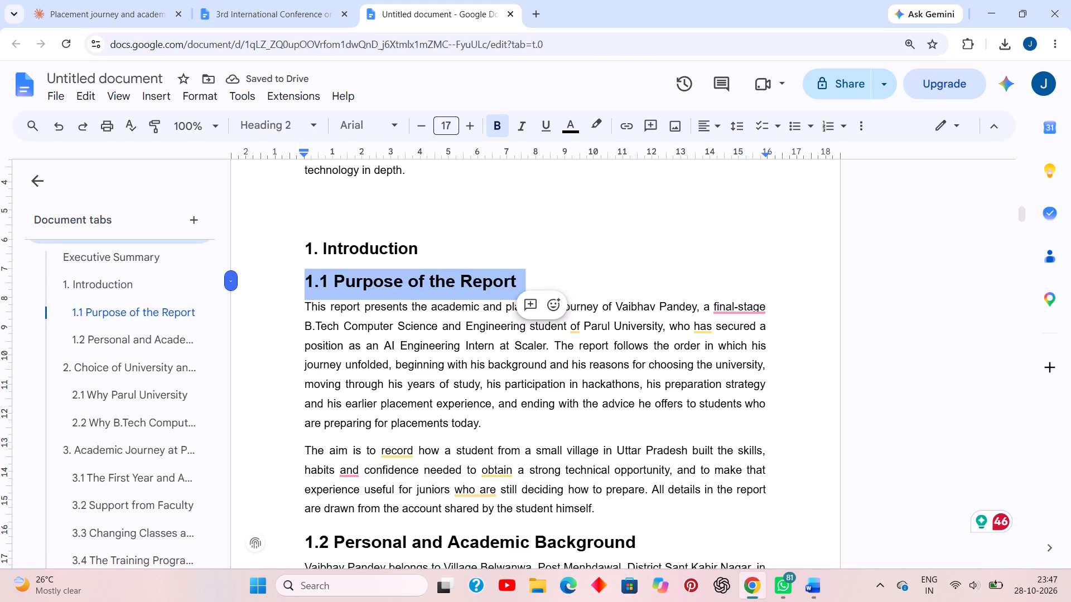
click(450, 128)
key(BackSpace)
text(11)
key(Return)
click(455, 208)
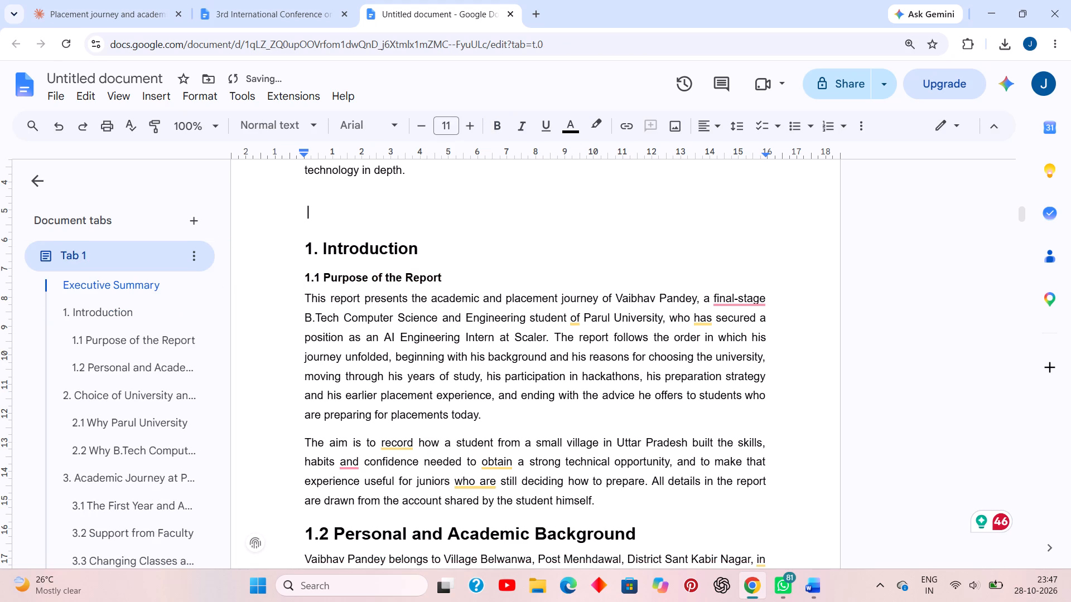
Delete the "1.1 Purpose of the Report" subheading so the body text directly follows the "1. Introduction" heading.
scroll(455, 208, down, 1)
scroll(414, 336, down, 1)
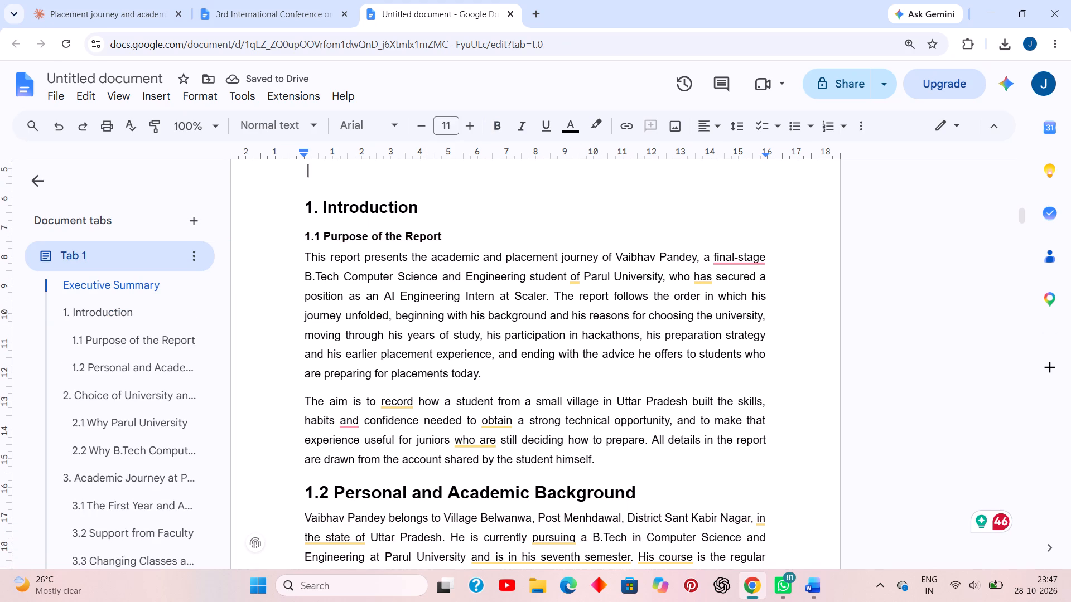
scroll(414, 336, down, 1)
click(298, 225)
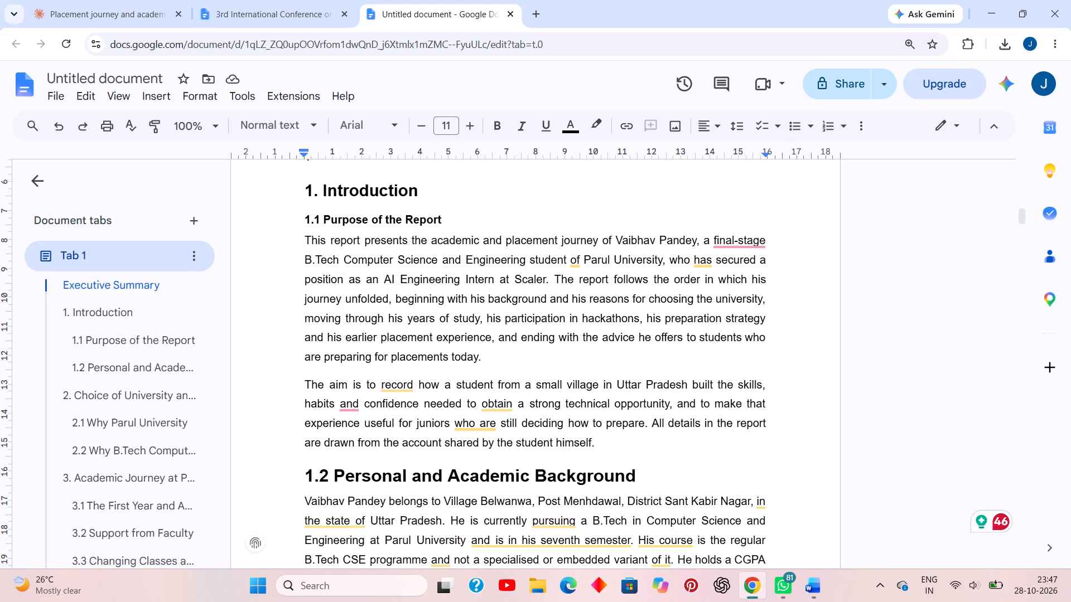
drag(298, 225, 443, 224)
key(BackSpace)
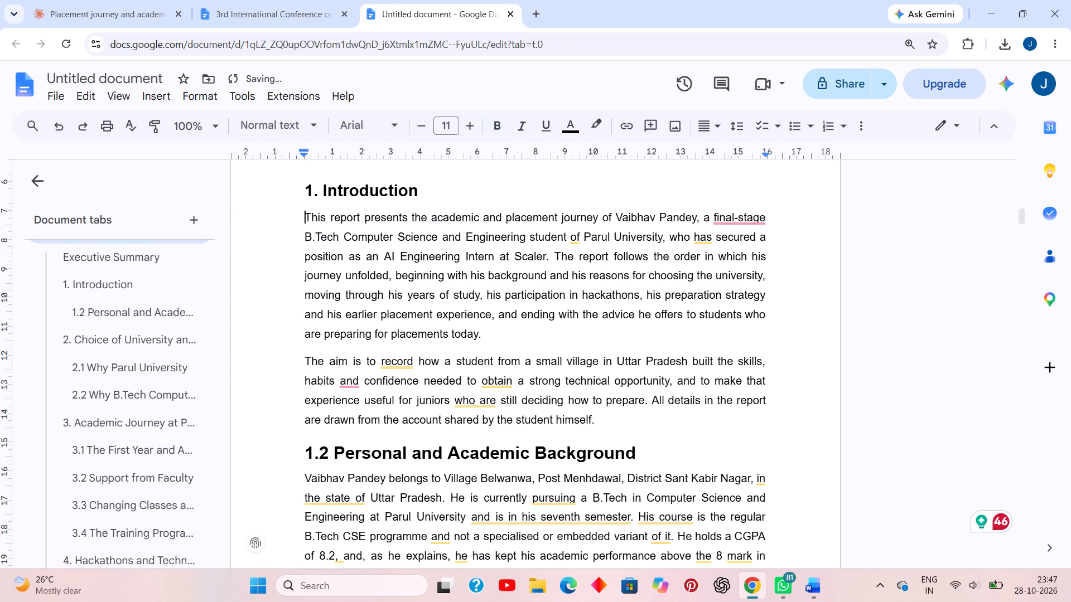
Remove the "1." number from the Introduction heading and join the heading with the empty line above it.
scroll(427, 341, down, 1)
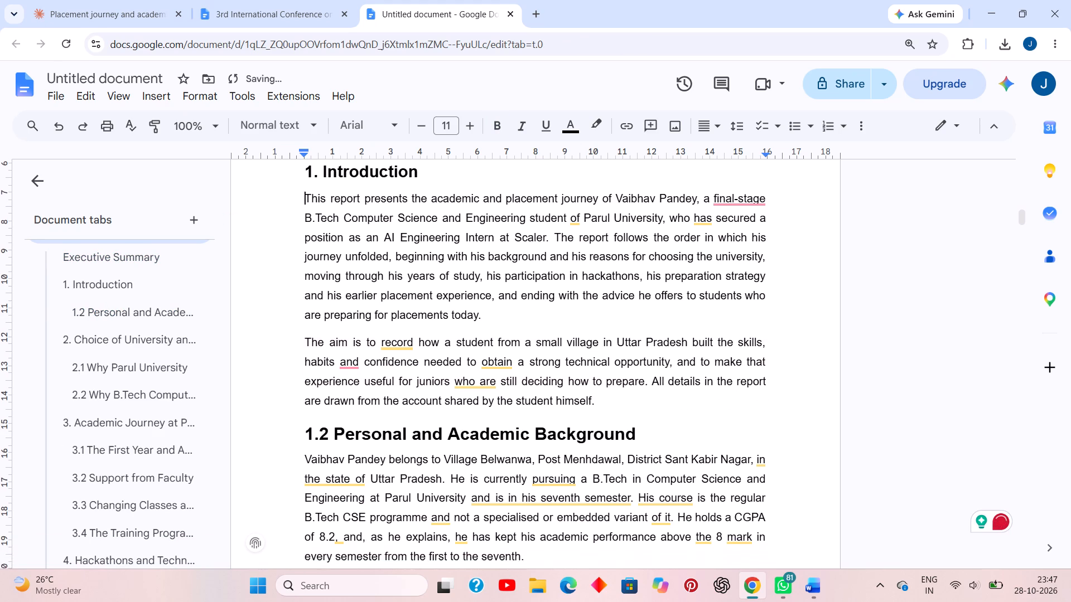
scroll(427, 341, down, 2)
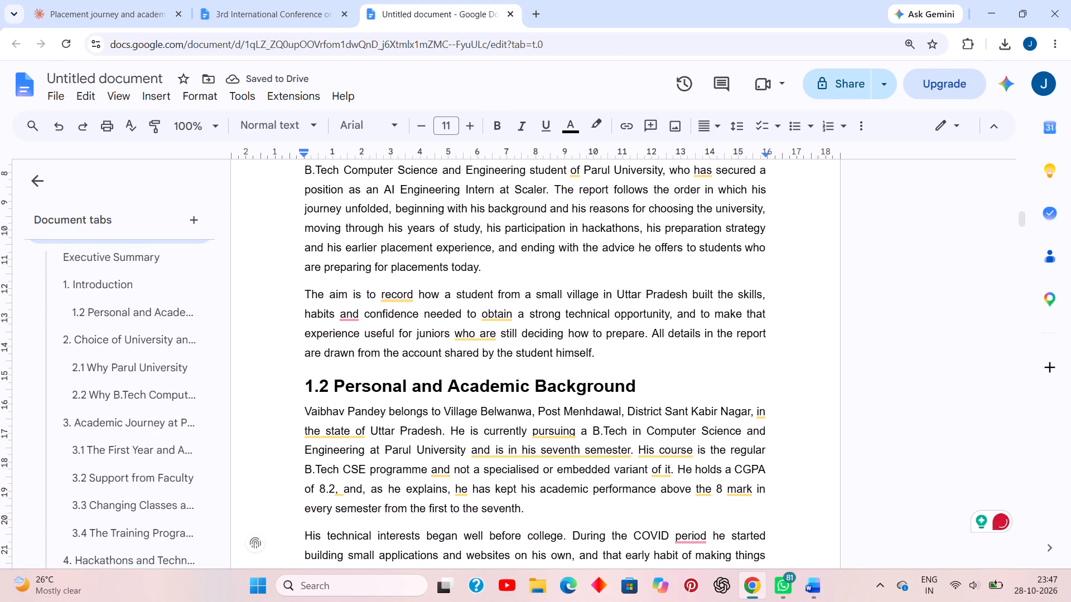
scroll(427, 341, down, 1)
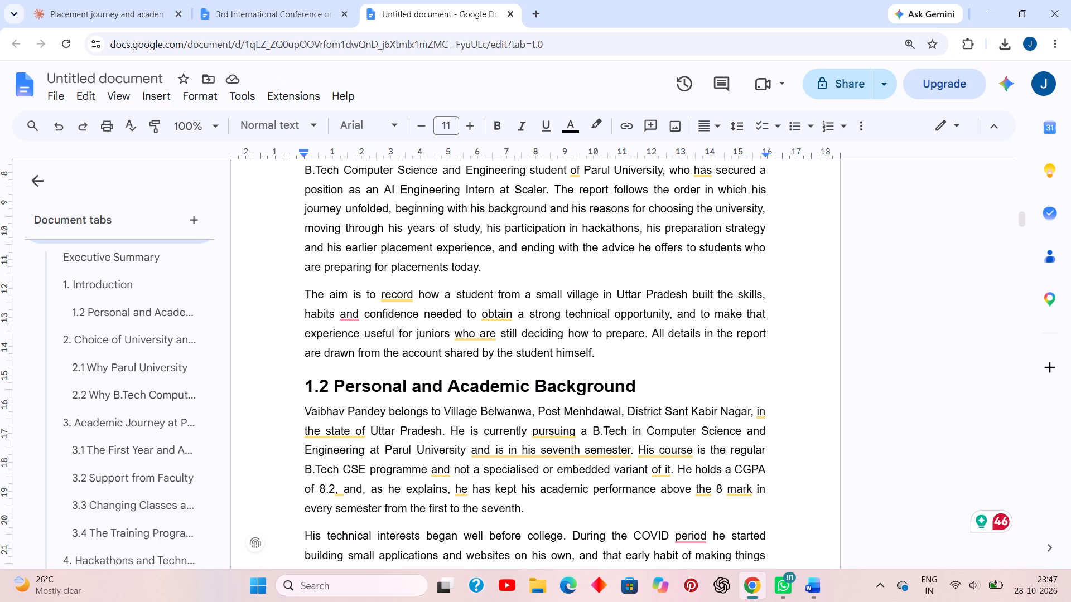
scroll(427, 341, down, 2)
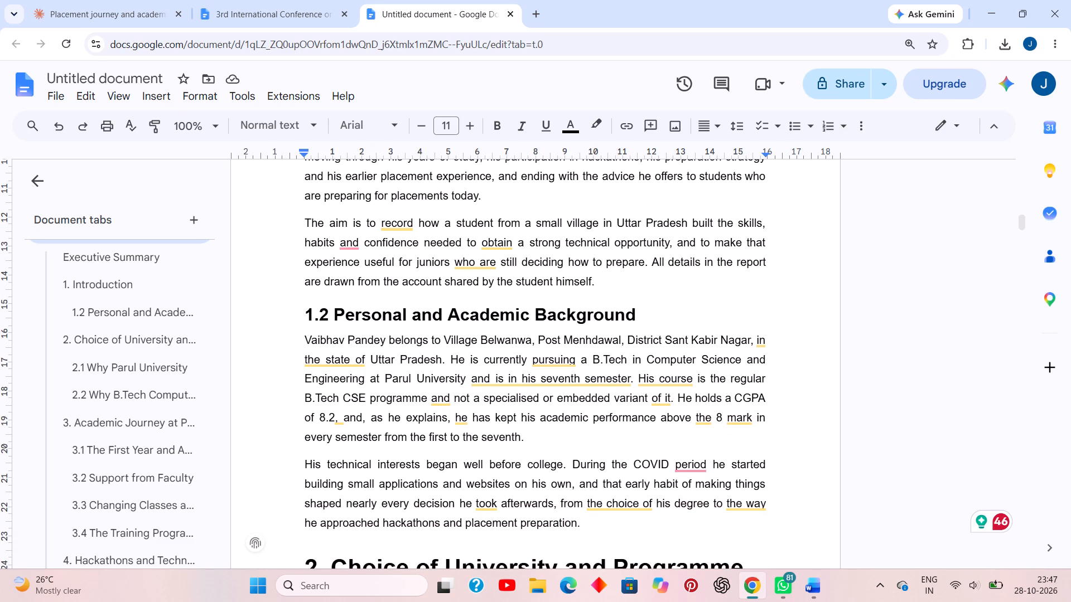
drag(310, 318, 316, 318)
scroll(316, 318, up, 5)
click(324, 351)
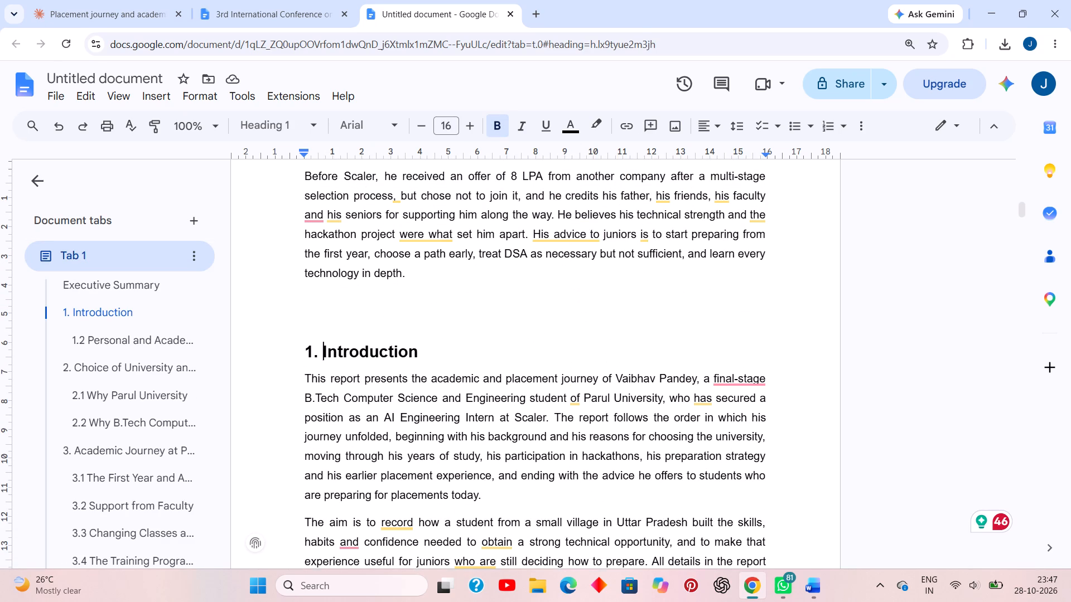
key(BackSpace)
key(BackSpace)
key(BackSpace)
key(BackSpace)
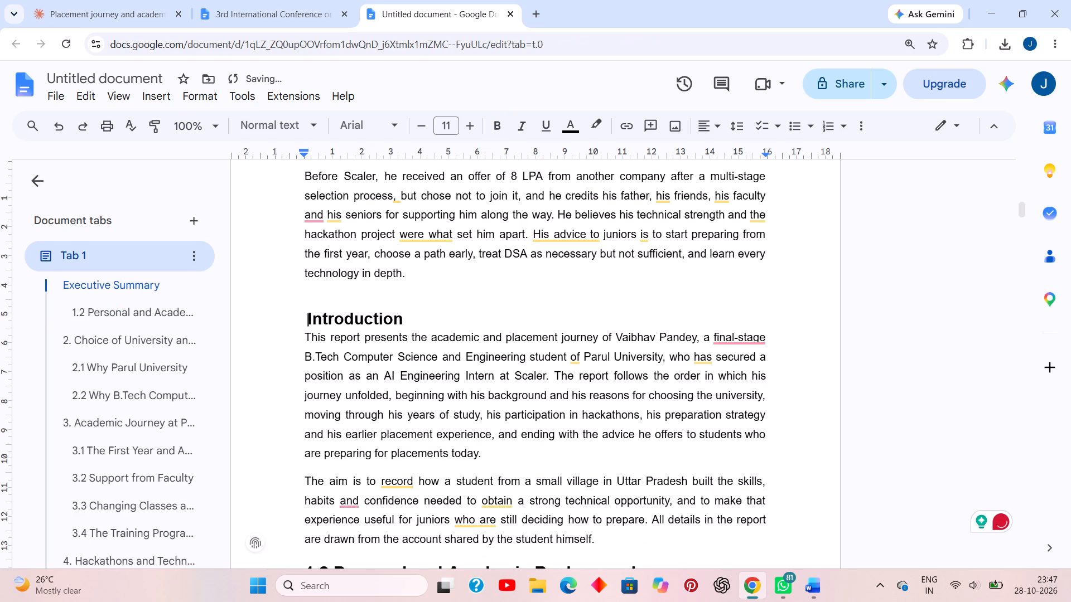
Remove the "1.2" number from the "Personal and Academic Background" heading.
scroll(324, 351, up, 5)
scroll(324, 351, down, 6)
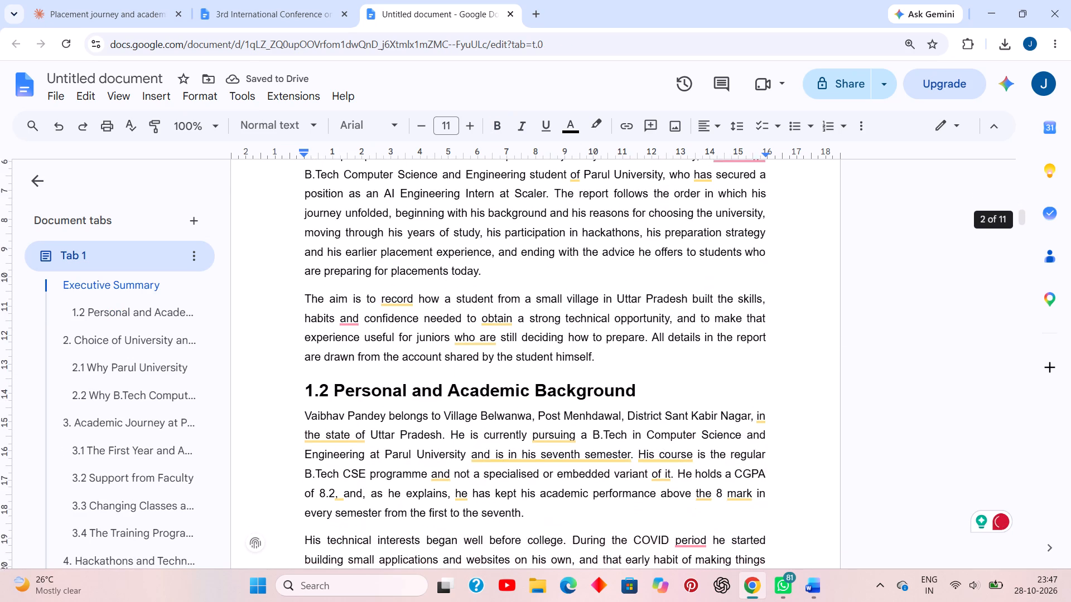
scroll(324, 351, down, 2)
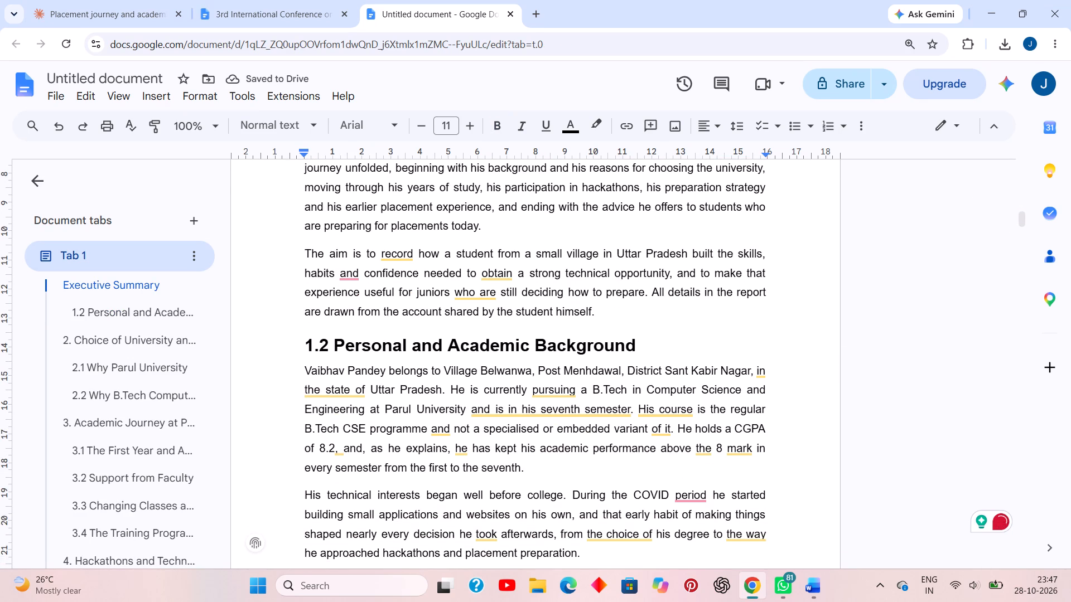
click(342, 344)
key(Left)
key(BackSpace)
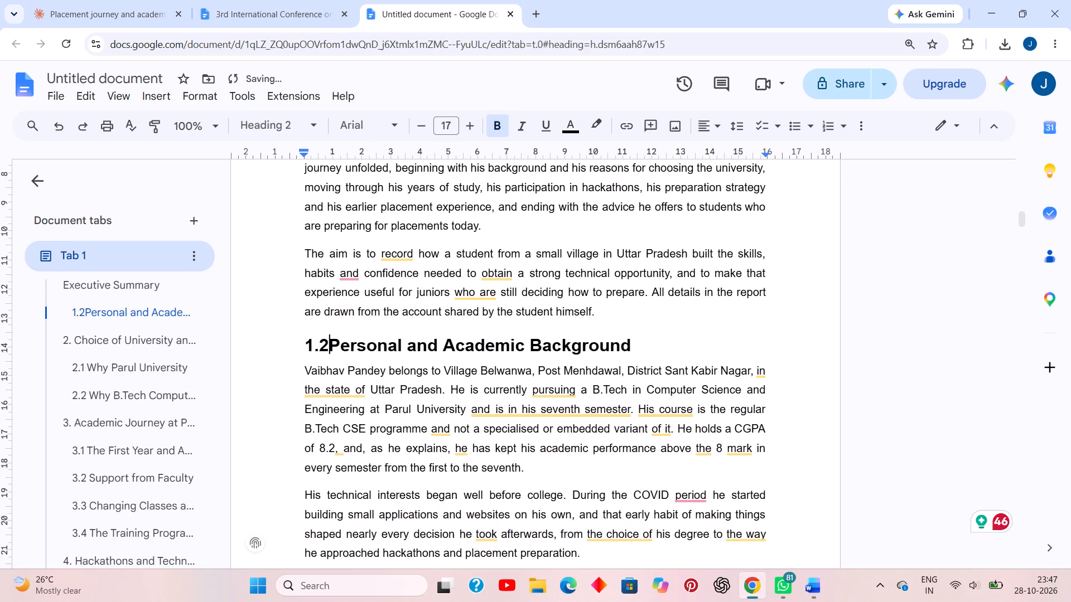
key(BackSpace)
key(BackSpace)
key(BackSpace)
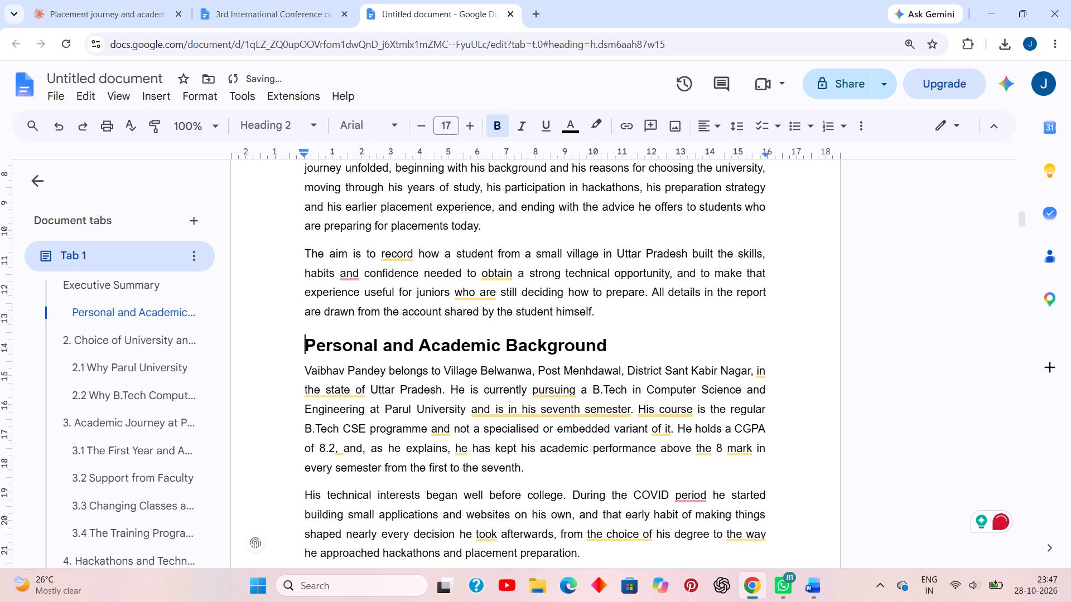
Set the "Personal and Academic Background" heading to font size 16, matching the Introduction heading.
drag(304, 348, 523, 365)
click(506, 356)
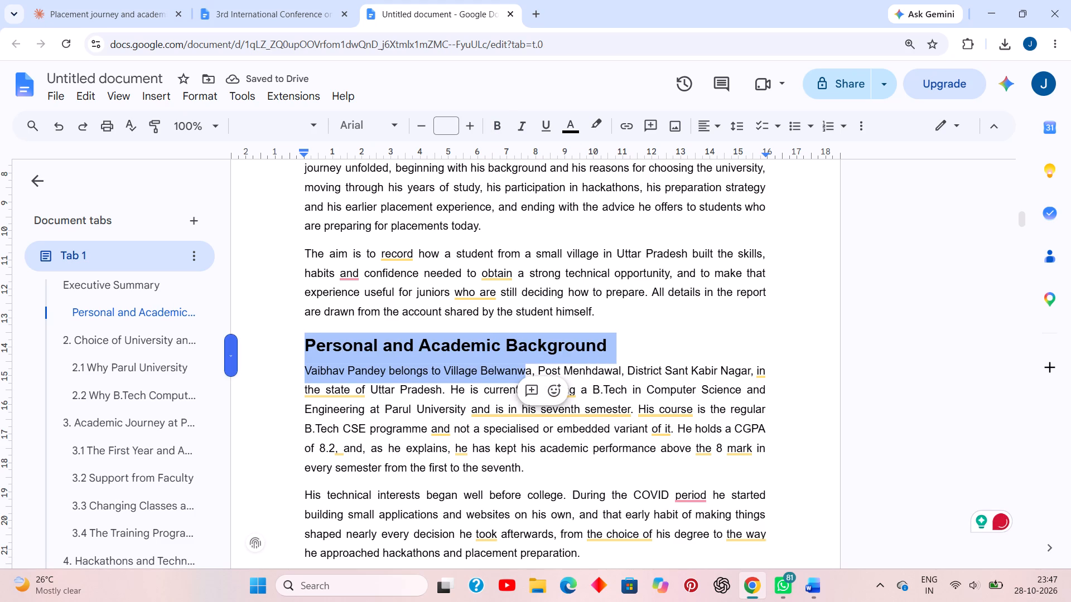
drag(301, 349, 583, 339)
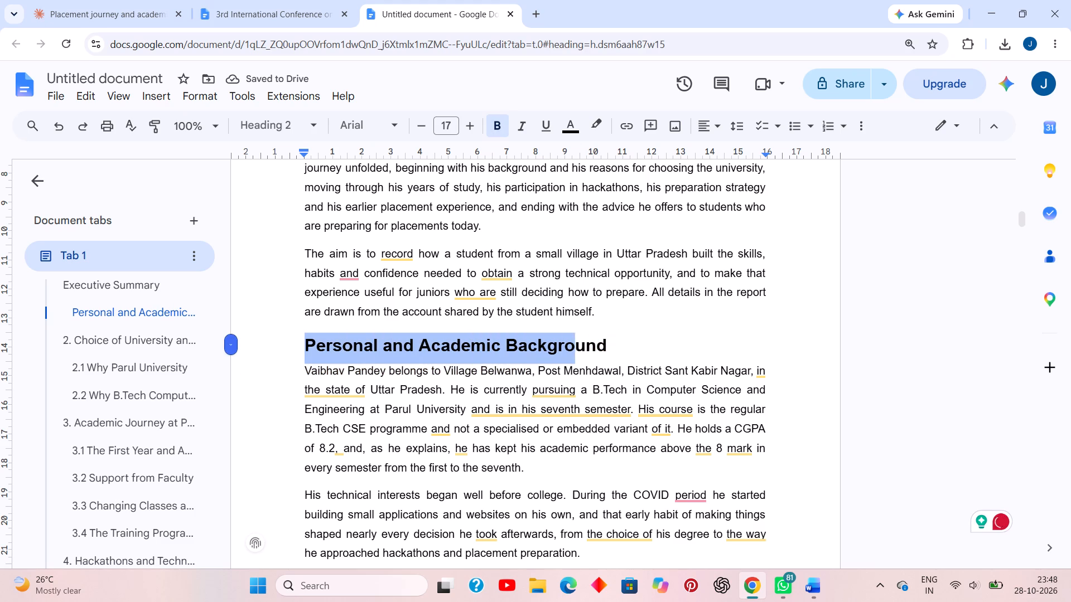
drag(583, 339, 650, 339)
click(455, 128)
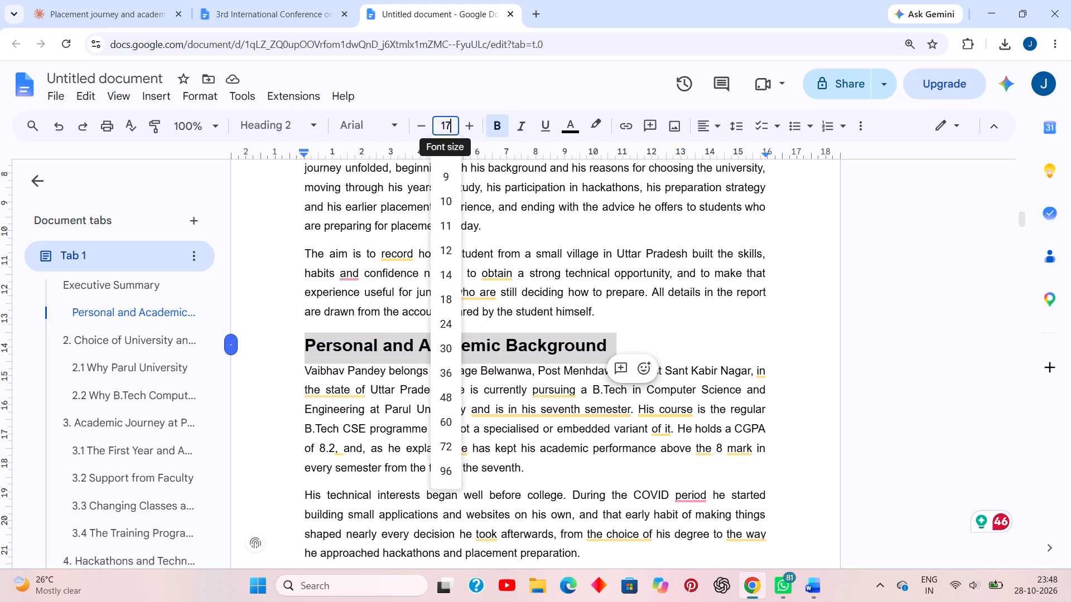
click(426, 127)
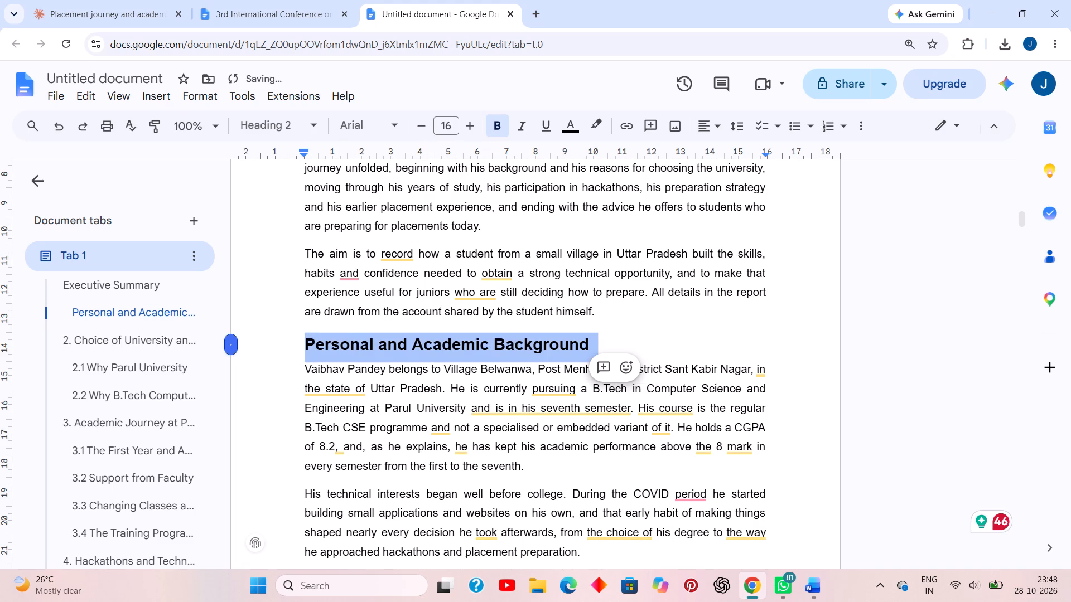
click(429, 290)
scroll(429, 290, up, 6)
scroll(429, 290, down, 5)
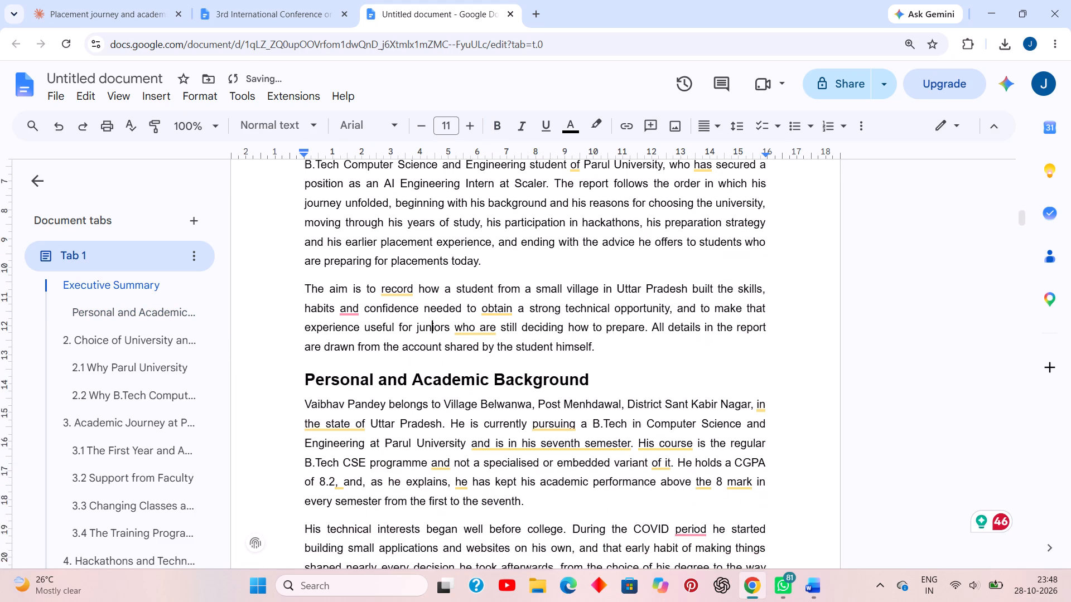
scroll(429, 290, up, 1)
double_click(335, 273)
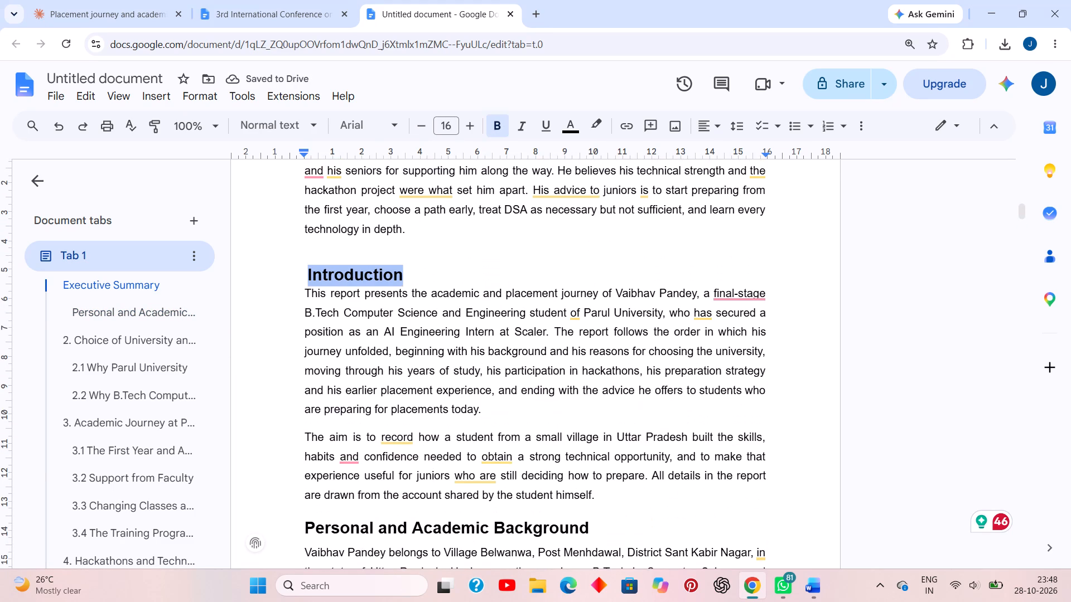
click(368, 330)
Remove the "2." and "2.1" numbers from the "Choice of University and Programme" and "Why Parul University" headings.
scroll(368, 330, down, 5)
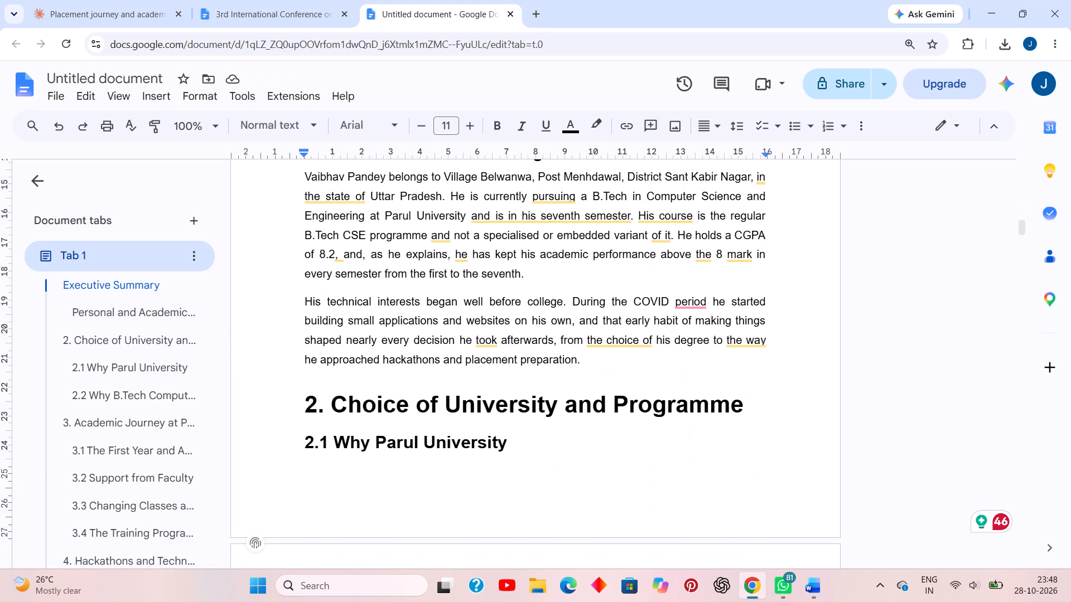
click(329, 406)
key(BackSpace)
key(BackSpace)
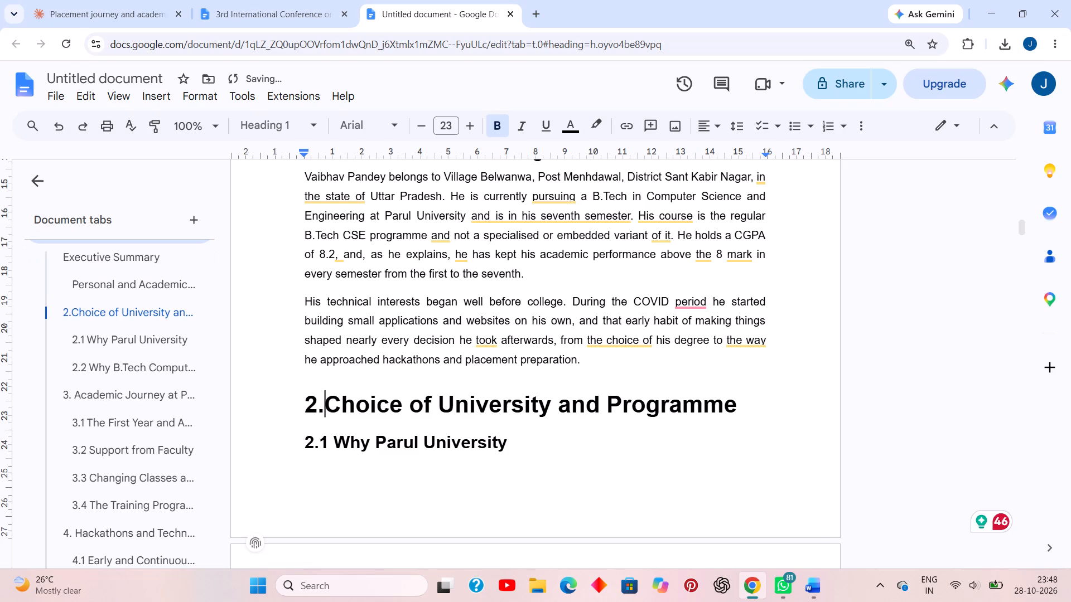
key(BackSpace)
click(334, 445)
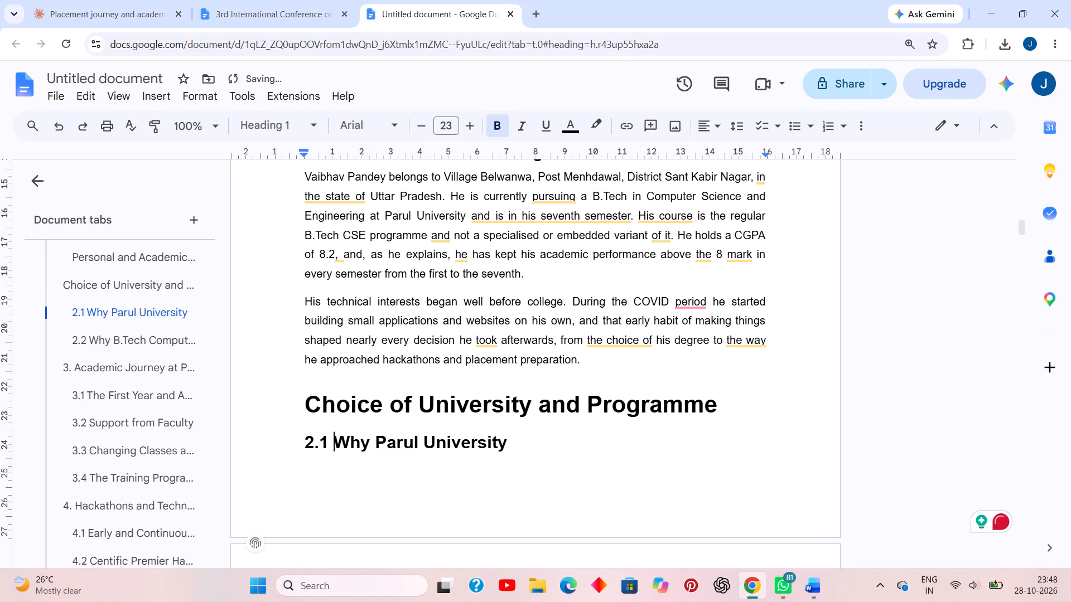
key(BackSpace)
key(BackSpace)
key(BackSpace)
key(BackSpace)
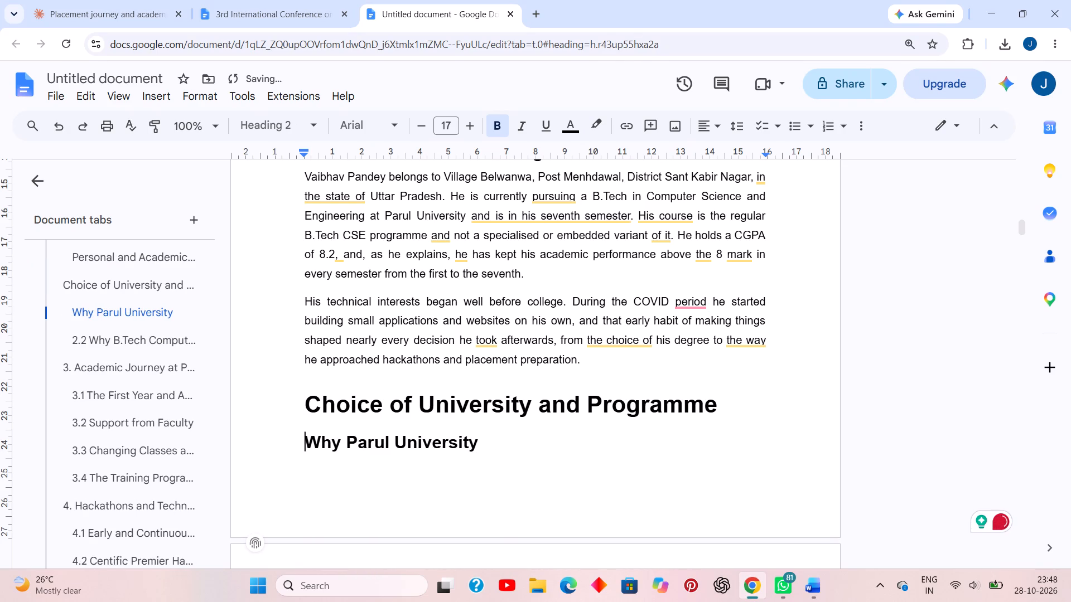
Set the "Choice of University and Programme" and "Why Parul University" headings to font size 16.
click(306, 404)
drag(306, 404, 481, 463)
click(442, 127)
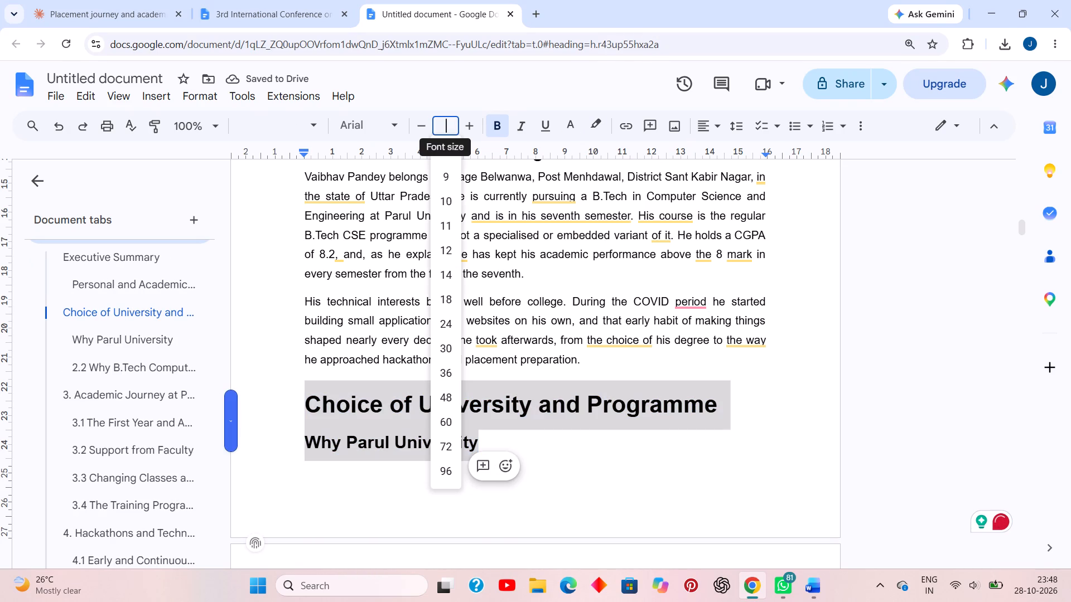
text(16)
key(Return)
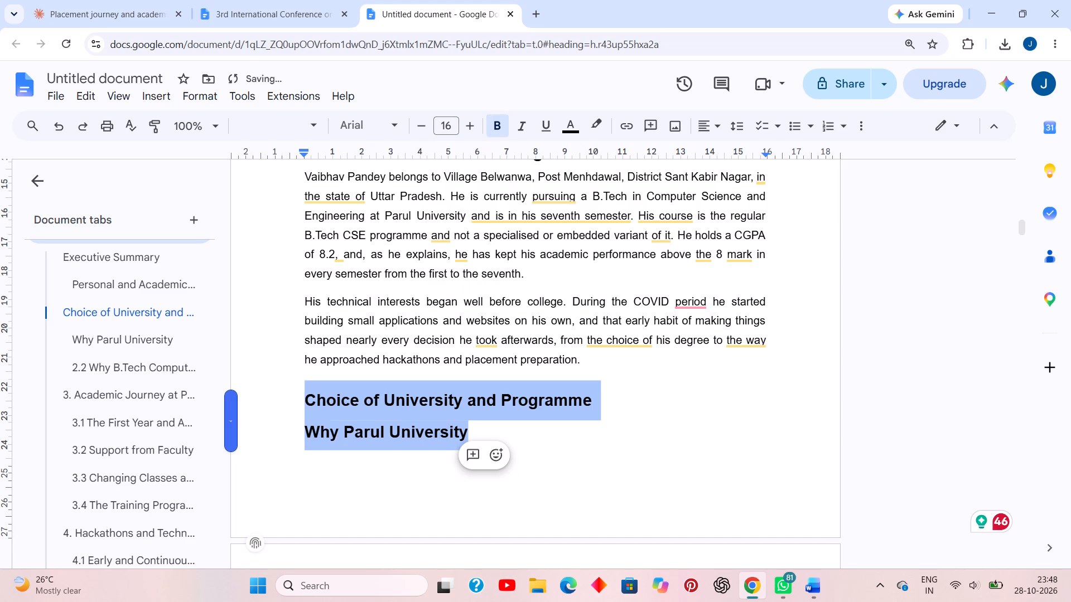
click(408, 343)
Remove the "2.2" number from the "Why B.Tech Computer Science and Engineering" heading.
scroll(408, 343, down, 6)
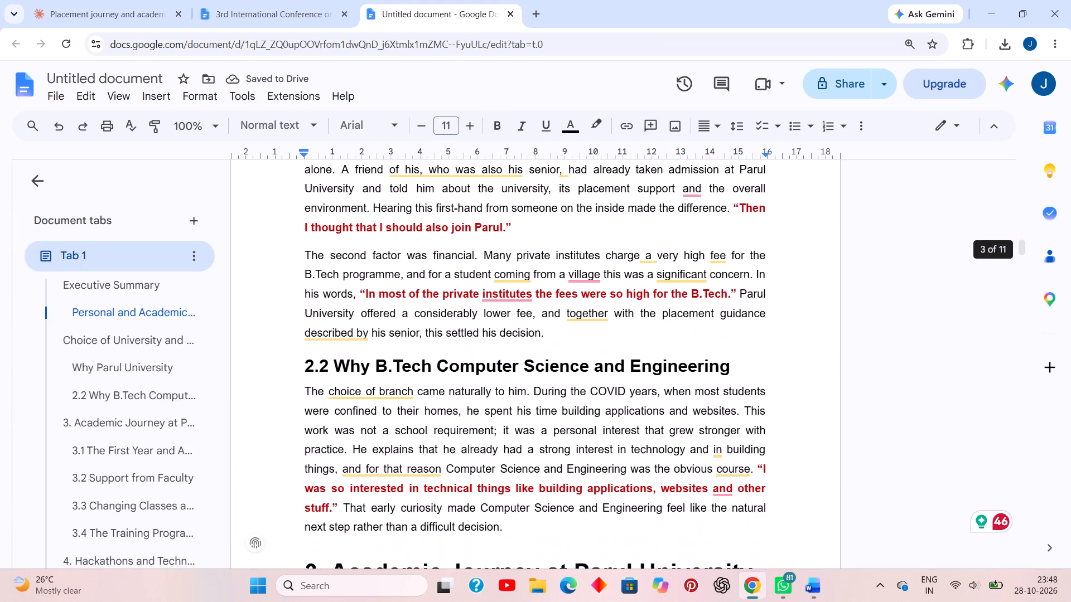
scroll(408, 343, down, 1)
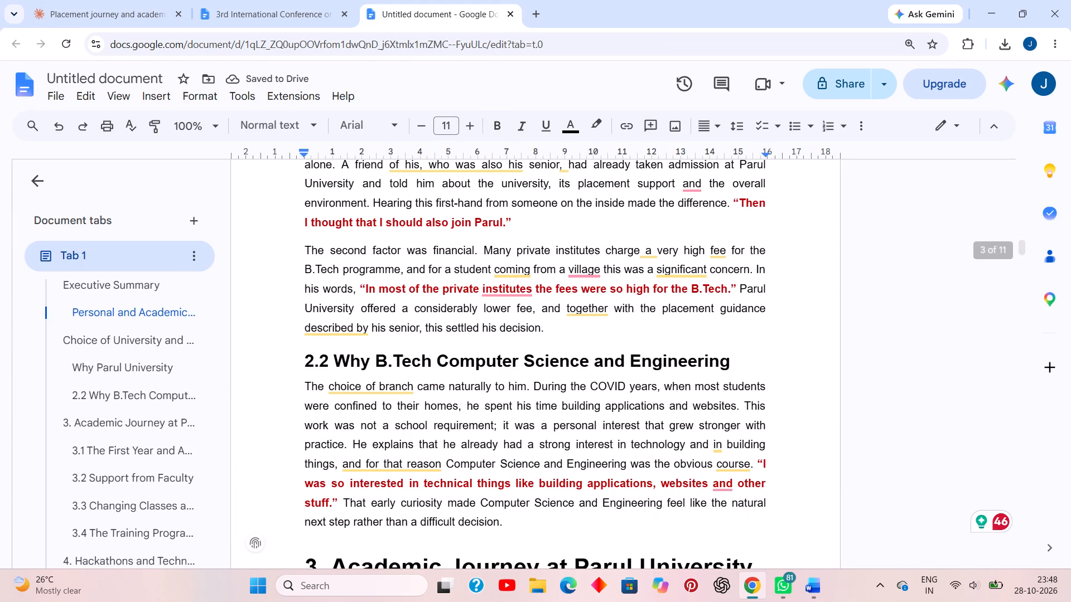
drag(308, 370, 328, 362)
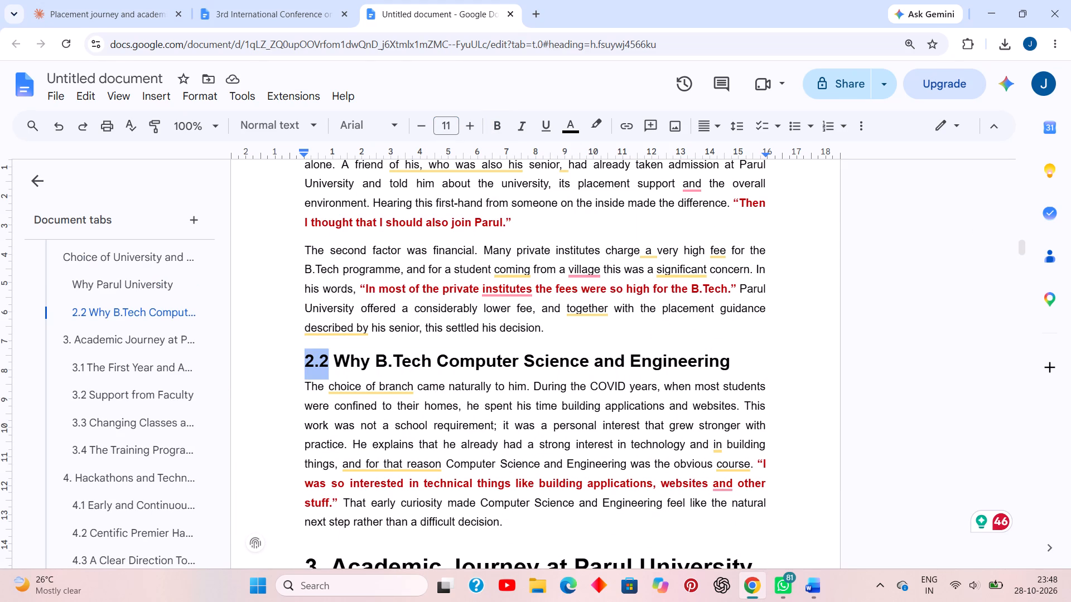
drag(328, 362, 333, 362)
key(BackSpace)
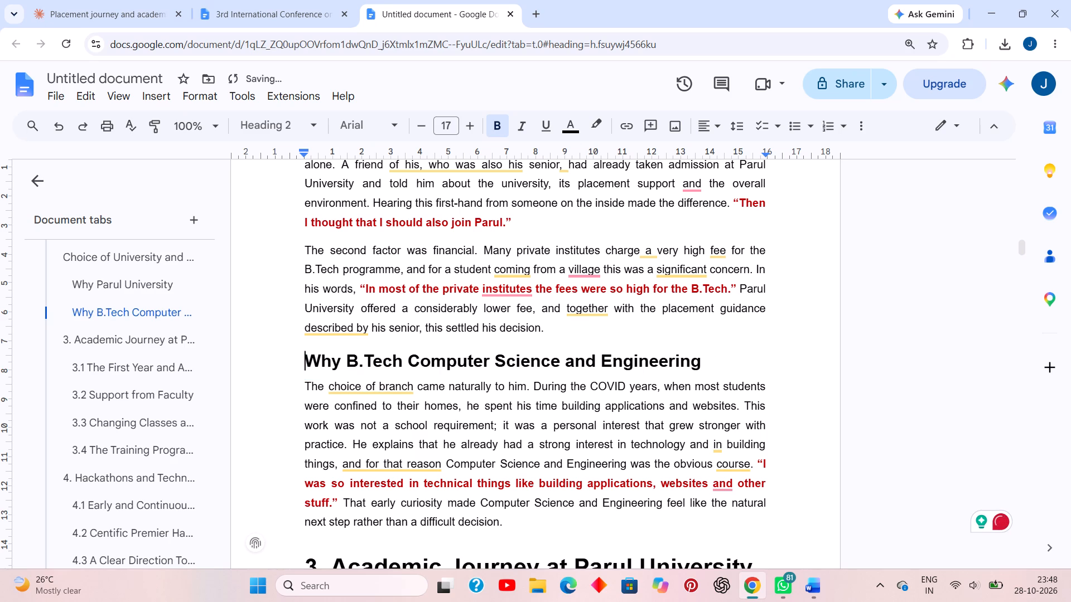
Reduce the "Why B.Tech Computer Science and Engineering" heading to font size 16.
drag(311, 362, 689, 362)
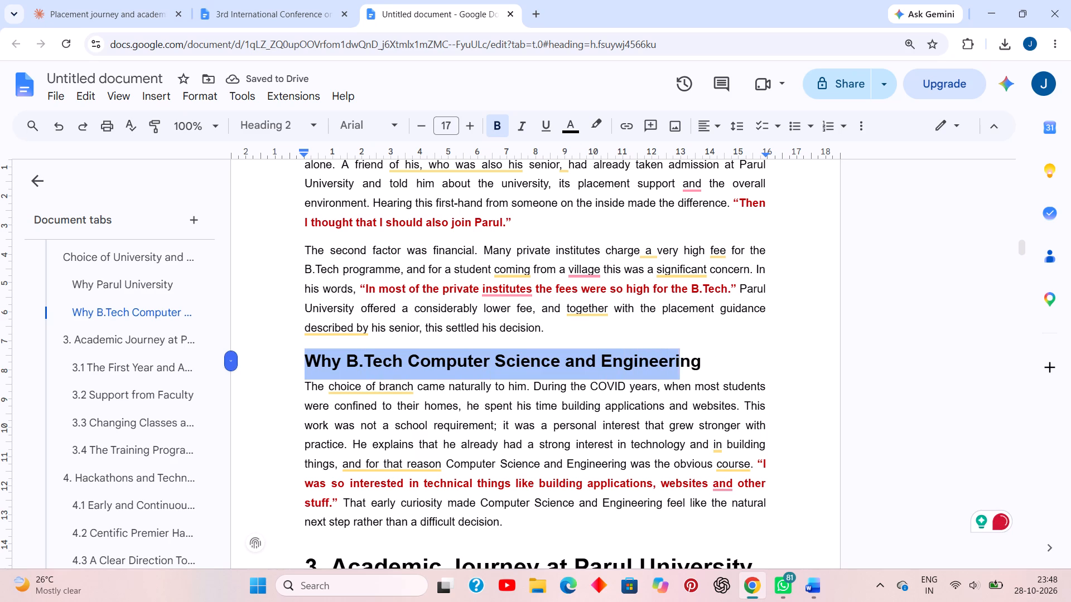
drag(689, 362, 722, 359)
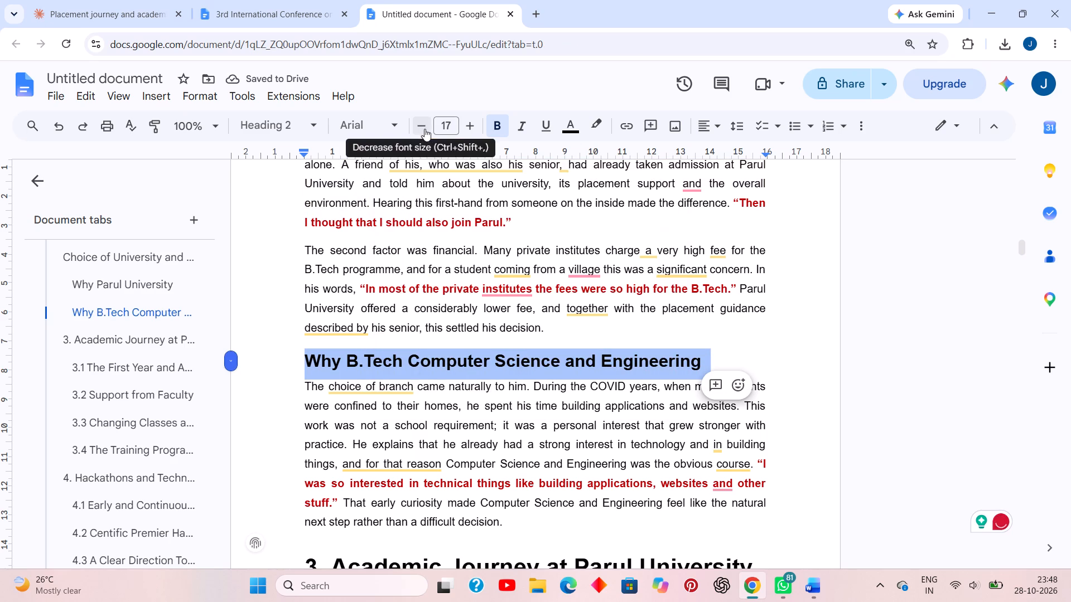
click(424, 129)
click(427, 300)
Remove the "3." and "3.1" numbers from the "Academic Journey at Parul University" and "The First Year and Academic Performance" headings.
scroll(427, 300, down, 5)
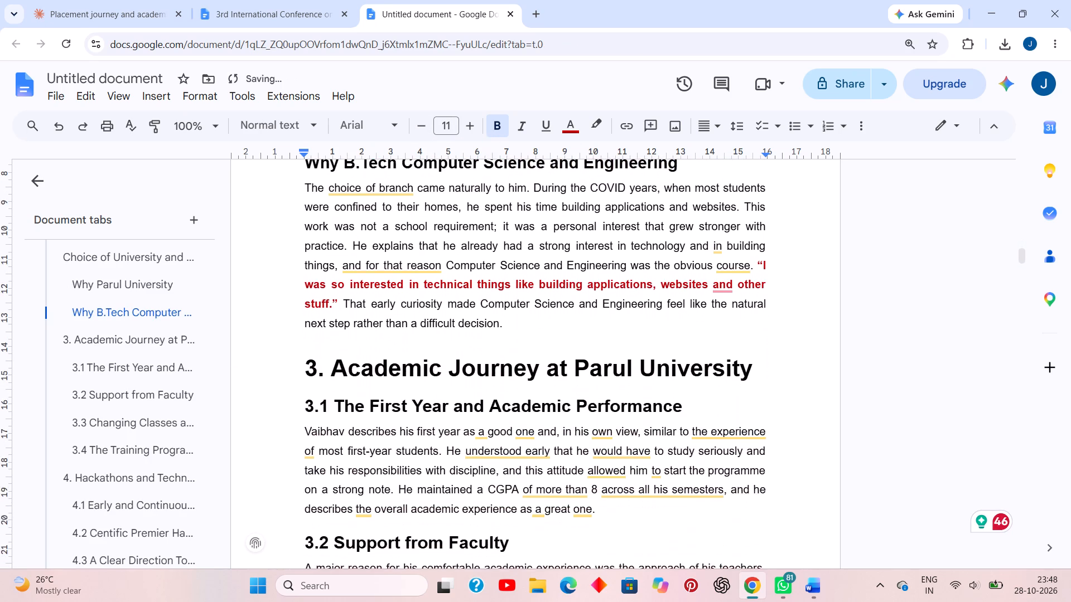
scroll(427, 300, down, 1)
click(331, 304)
key(BackSpace)
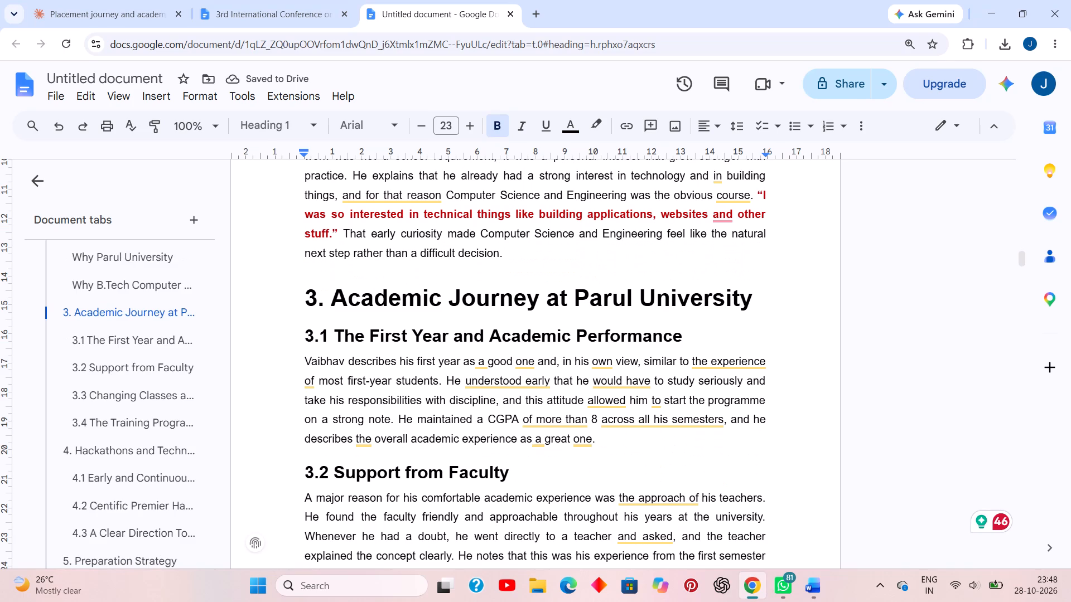
key(BackSpace)
key(BackSpace)
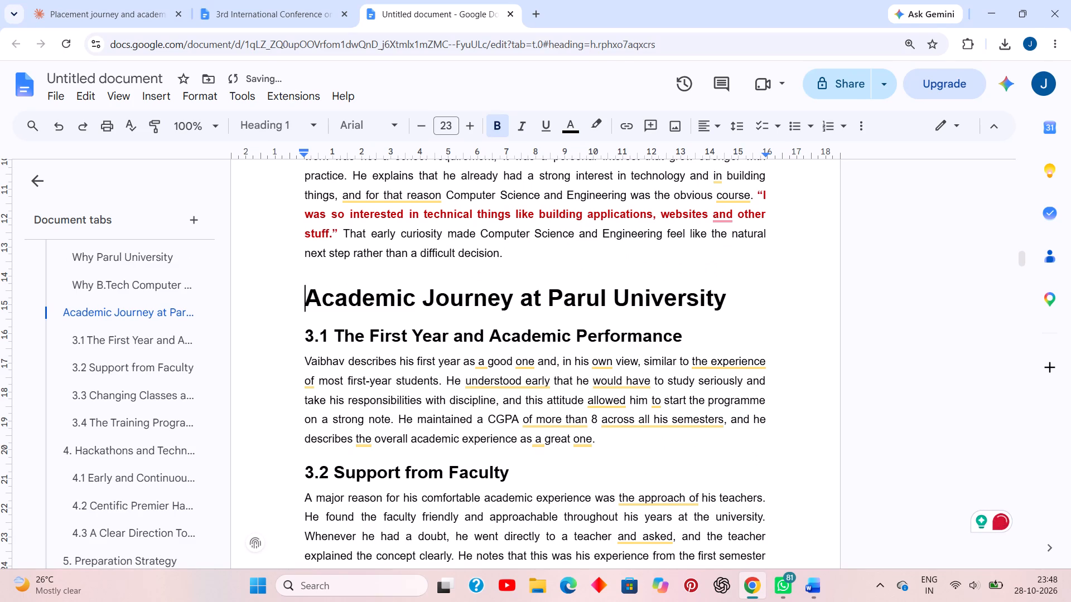
click(332, 338)
key(BackSpace)
key(BackSpace)
key(BackSpace)
key(BackSpace)
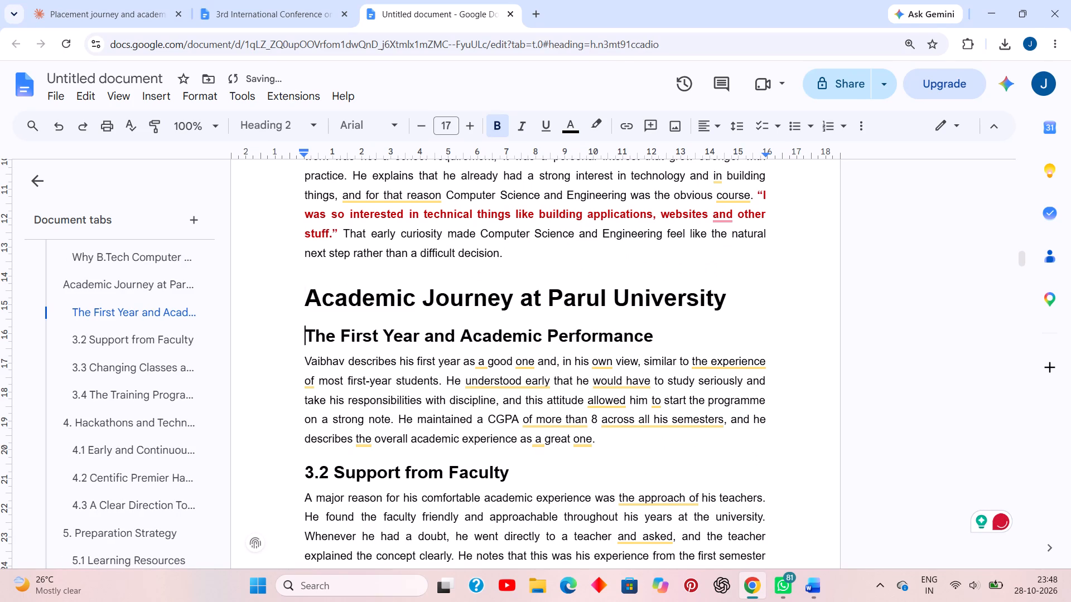
Set the "Academic Journey at Parul University" and "The First Year and Academic Performance" headings to font size 16.
drag(308, 335, 405, 341)
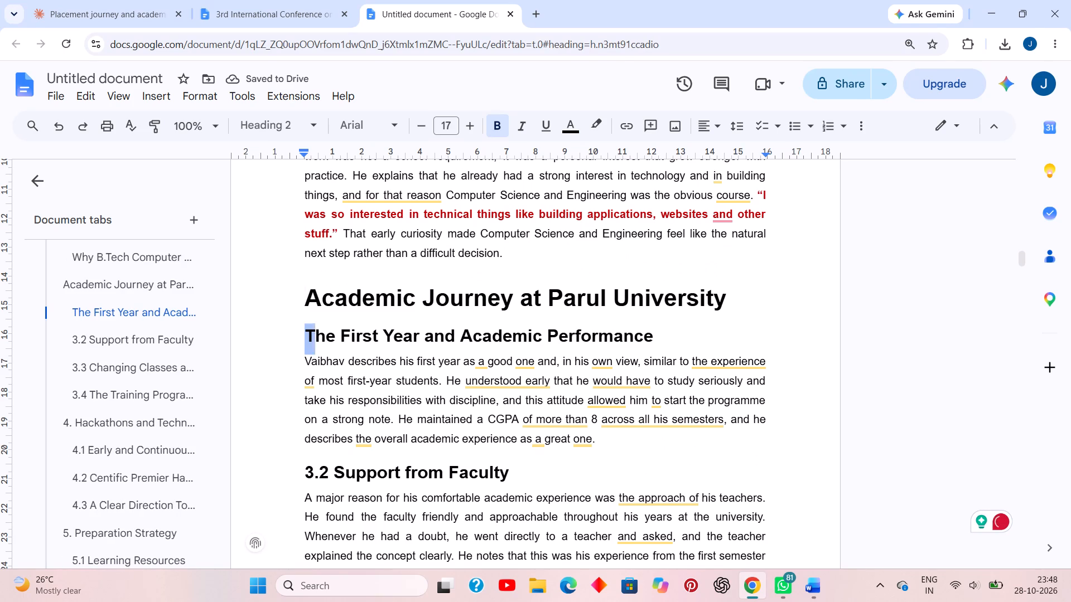
drag(405, 341, 585, 336)
click(325, 300)
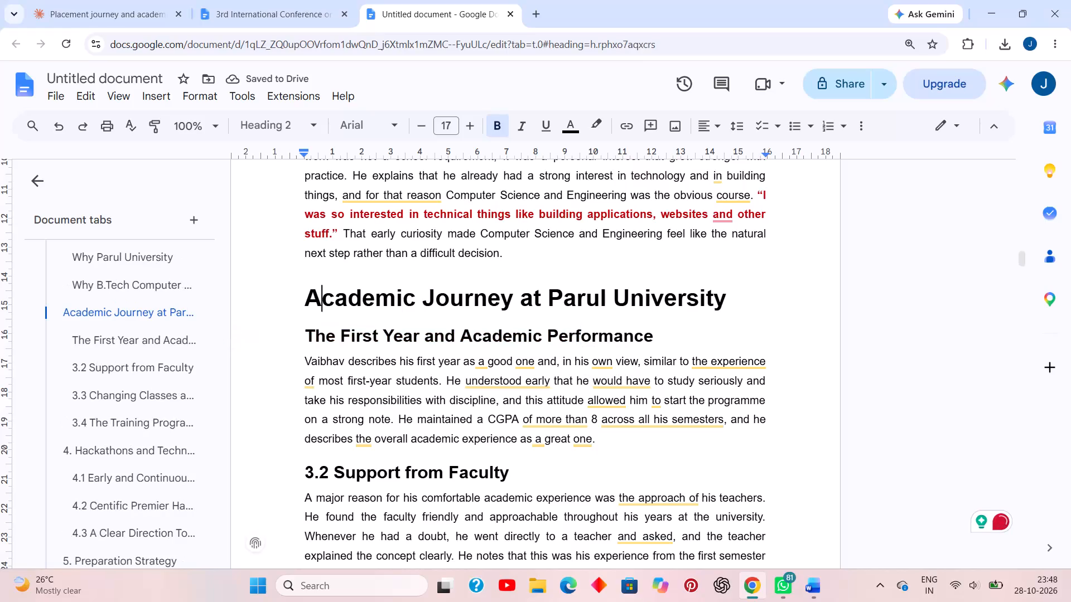
drag(299, 293, 621, 337)
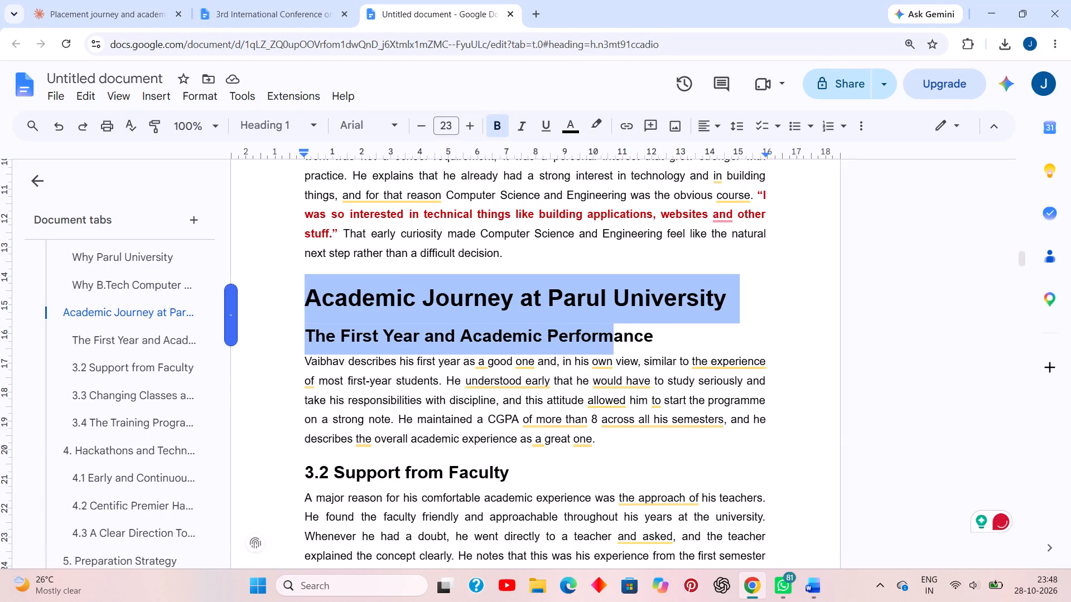
drag(621, 337, 677, 336)
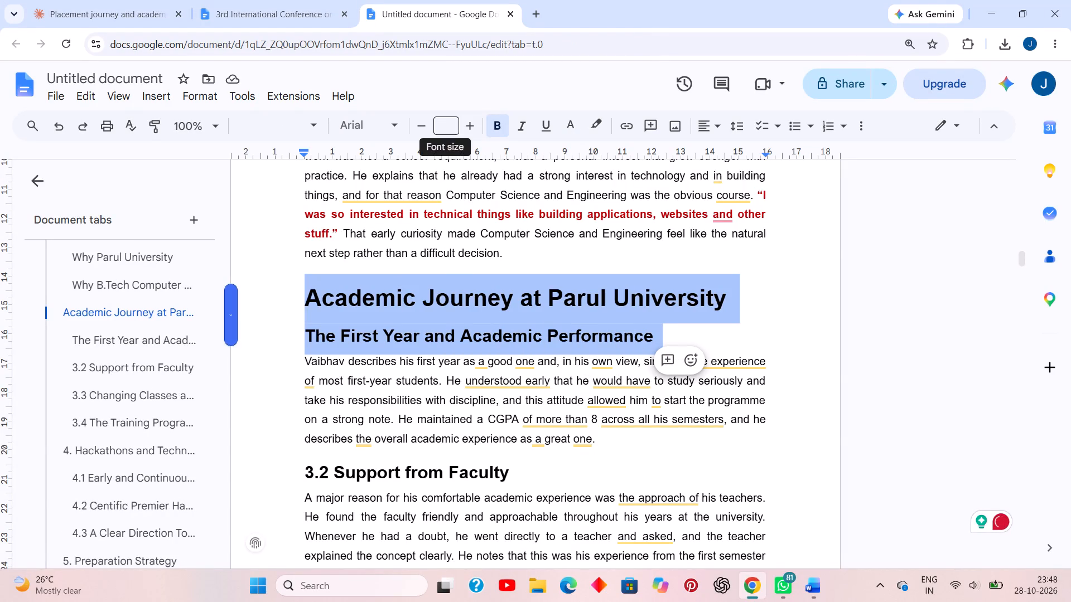
click(443, 125)
text(16)
key(Return)
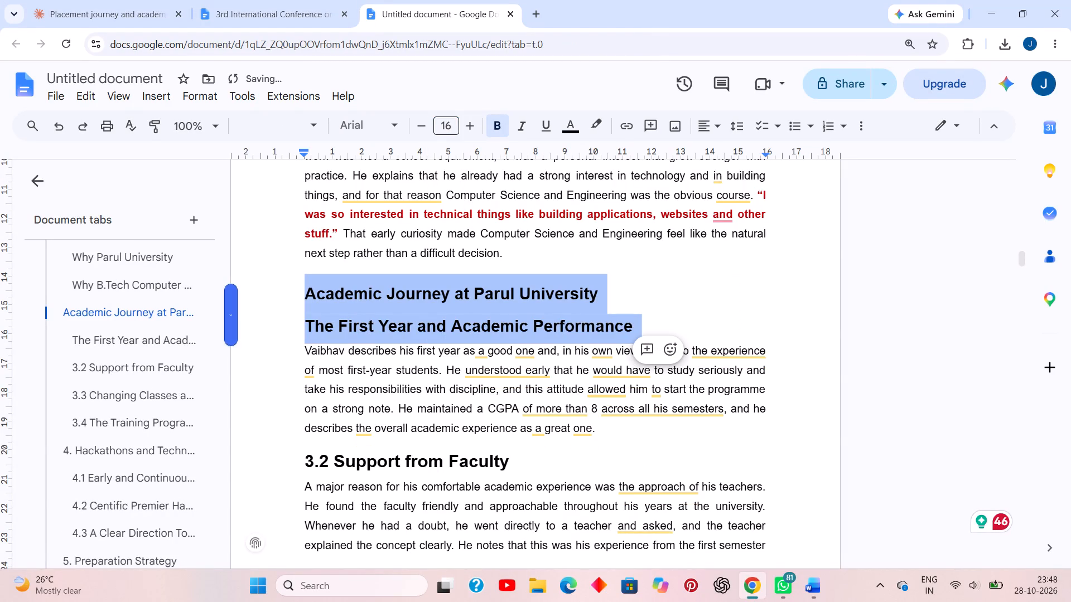
click(442, 290)
Remove the "3.2" number from the "Support from Faculty" heading.
scroll(442, 290, down, 1)
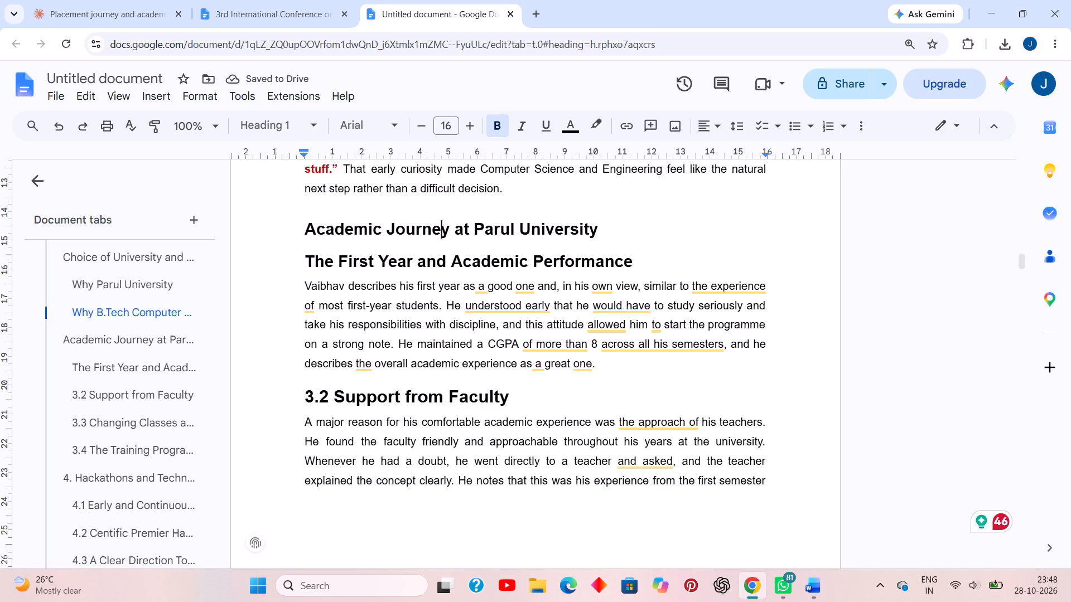
click(335, 399)
key(BackSpace)
key(BackSpace)
key(BackSpace)
key(BackSpace)
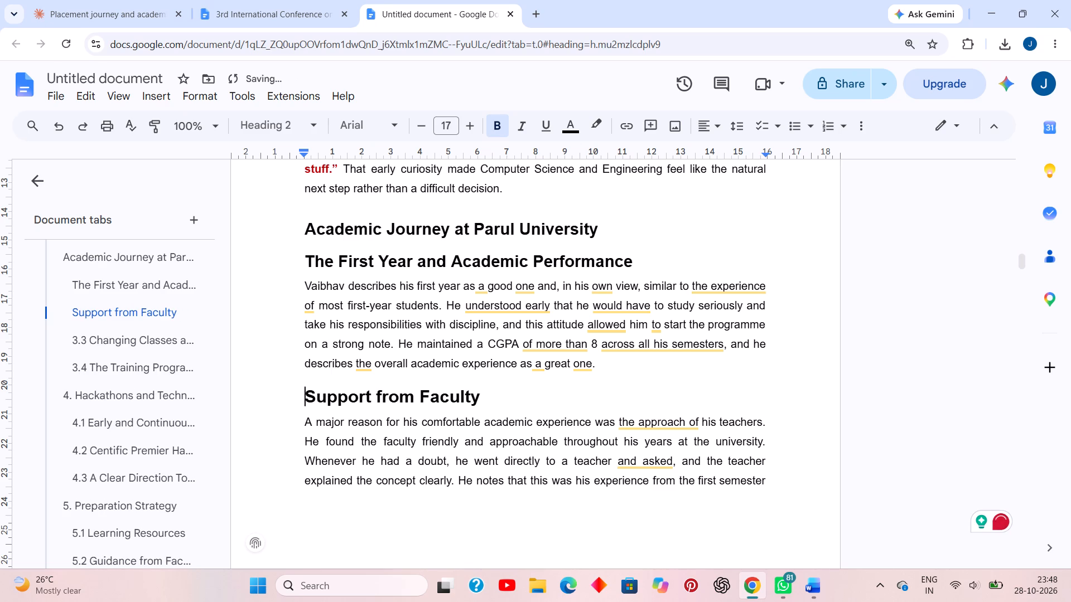
Reduce the font size of the "Support from Faculty" heading by one point.
drag(302, 397, 473, 388)
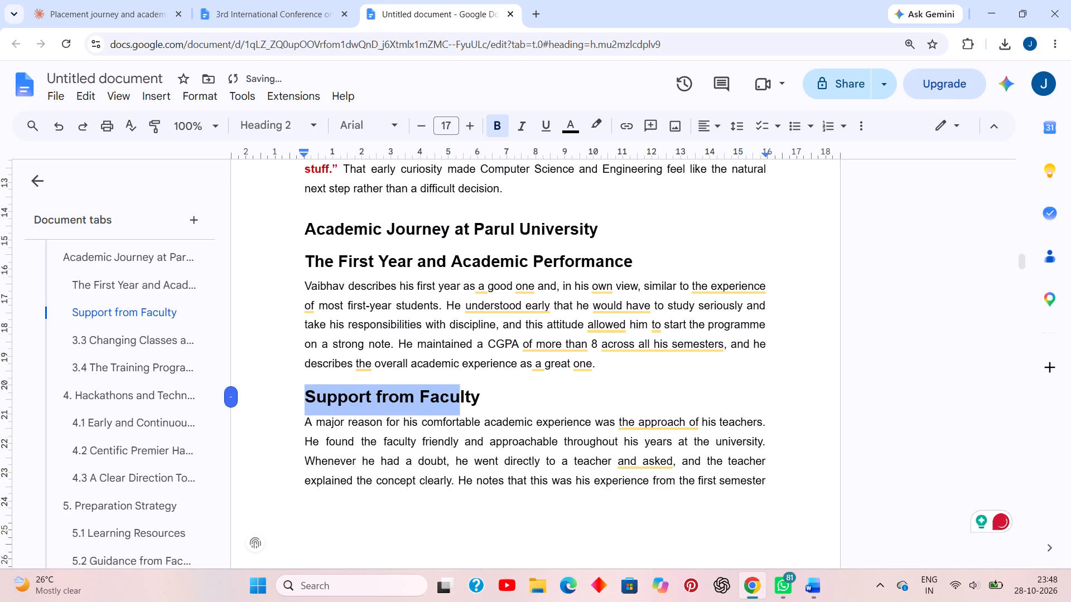
drag(473, 388, 481, 387)
click(422, 134)
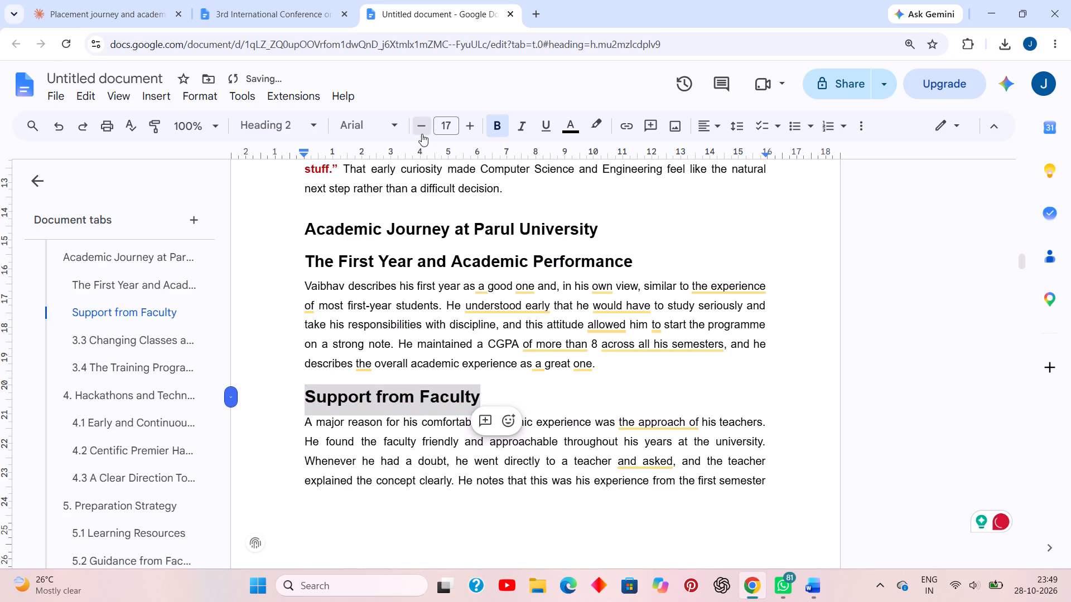
click(423, 288)
Remove the "3.3" number from the "Changing Classes and New Friendships" heading.
scroll(423, 288, down, 5)
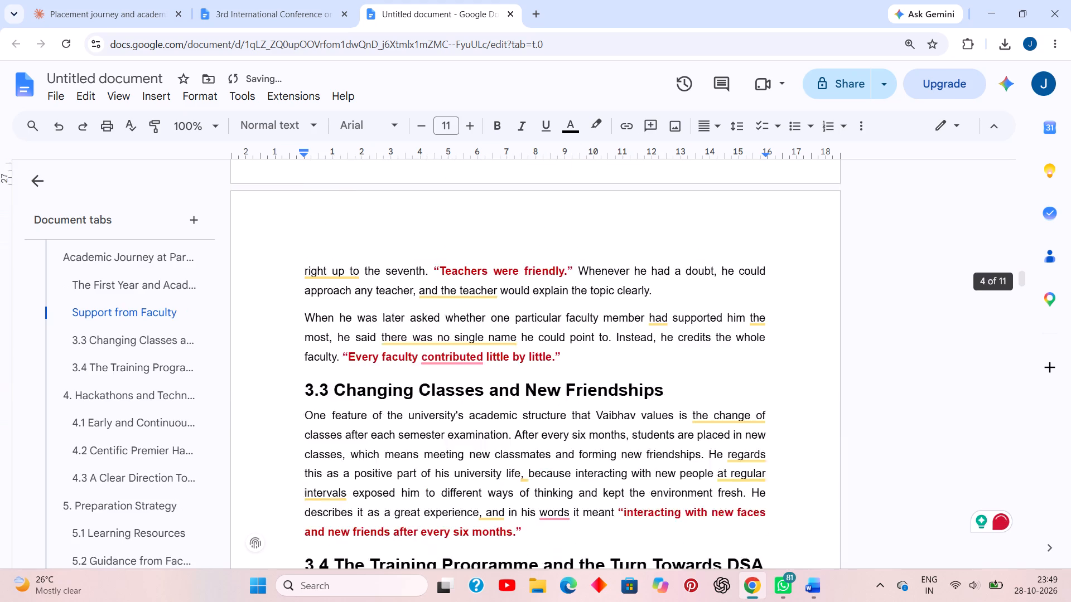
scroll(423, 288, down, 1)
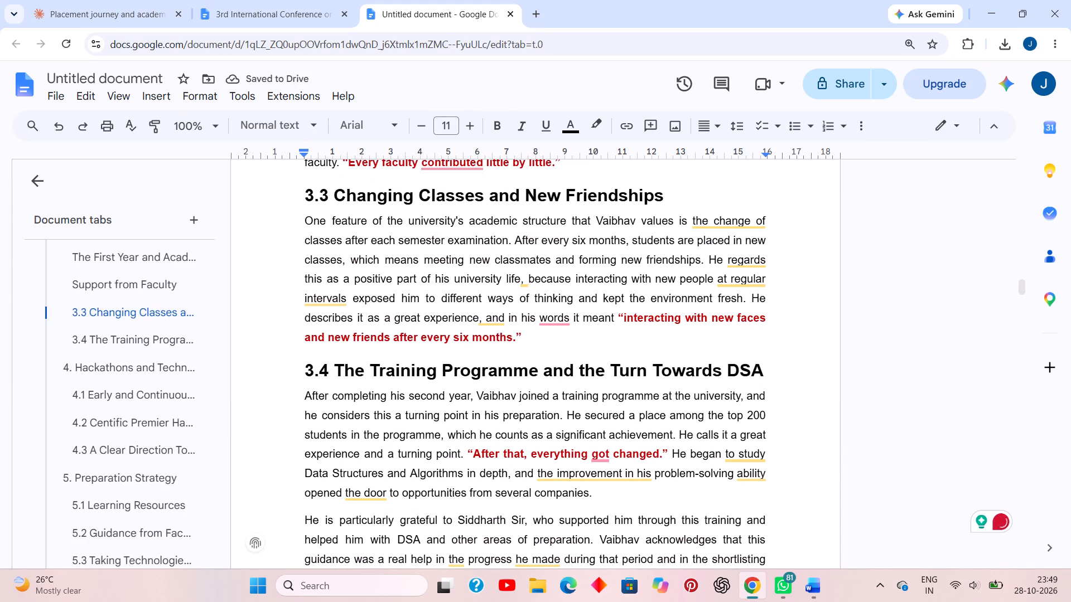
click(335, 195)
key(BackSpace)
key(BackSpace)
key(BackSpace)
key(BackSpace)
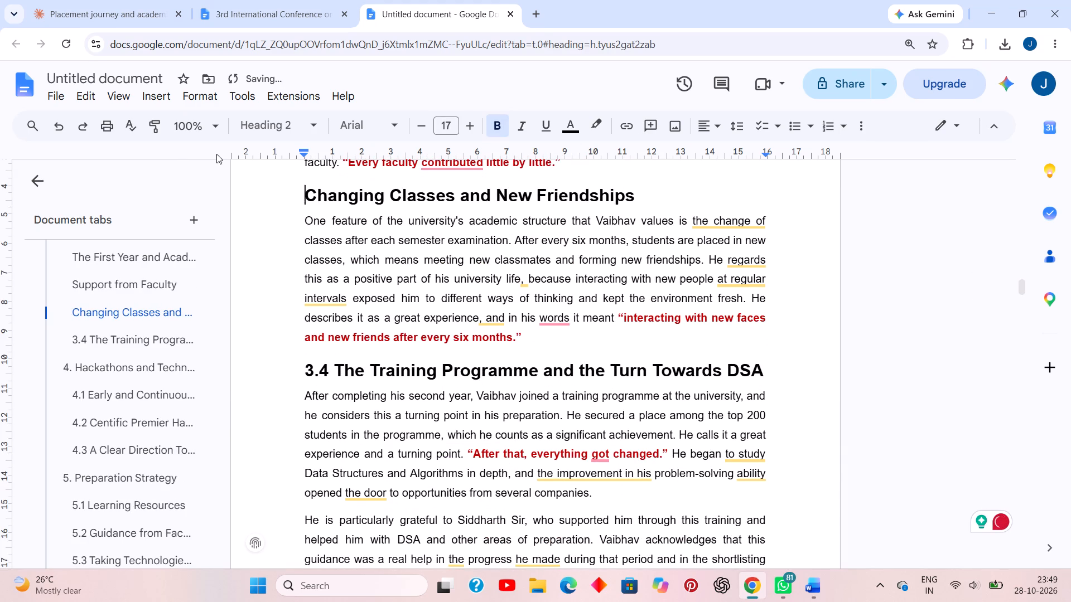
Set the "Changing Classes and New Friendships" heading to font size 16.
drag(298, 195, 543, 179)
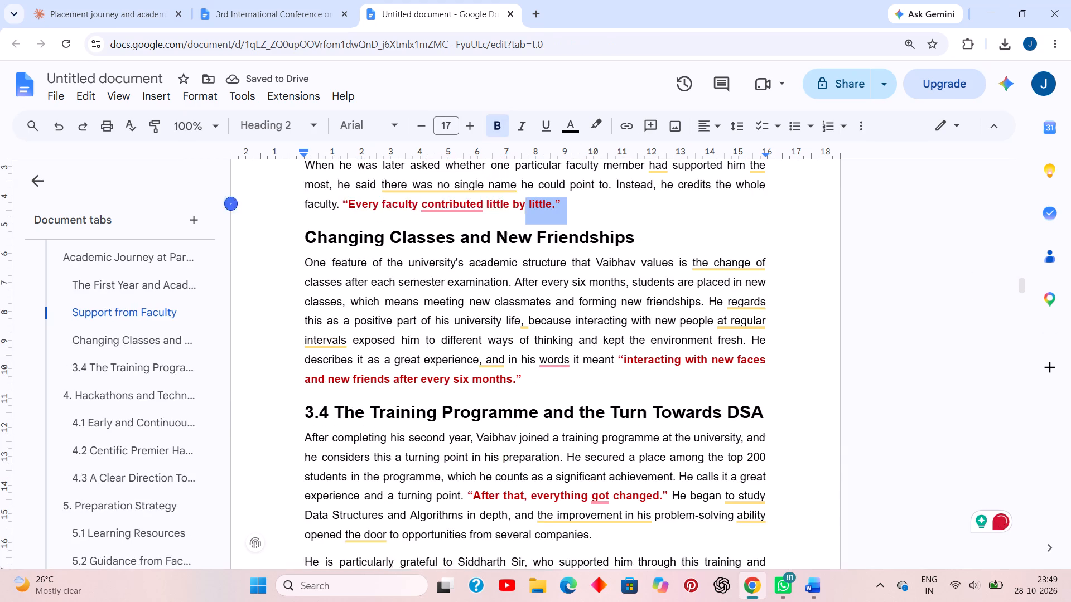
drag(543, 179, 683, 241)
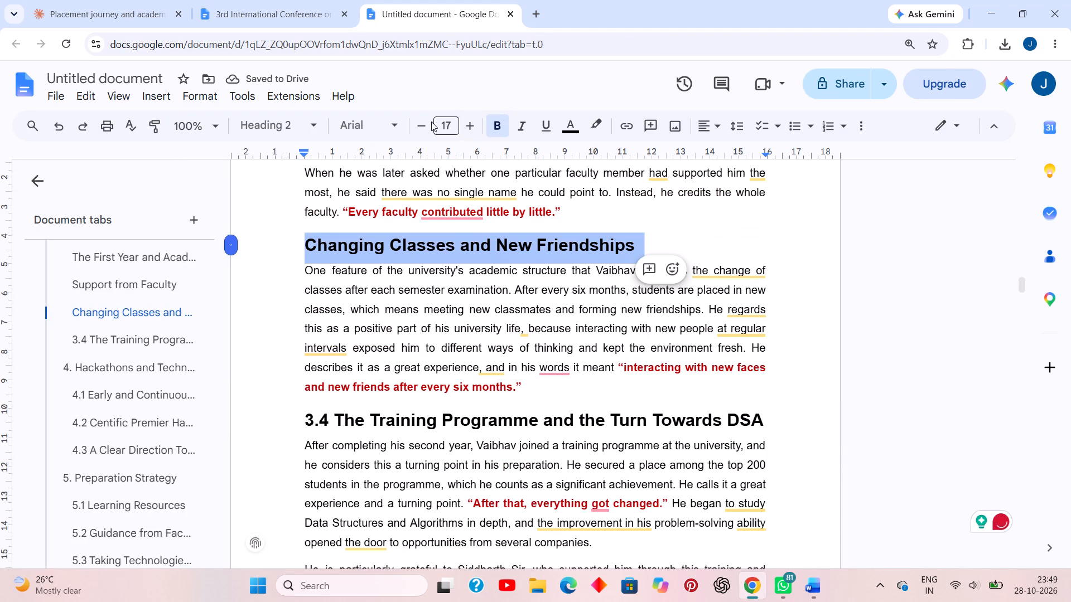
click(429, 124)
Remove the "3.4" number from the "The Training Programme and the Turn Towards DSA" heading and reduce its font size by one point.
click(338, 424)
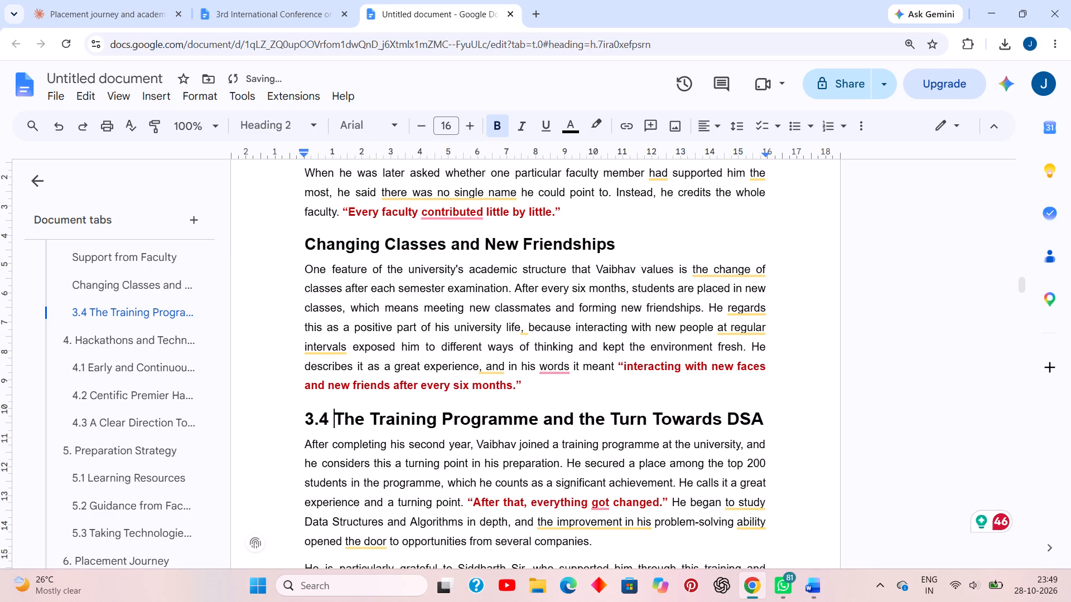
key(BackSpace)
key(BackSpace)
key(BackSpace)
key(BackSpace)
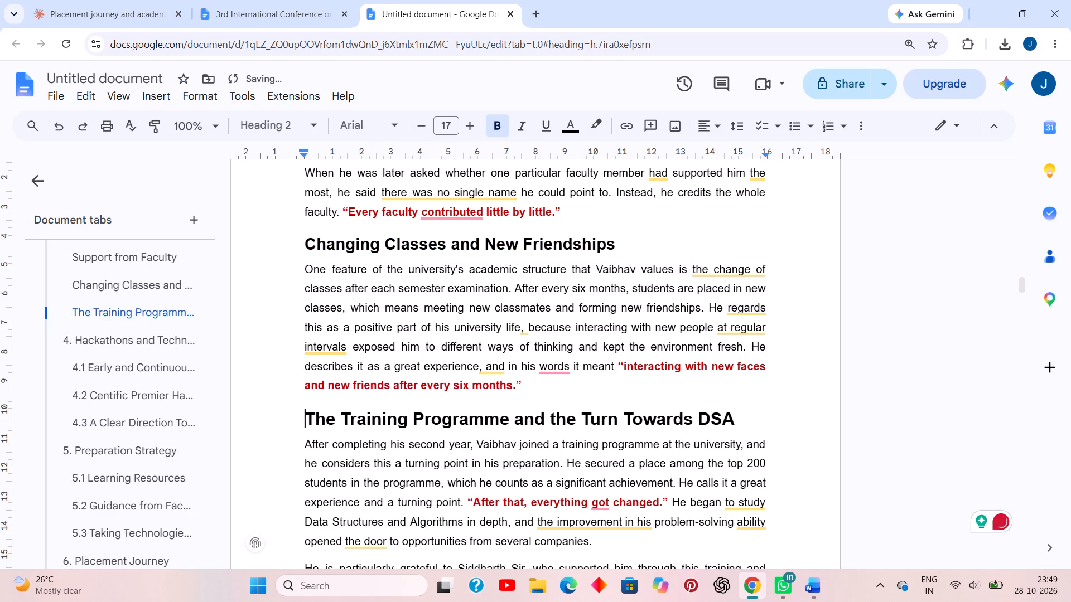
drag(305, 416, 709, 419)
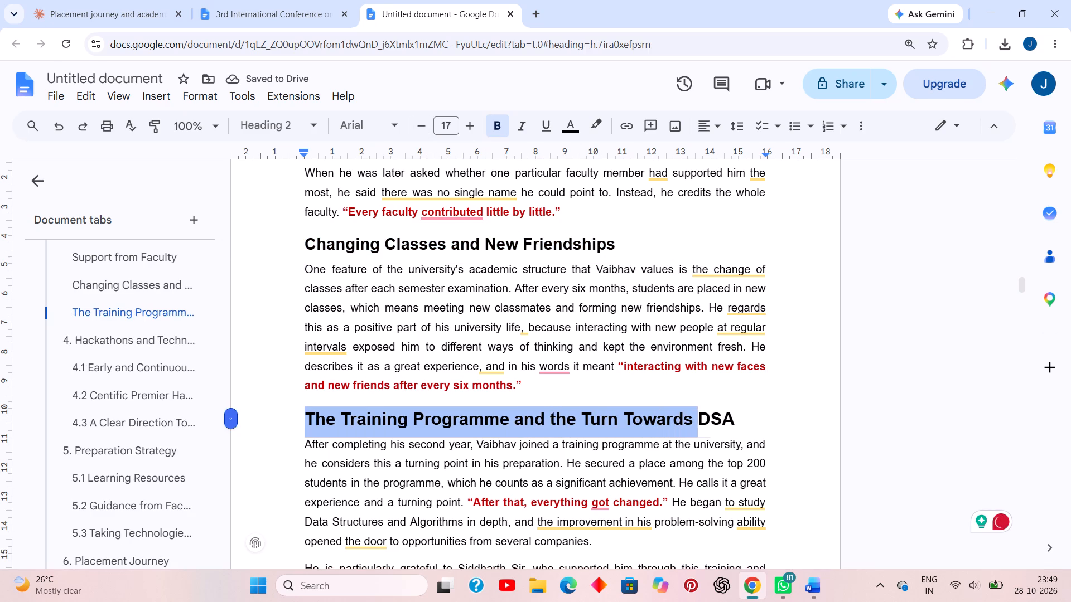
drag(709, 419, 747, 417)
click(424, 133)
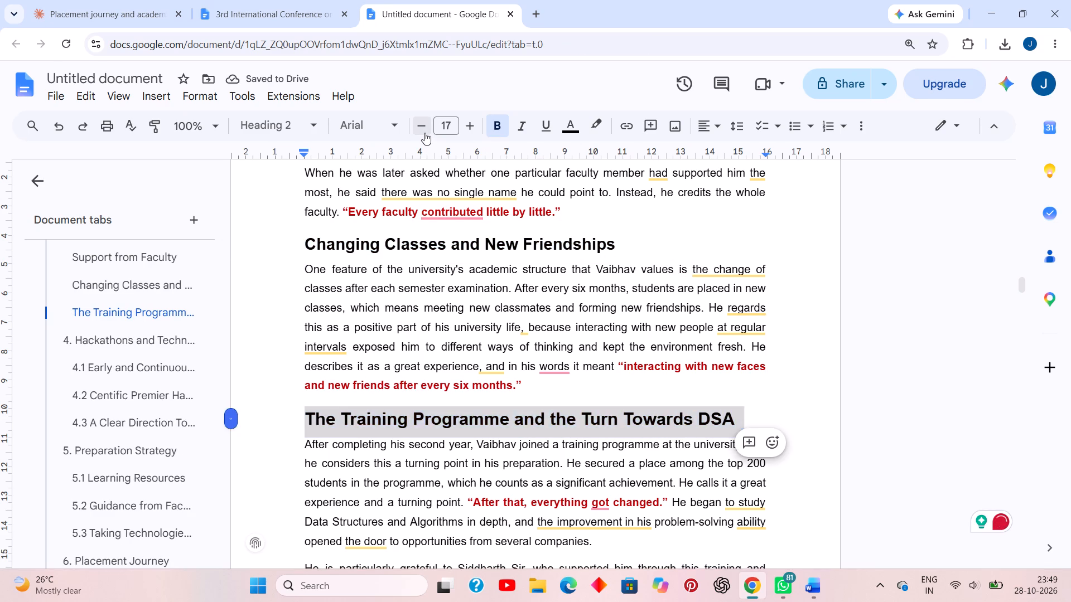
click(418, 291)
Remove the "4." and "4.1" numbers from the "Hackathons and Technical Growth" and "Early and Continuous Participation" headings.
scroll(418, 291, down, 5)
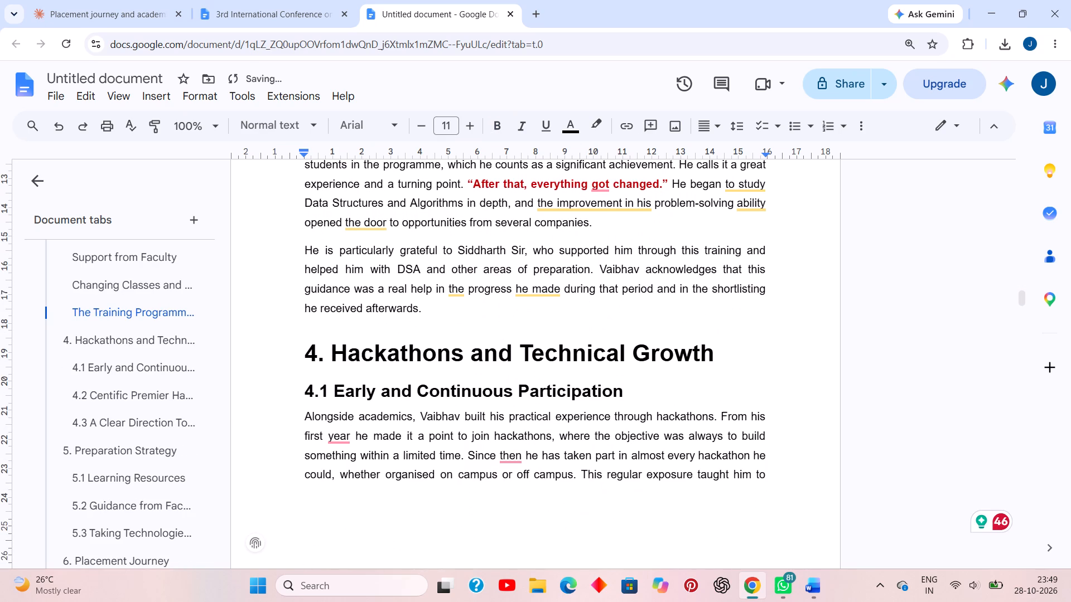
click(330, 358)
key(BackSpace)
key(BackSpace)
key(BackSpace)
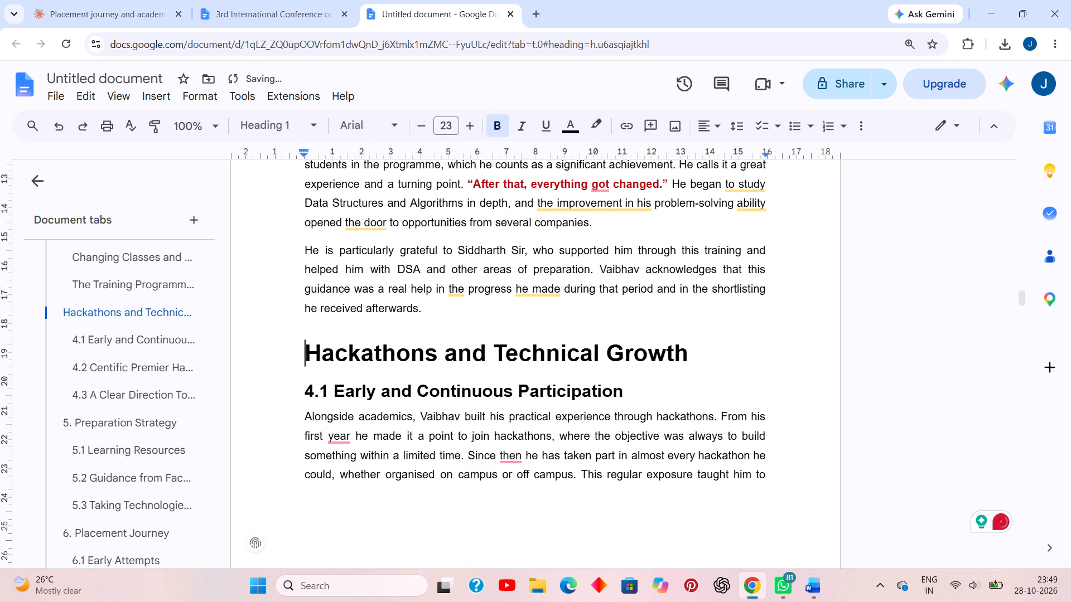
click(334, 396)
key(BackSpace)
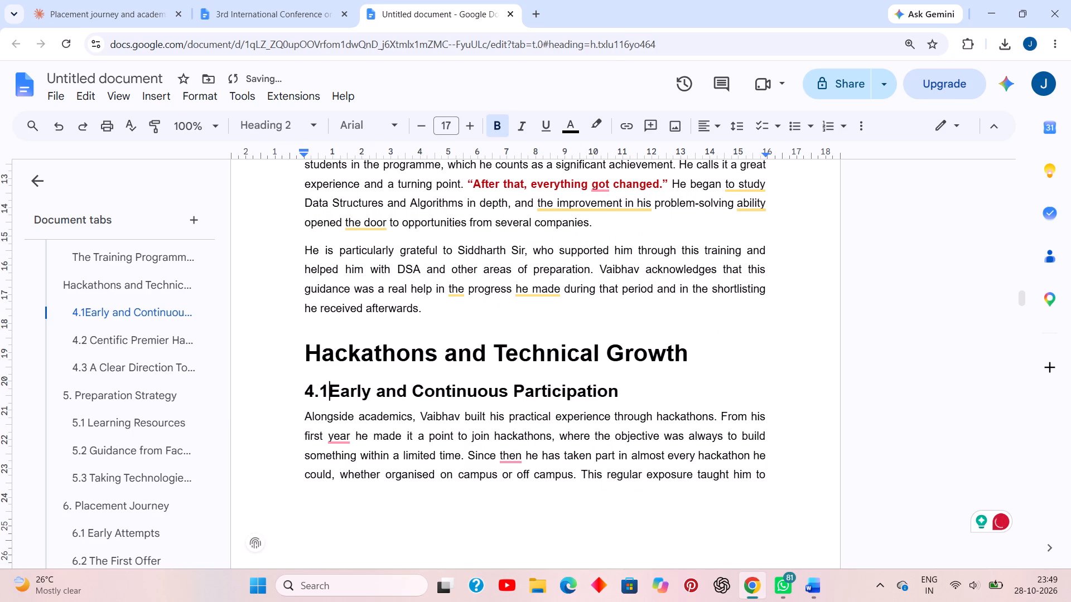
key(BackSpace)
key(BackSpace)
key(BackSpace)
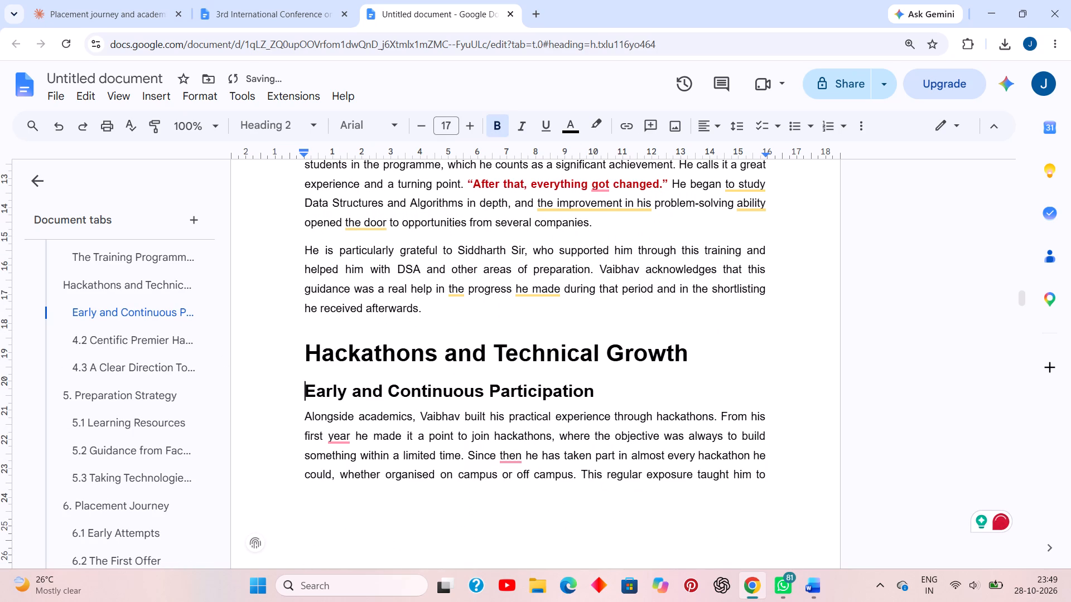
Set the "Hackathons and Technical Growth" and "Early and Continuous Participation" headings to font size 16.
drag(305, 359, 605, 400)
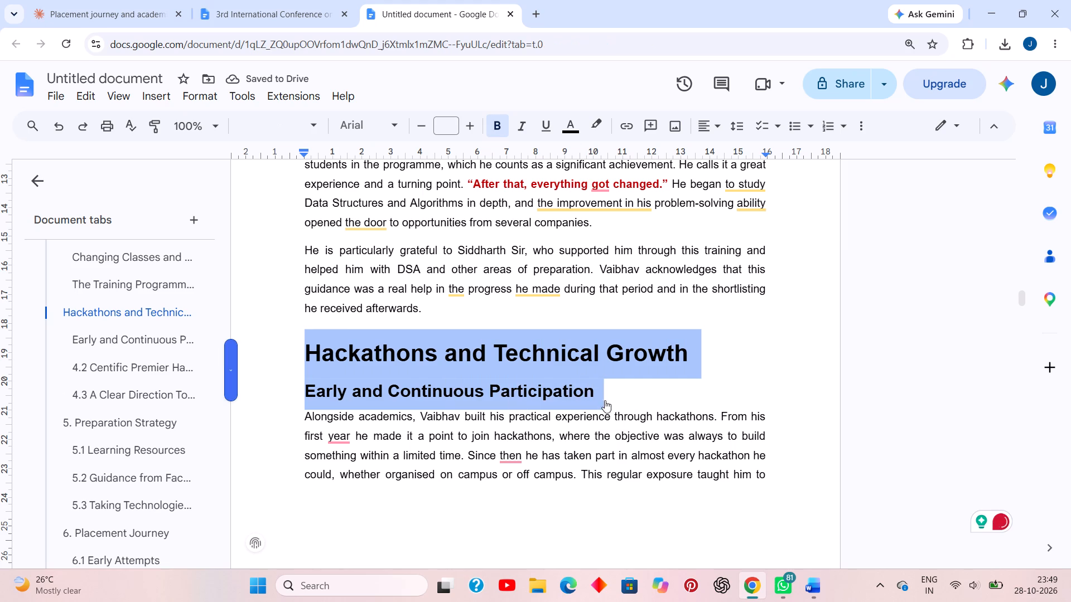
click(452, 125)
text(16)
key(Return)
click(499, 267)
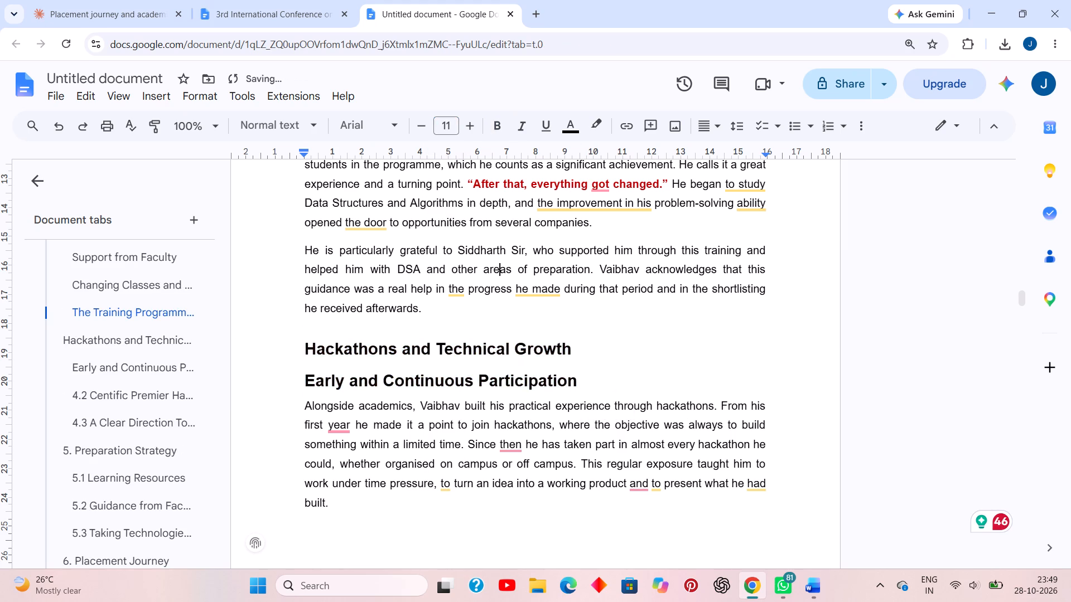
Remove the "4.2" number from the "Centific Premier Hackathon 2.0" heading and set it to font size 16.
scroll(499, 267, down, 5)
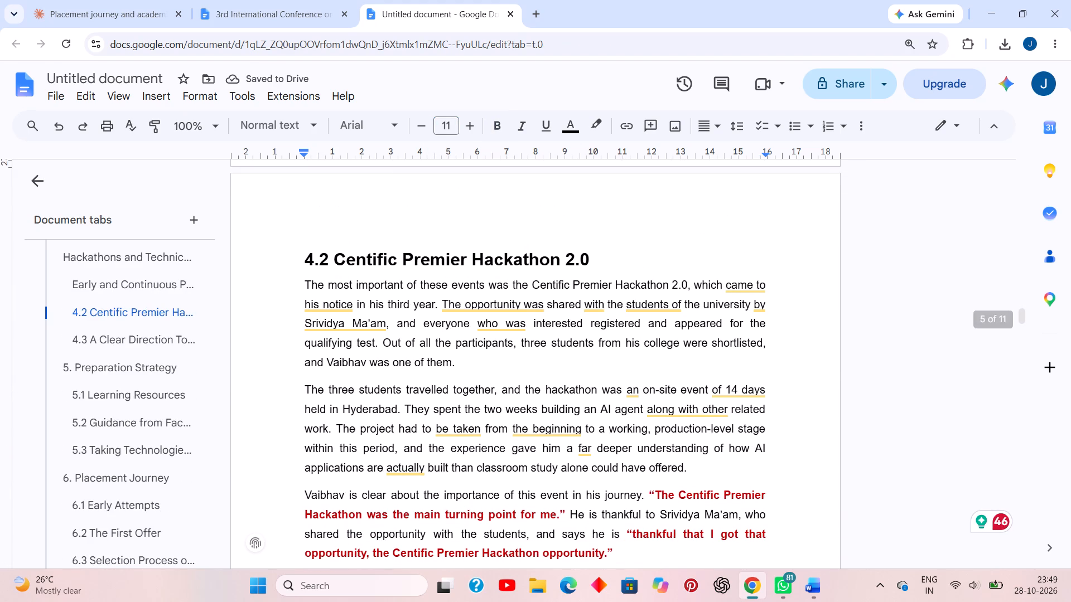
click(332, 263)
key(BackSpace)
key(BackSpace)
key(BackSpace)
key(BackSpace)
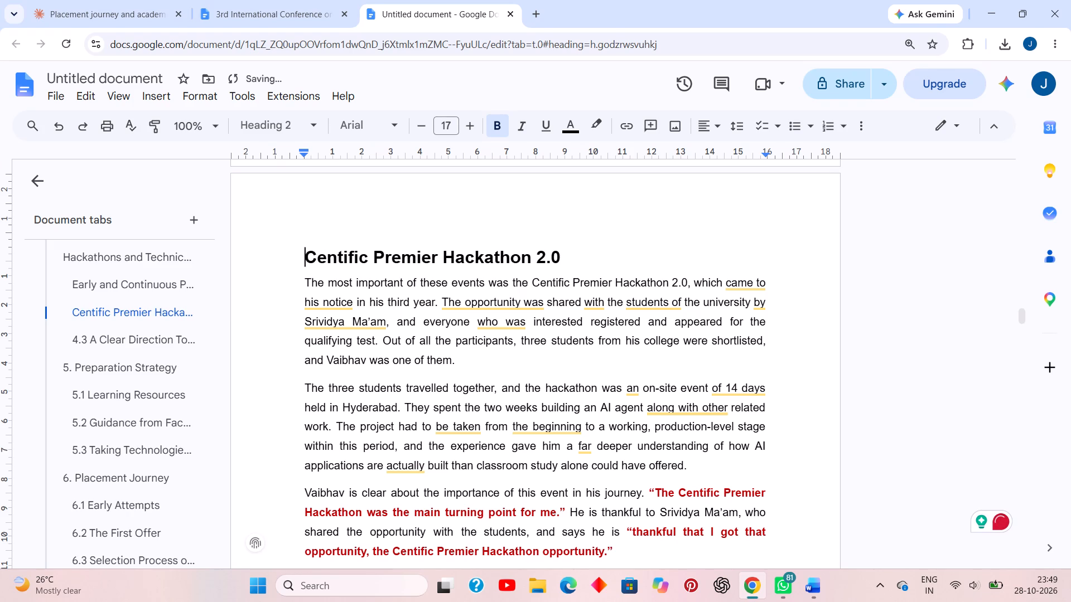
drag(307, 259, 577, 251)
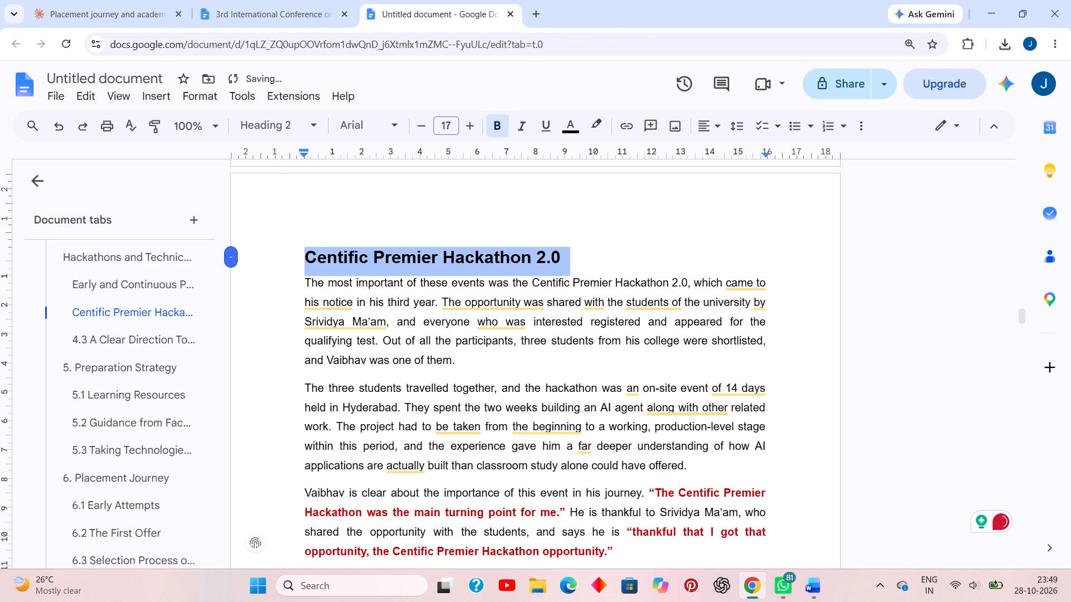
drag(577, 251, 588, 250)
click(425, 124)
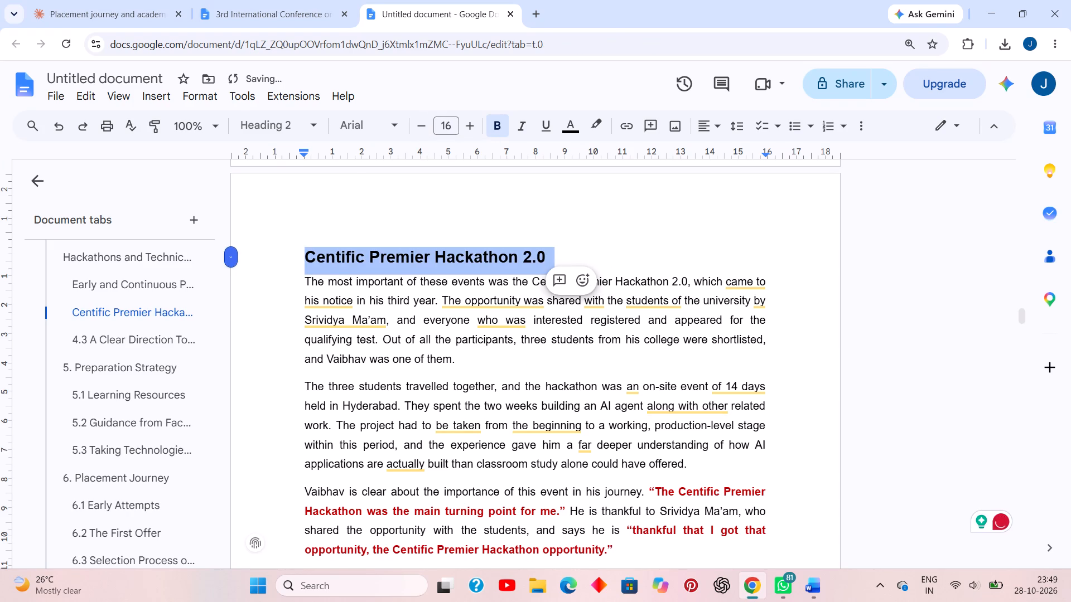
click(432, 294)
Remove the "4.3" number from the "A Clear Direction Towards AI Engineering" heading and set it to font size 16.
scroll(432, 294, down, 3)
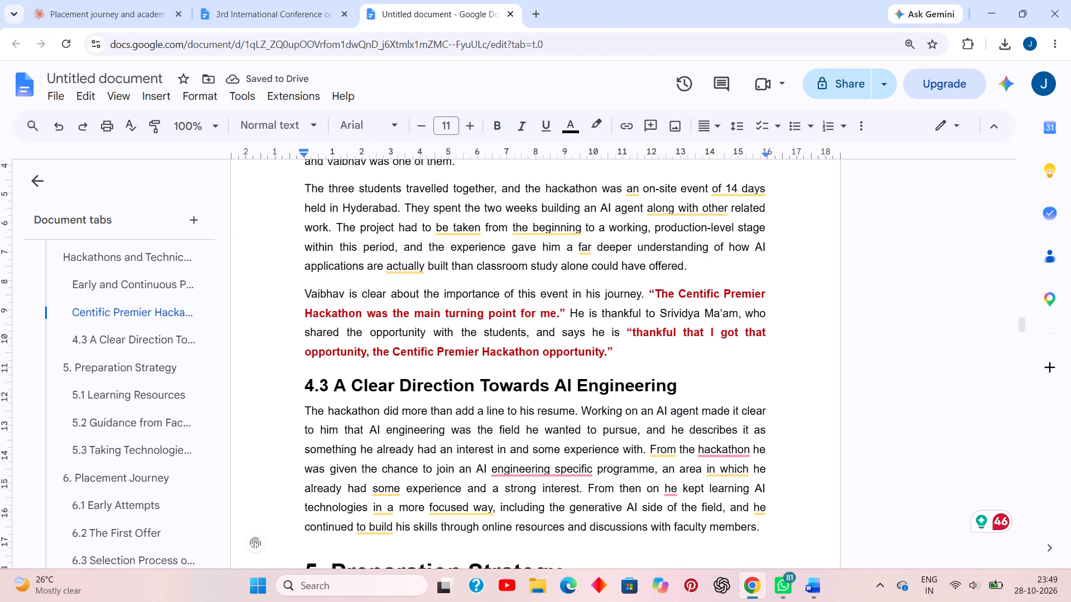
click(334, 395)
key(BackSpace)
key(BackSpace)
key(BackSpace)
key(BackSpace)
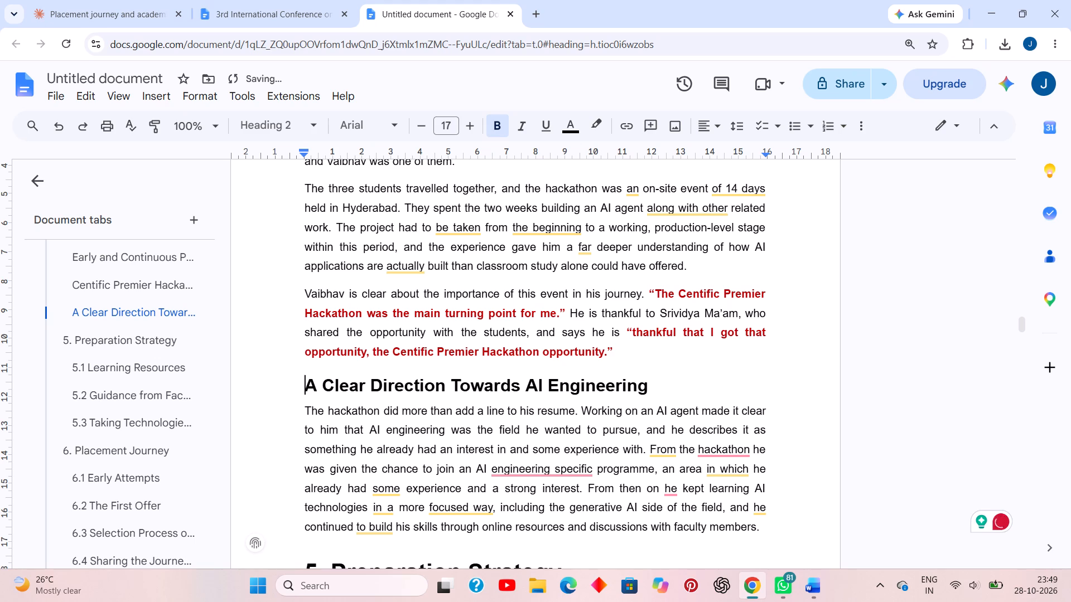
click(311, 386)
drag(311, 386, 611, 397)
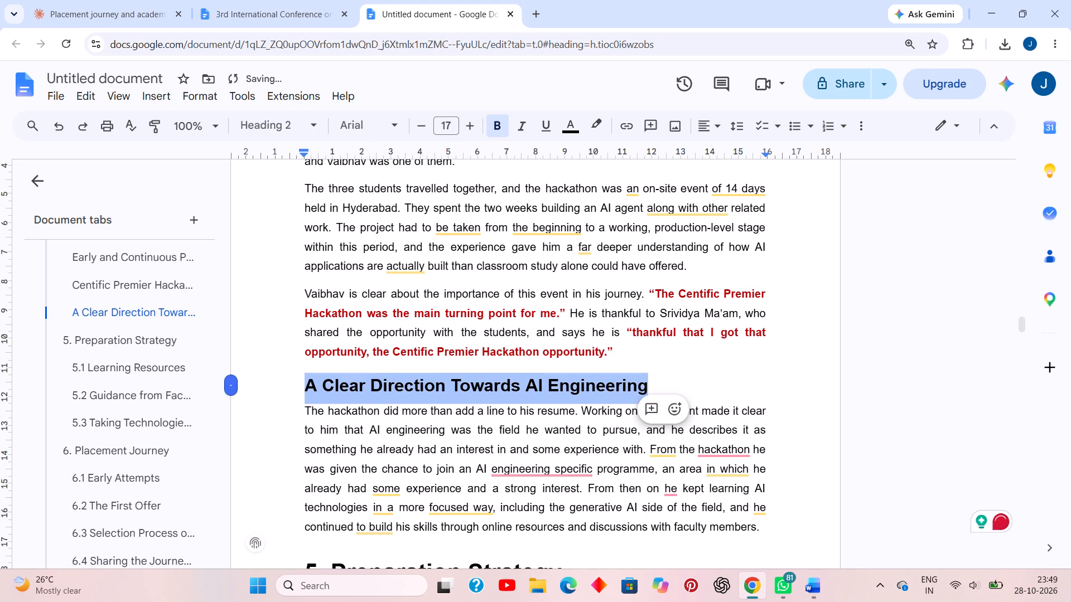
drag(611, 397, 614, 396)
click(421, 122)
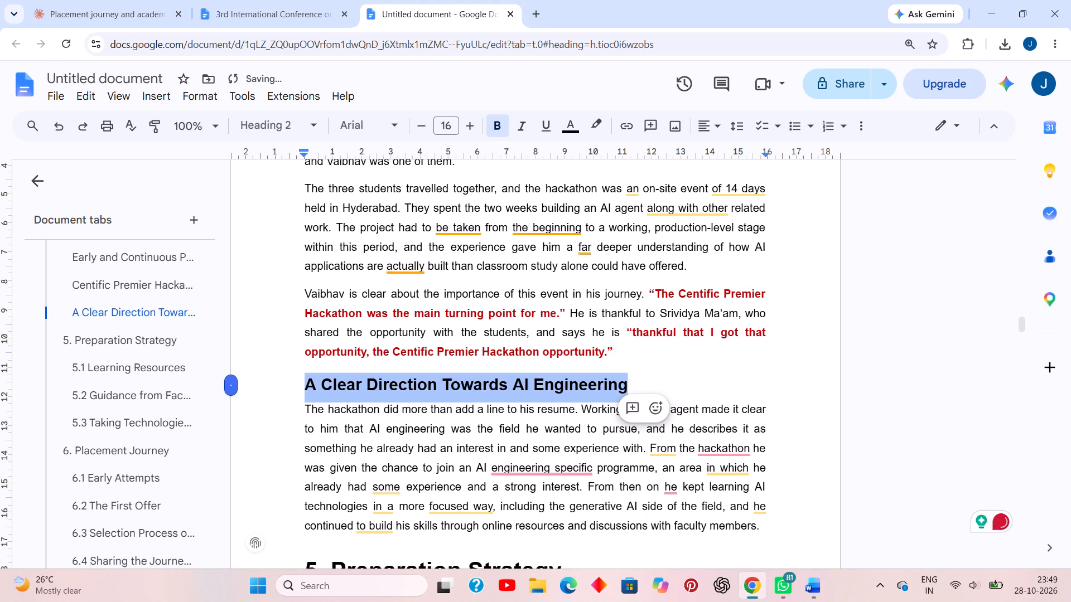
Set the "5. Preparation Strategy" and "5.1 Learning Resources" headings to font size 16.
scroll(434, 366, down, 4)
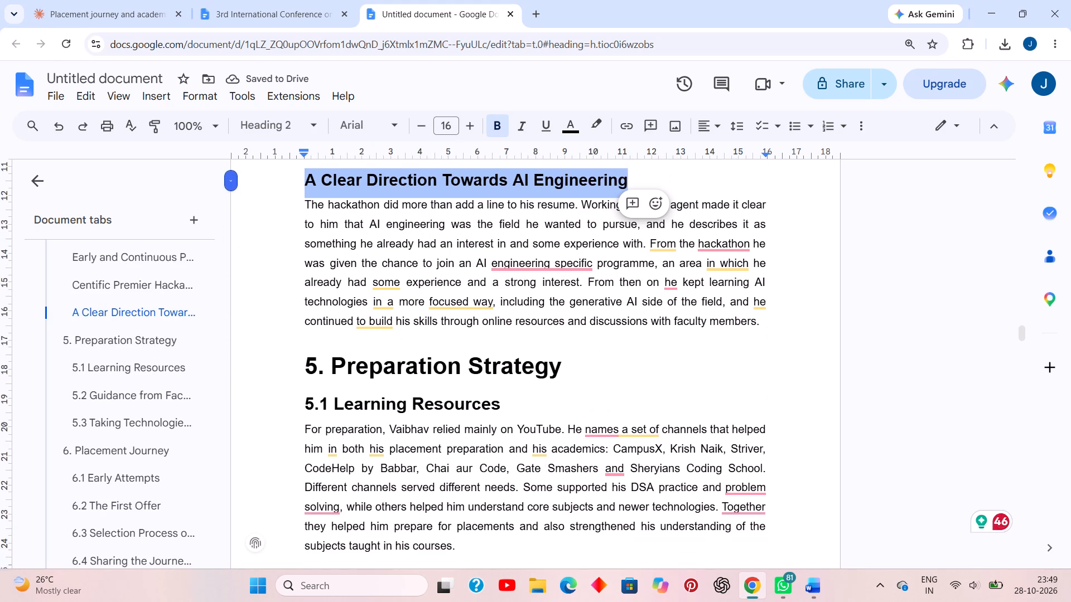
scroll(434, 366, down, 1)
drag(302, 364, 515, 401)
click(440, 129)
text(16)
key(Return)
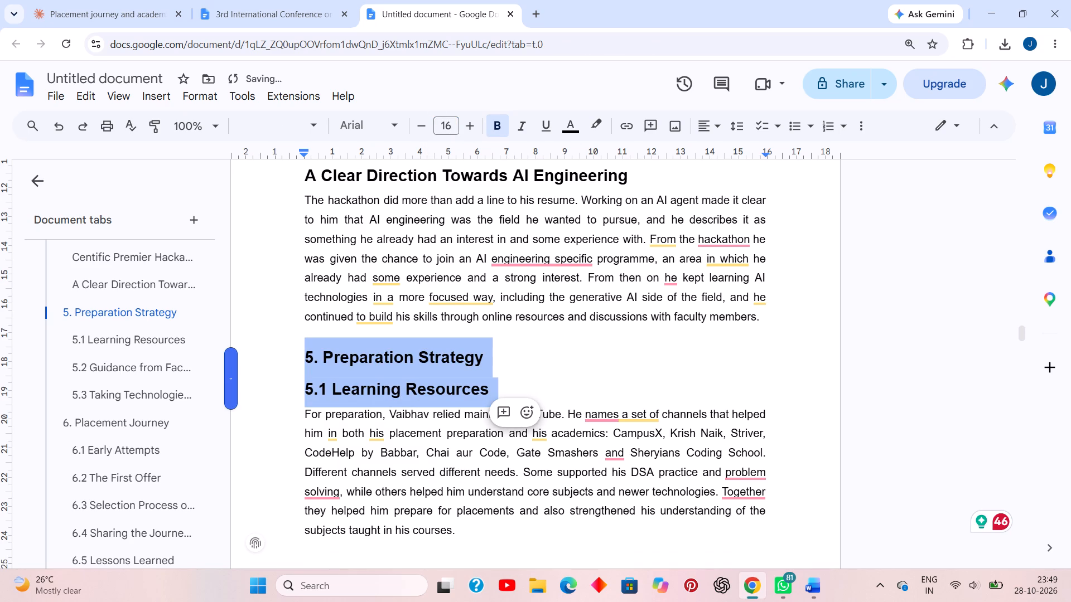
Remove the "5.1" and "5." numbers from the "Learning Resources" and "Preparation Strategy" headings.
click(330, 394)
click(330, 394)
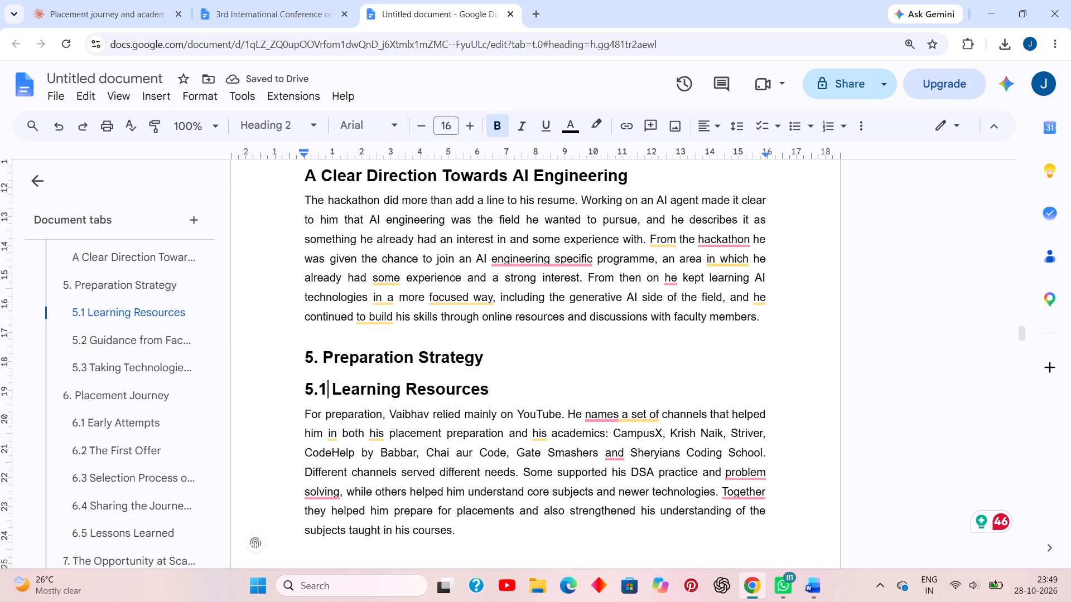
key(Right)
key(BackSpace)
key(BackSpace)
key(BackSpace)
key(BackSpace)
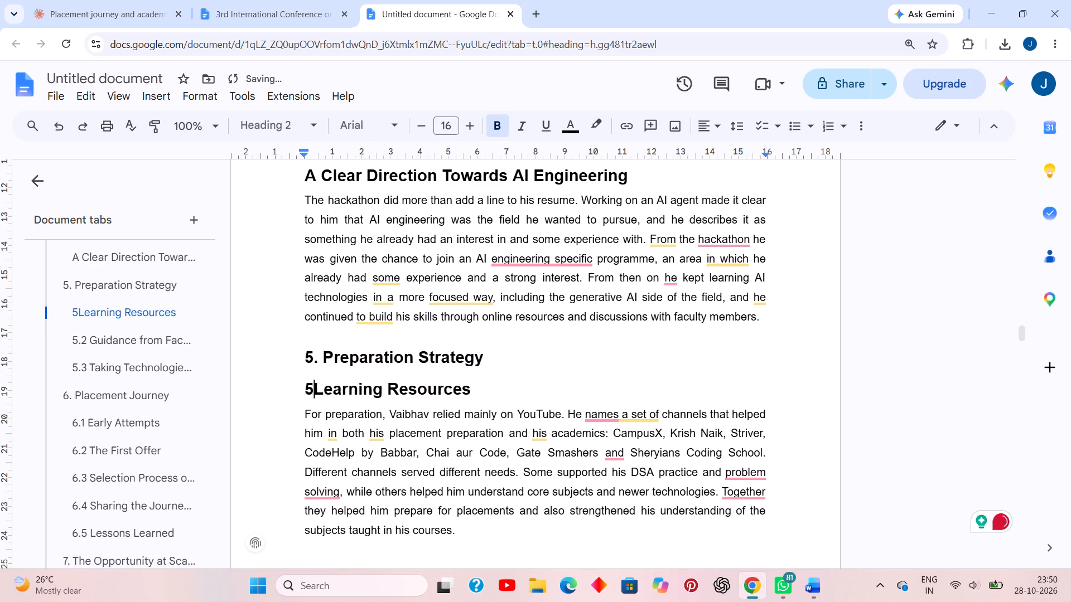
key(Up)
key(Right)
key(Right)
key(Right)
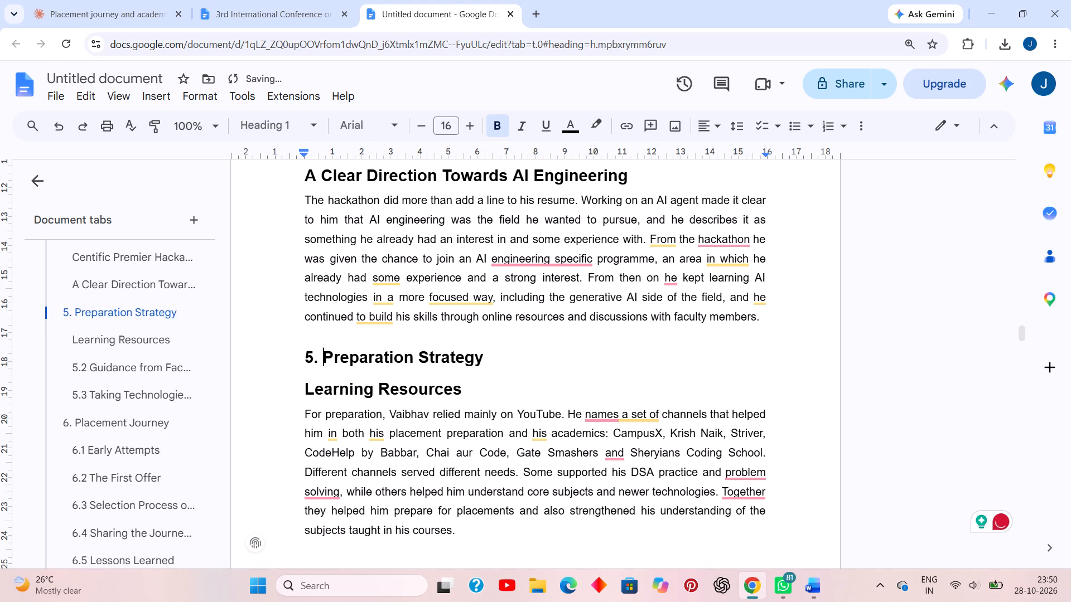
key(BackSpace)
key(BackSpace)
key(BackSpace)
Remove the "5.2" number from the "Guidance from Faculty and Seniors" heading and set it to font size 16.
scroll(330, 394, down, 4)
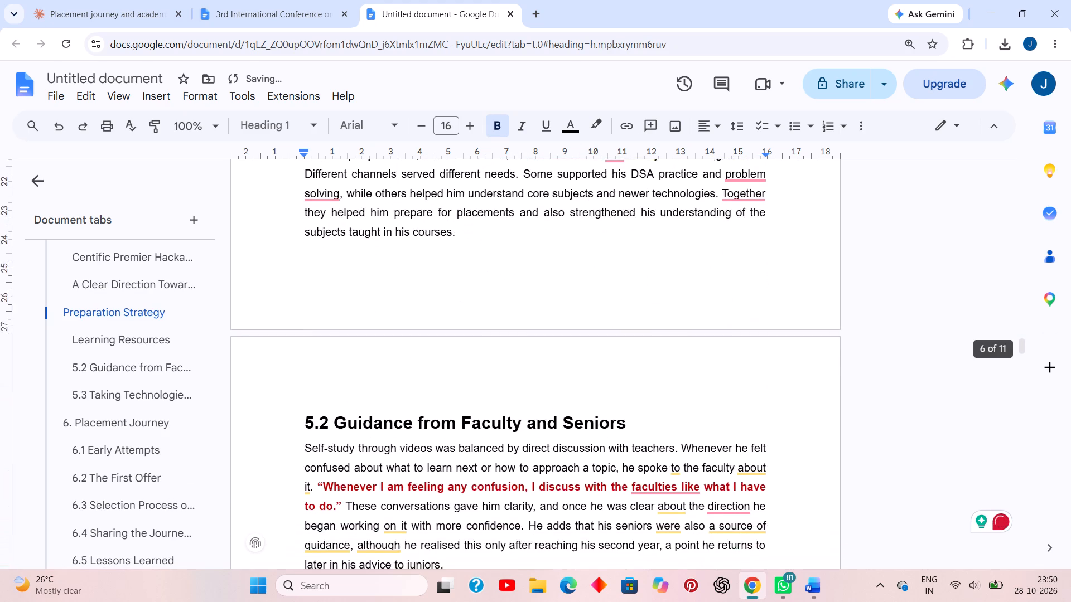
scroll(330, 394, down, 3)
click(335, 329)
key(BackSpace)
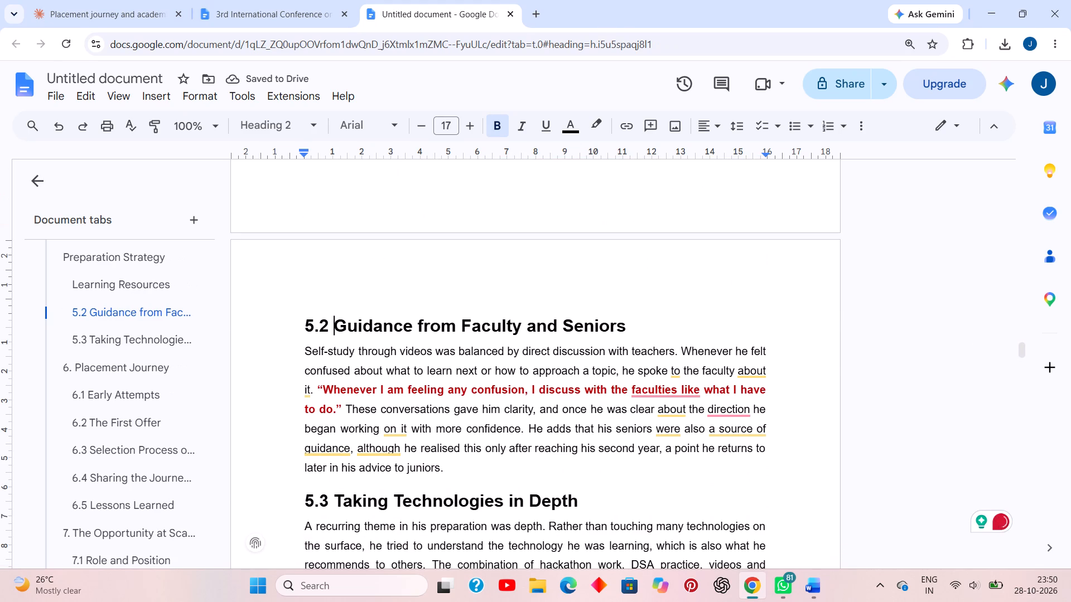
key(BackSpace)
key(BackSpace)
key(BackSpace)
click(311, 322)
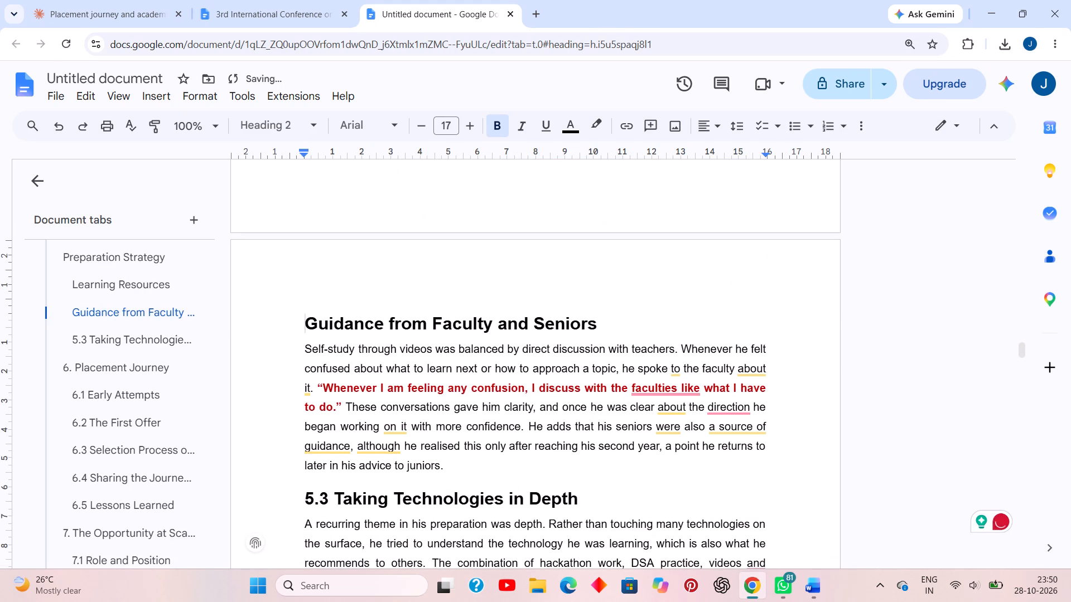
drag(311, 322, 605, 312)
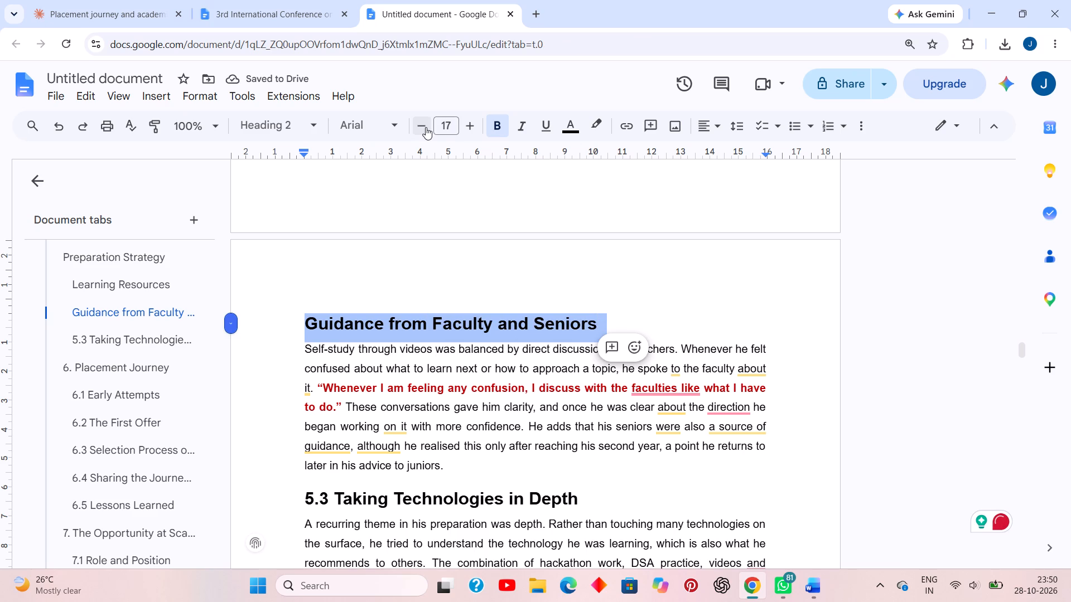
click(426, 127)
click(408, 311)
Remove the "5.3" number from the "Taking Technologies in Depth" heading and set it to font size 16.
scroll(408, 311, down, 2)
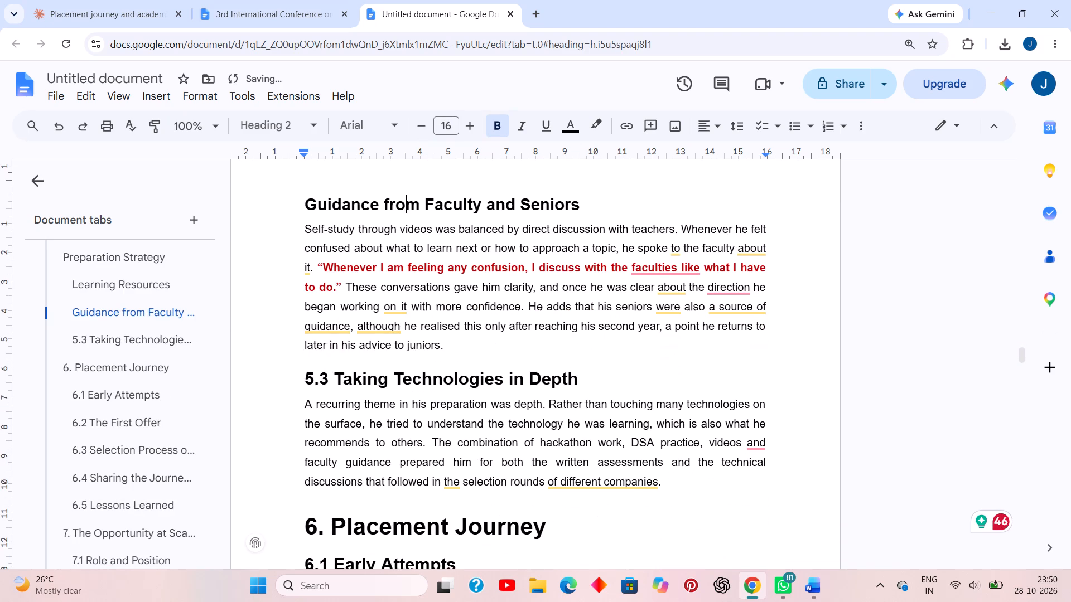
click(336, 377)
key(BackSpace)
key(BackSpace)
key(BackSpace)
key(BackSpace)
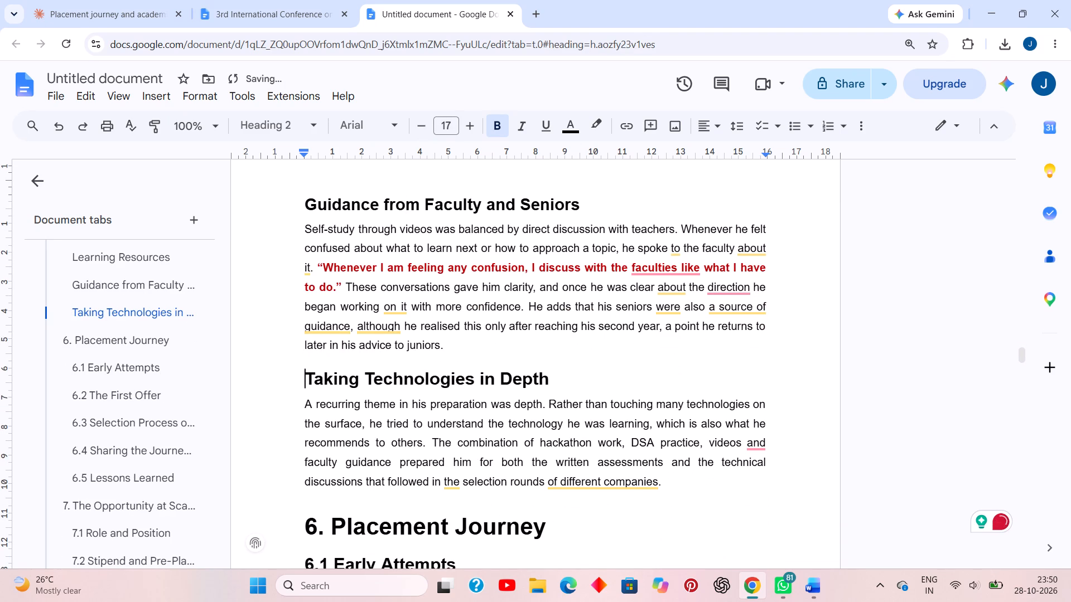
drag(306, 378, 572, 390)
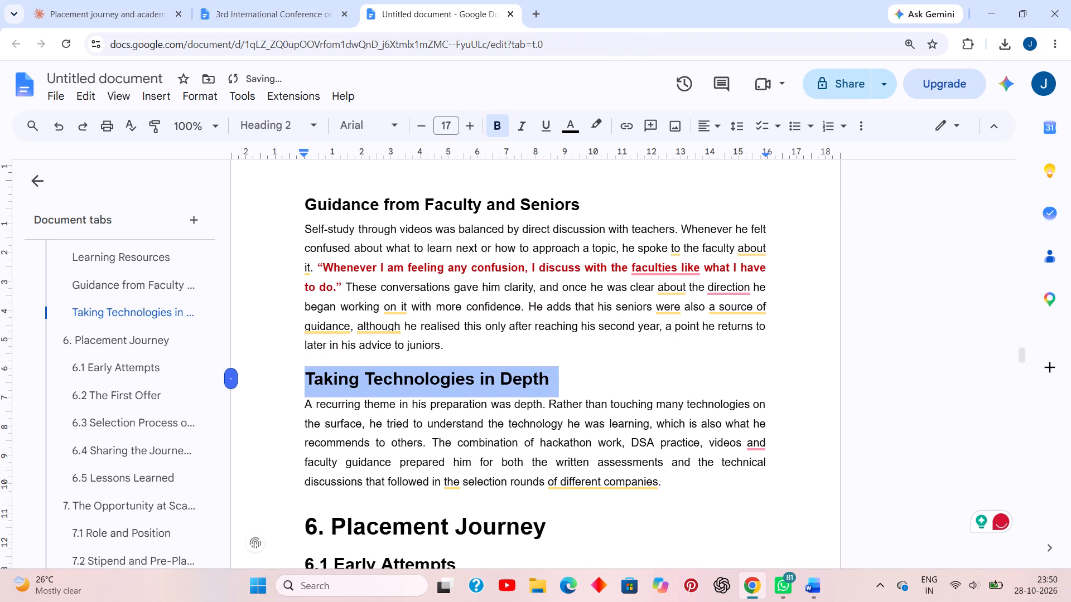
drag(572, 390, 586, 389)
click(422, 129)
click(422, 268)
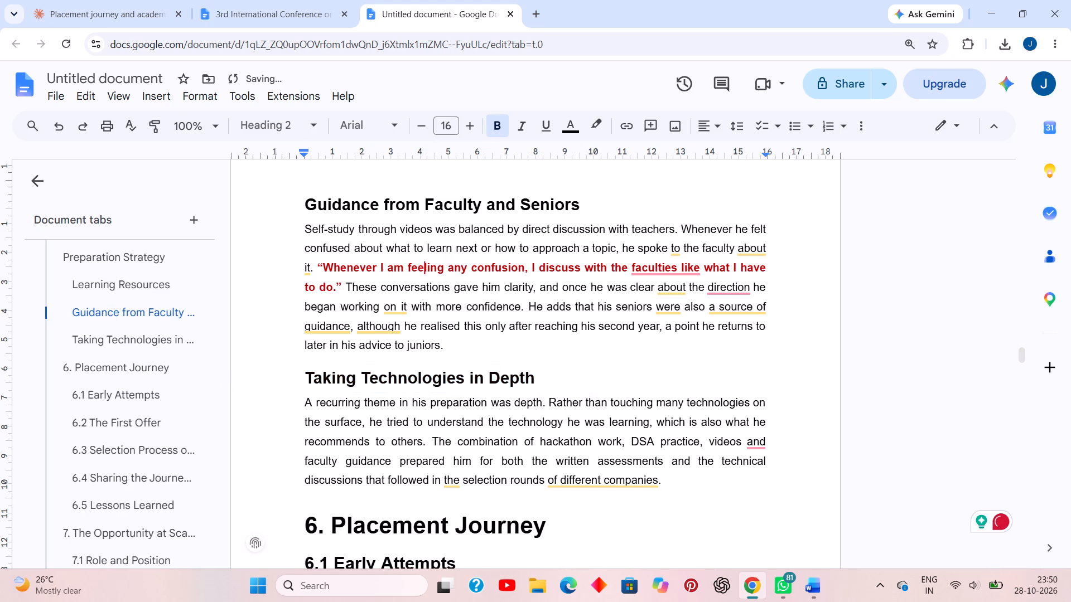
Set the "6. Placement Journey" and "6.1 Early Attempts" headings to font size 16.
scroll(422, 268, down, 3)
drag(304, 360, 366, 373)
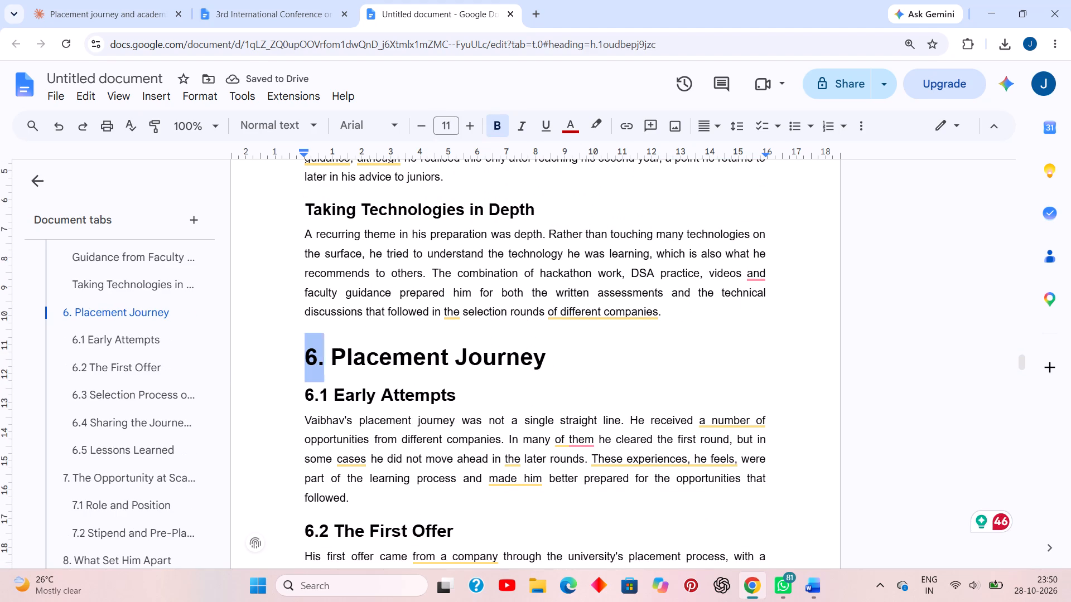
drag(366, 373, 467, 396)
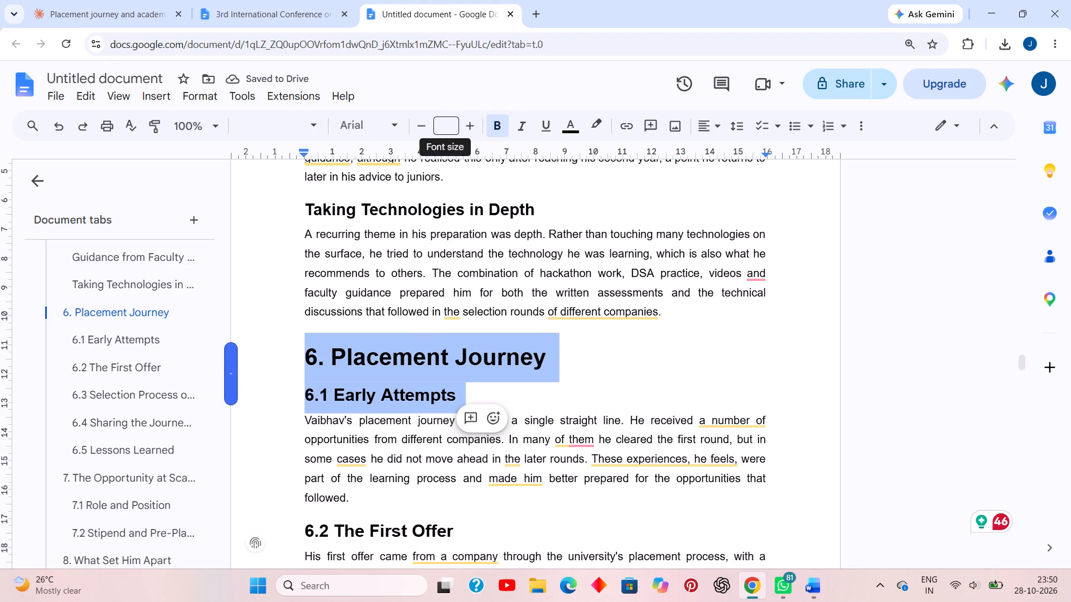
click(443, 127)
text(16)
key(Return)
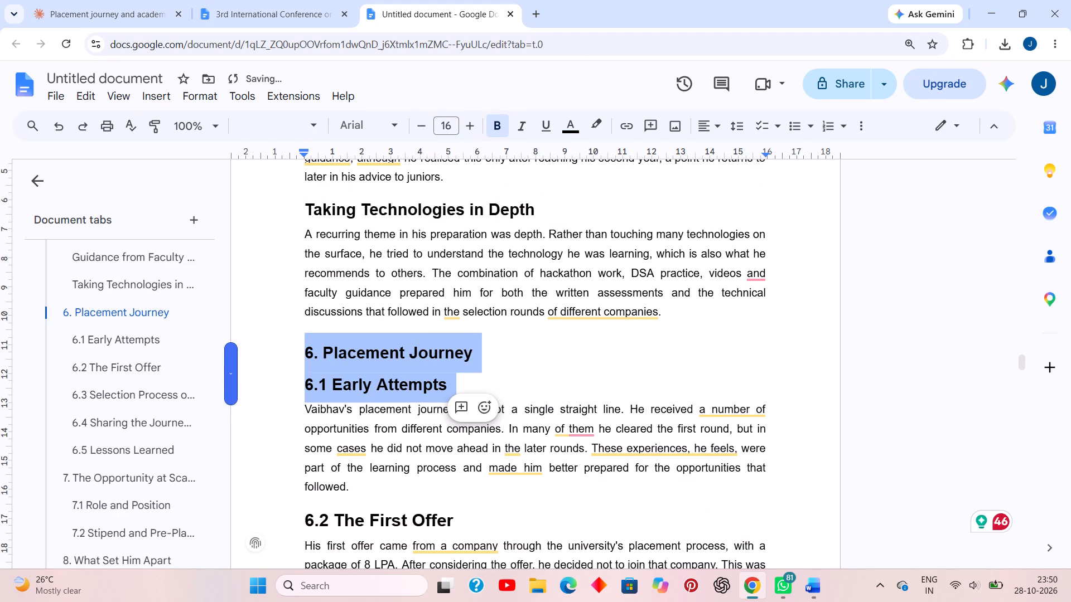
Remove the "6.1" and "6." numbers from the "Early Attempts" and "Placement Journey" headings.
click(330, 389)
key(BackSpace)
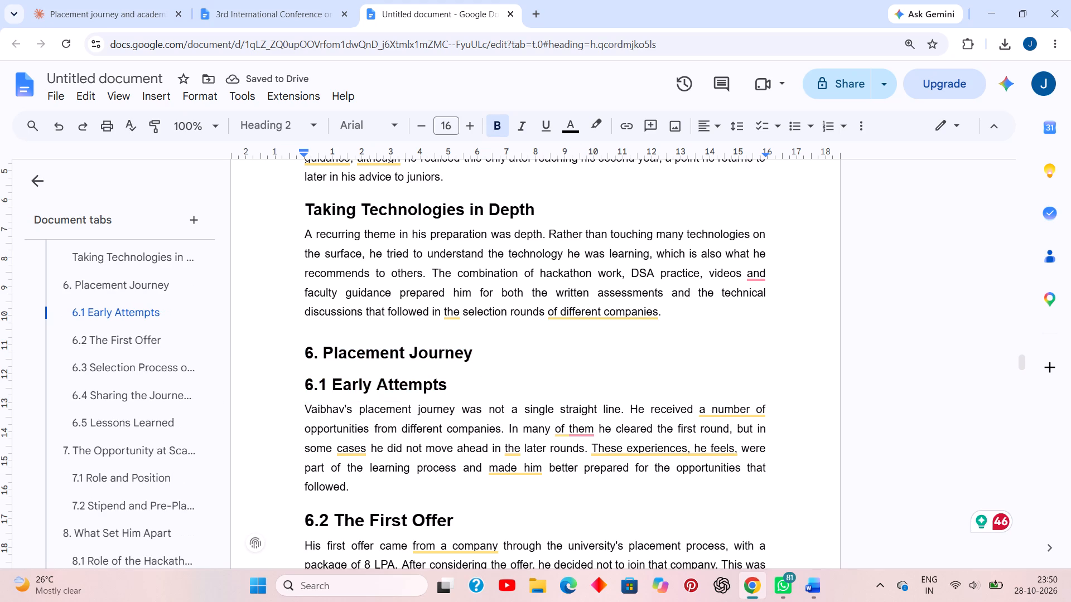
key(BackSpace)
key(BackSpace)
key(BackSpace)
key(Up)
key(Right)
key(Right)
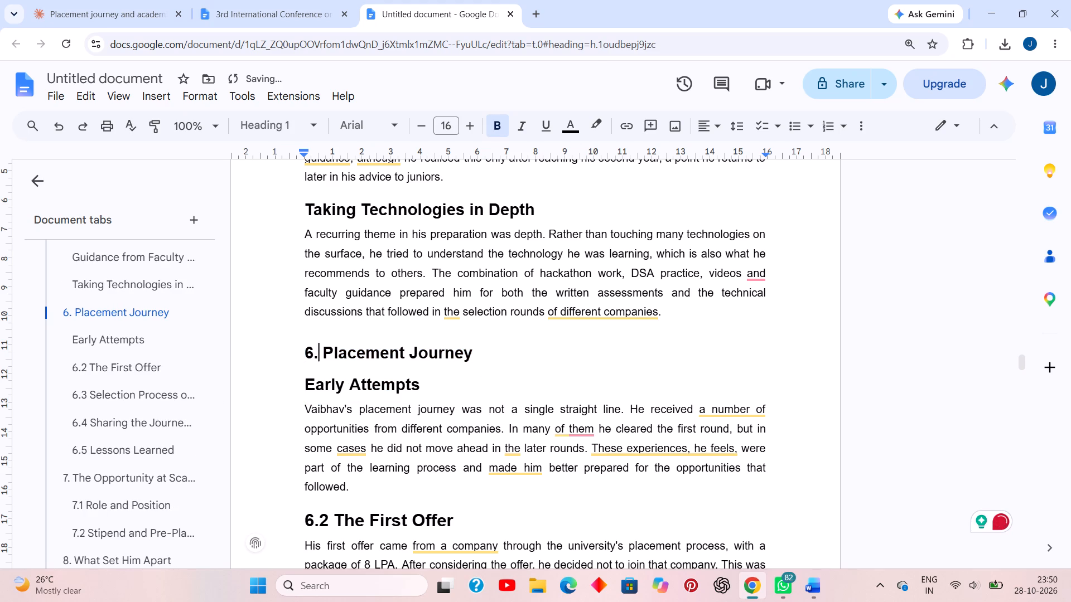
key(Right)
key(BackSpace)
key(BackSpace)
key(BackSpace)
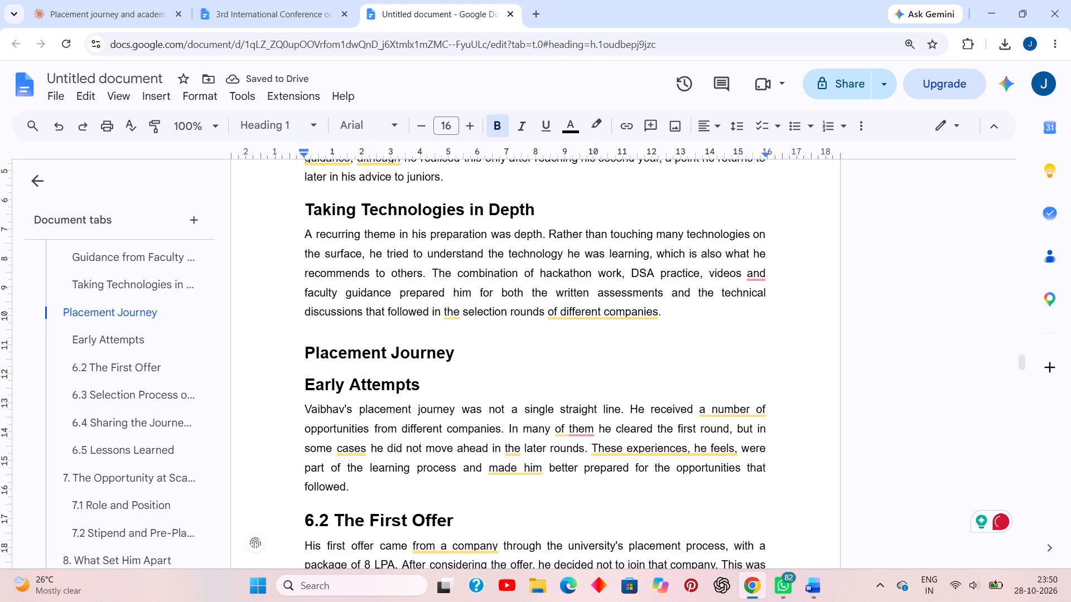
Remove the "6.2" number from the "The First Offer" heading and set it to font size 16.
scroll(365, 477, down, 1)
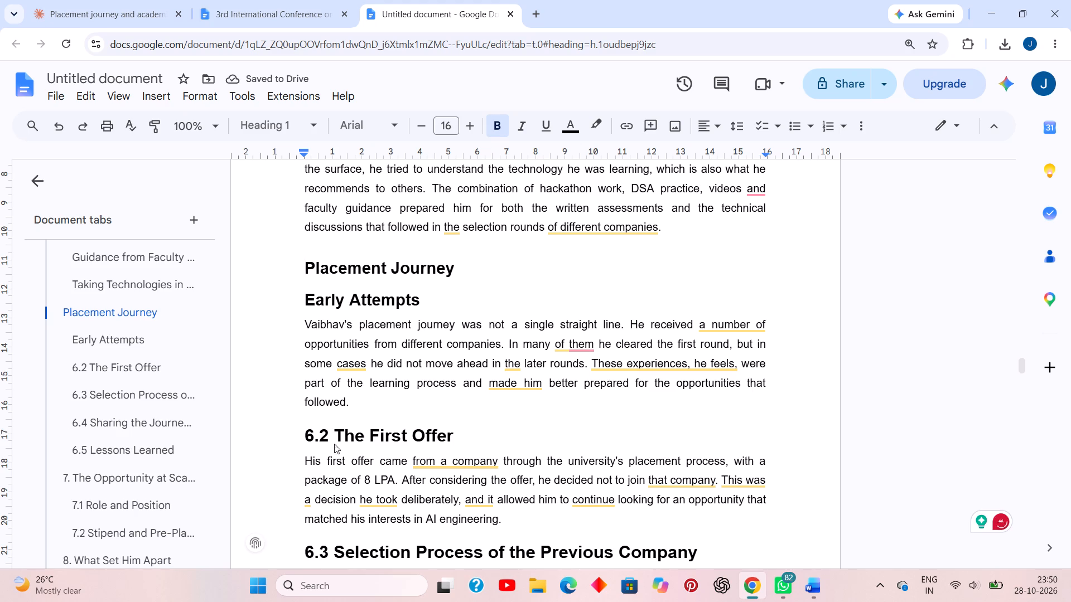
click(334, 444)
key(BackSpace)
key(BackSpace)
key(BackSpace)
key(BackSpace)
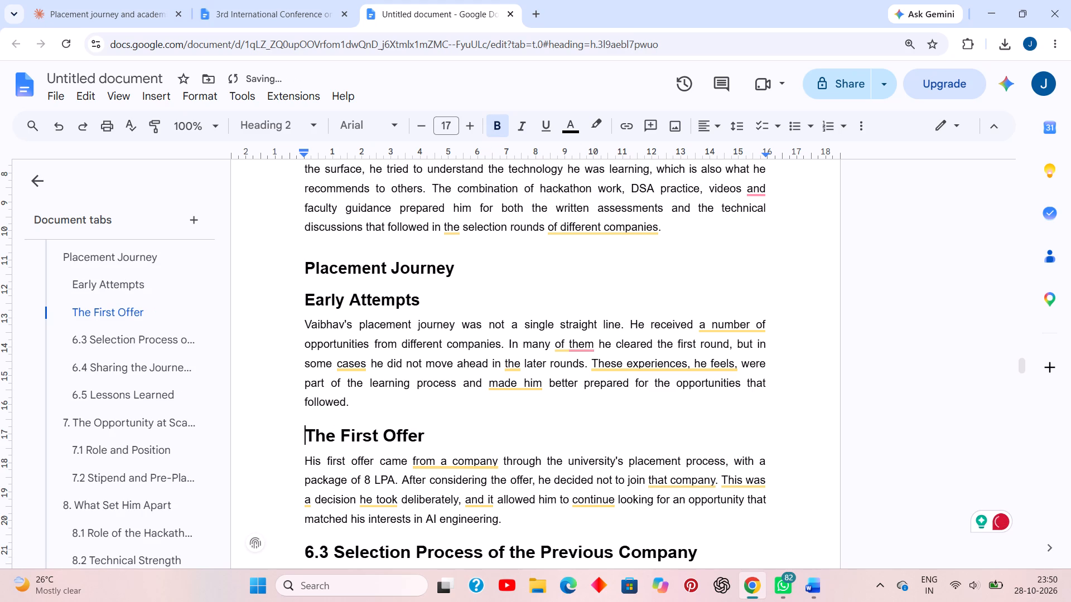
drag(305, 435, 430, 443)
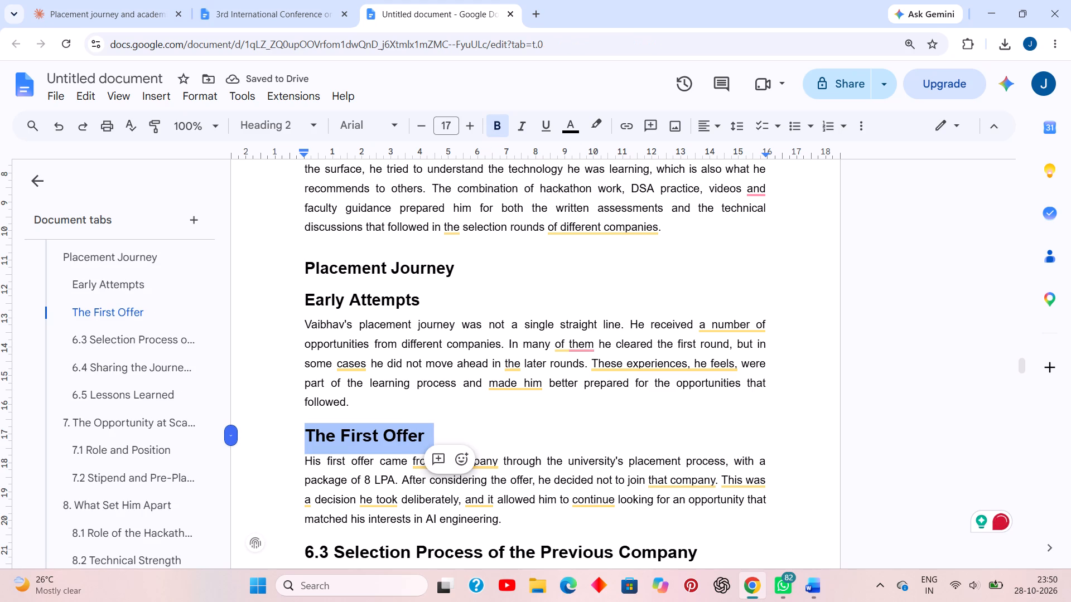
click(419, 130)
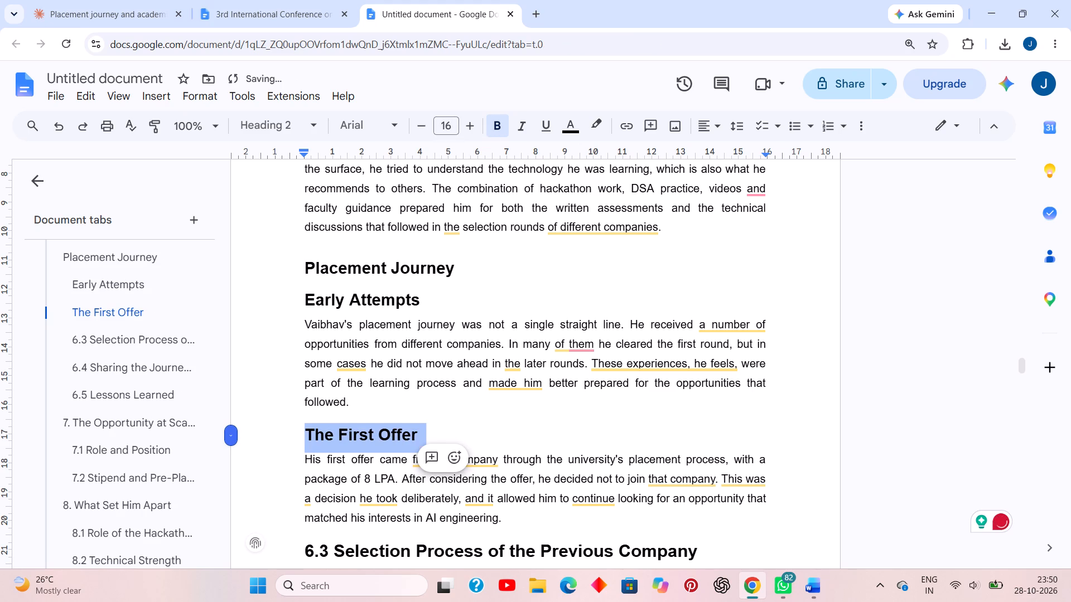
Set the "6.3 Selection Process of the Previous Company" heading to font size 16 and remove its "6.3" number.
scroll(414, 269, down, 2)
drag(301, 448, 427, 440)
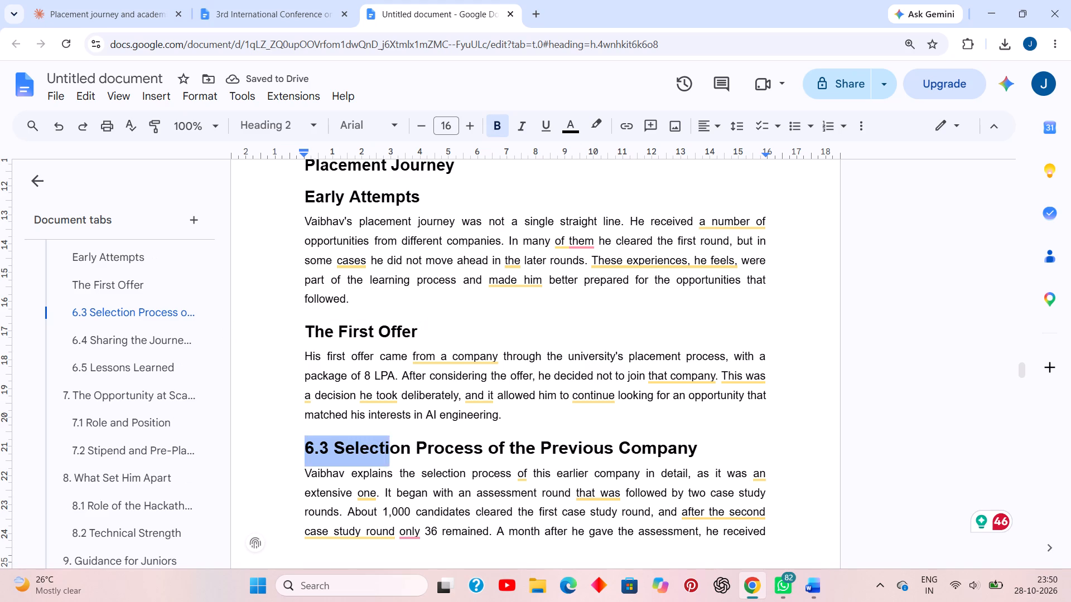
drag(427, 440, 712, 449)
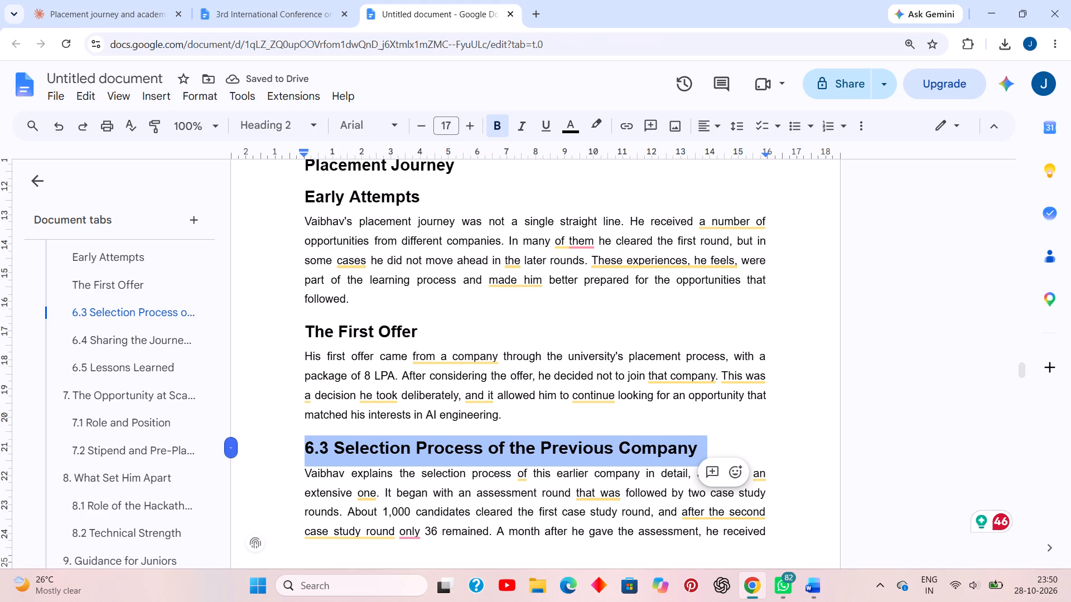
click(421, 124)
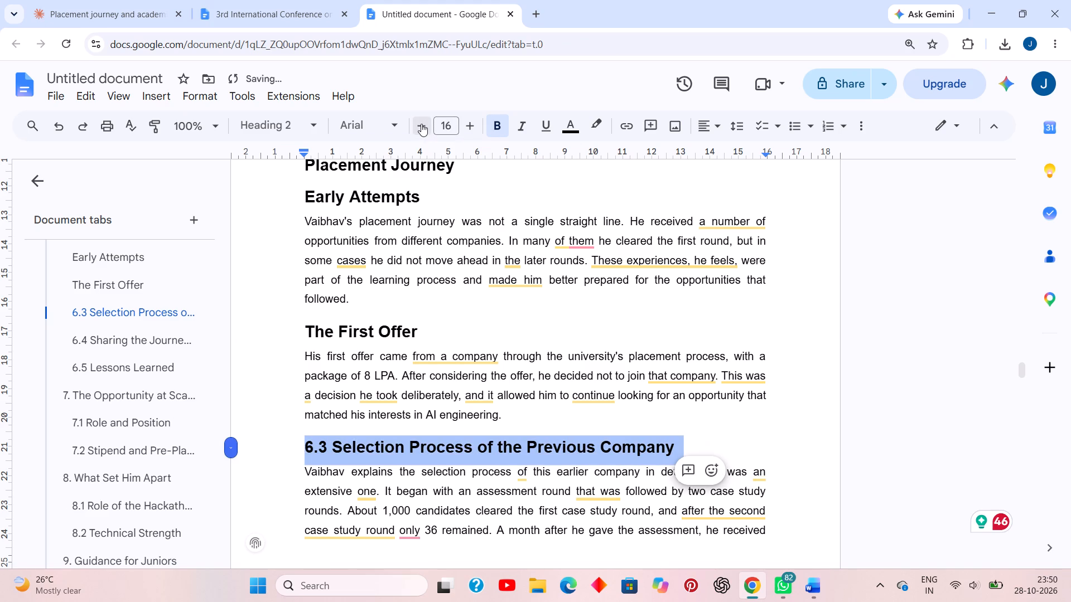
click(333, 449)
key(BackSpace)
key(BackSpace)
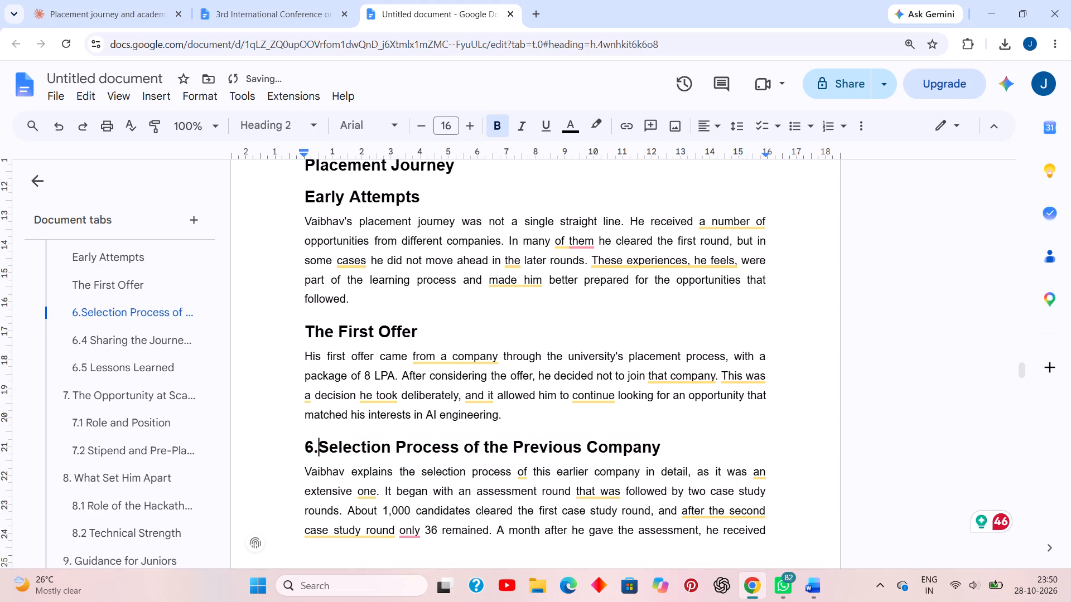
key(BackSpace)
key(BackSpace)
Remove the "6.4" number from the "Sharing the Journey with Family" heading and set it to font size 16.
scroll(341, 542, down, 5)
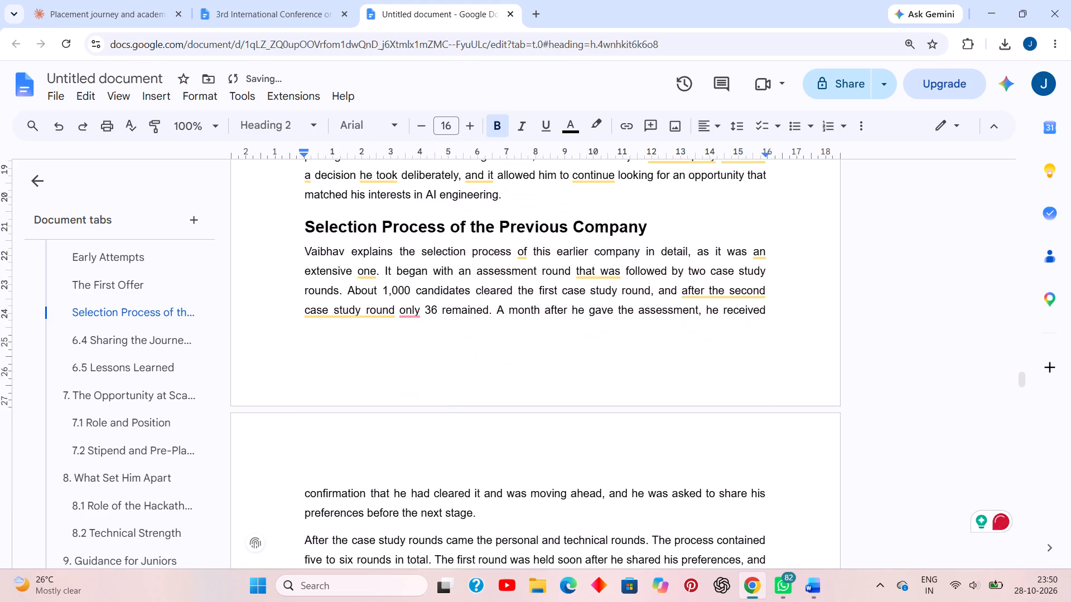
scroll(341, 542, down, 3)
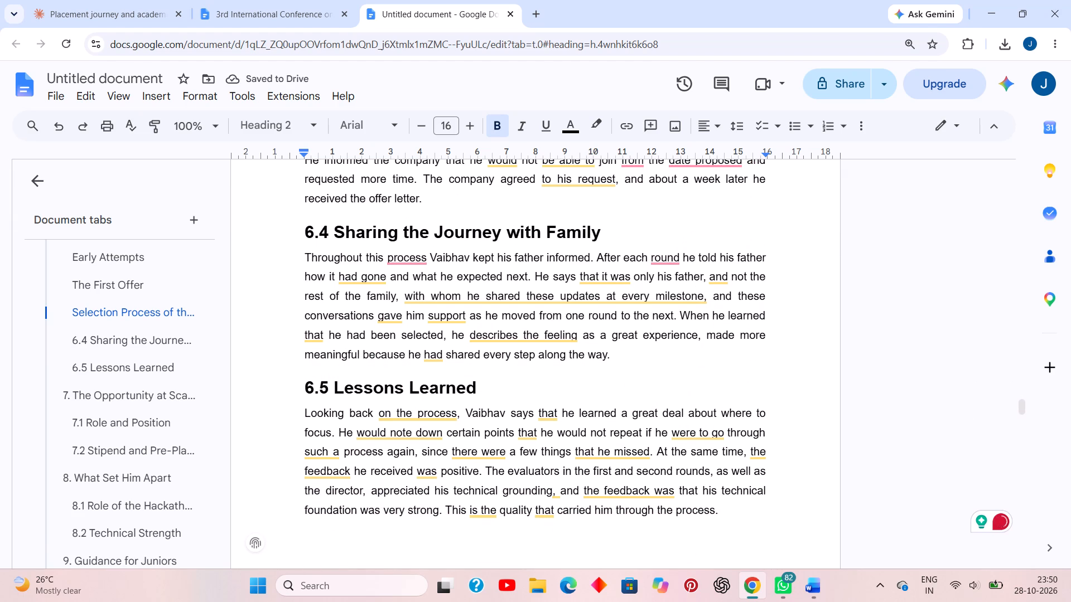
click(336, 227)
key(BackSpace)
key(BackSpace)
key(BackSpace)
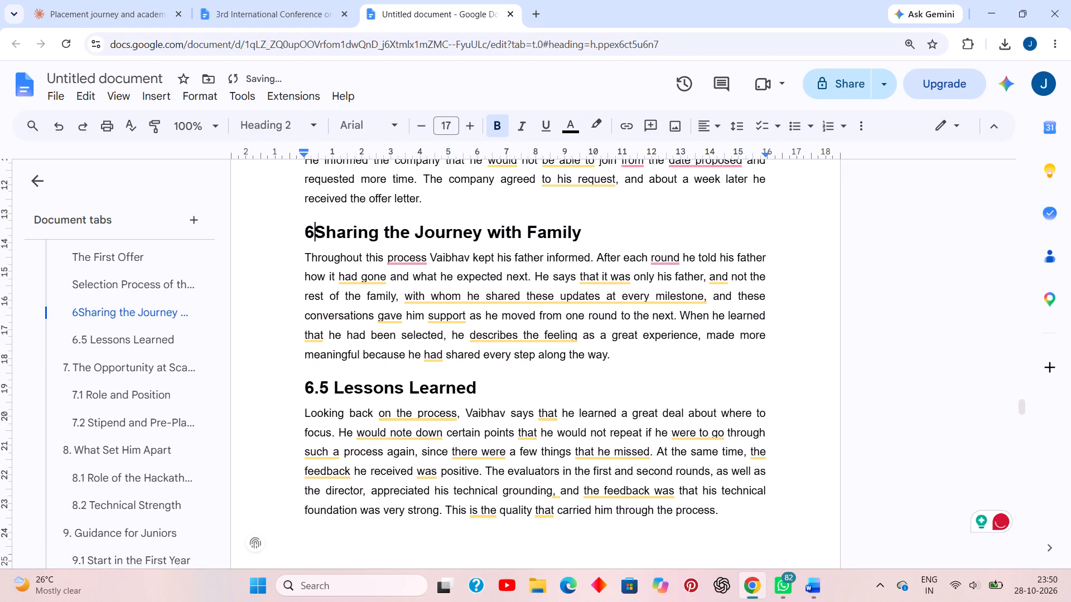
key(BackSpace)
drag(300, 238, 525, 240)
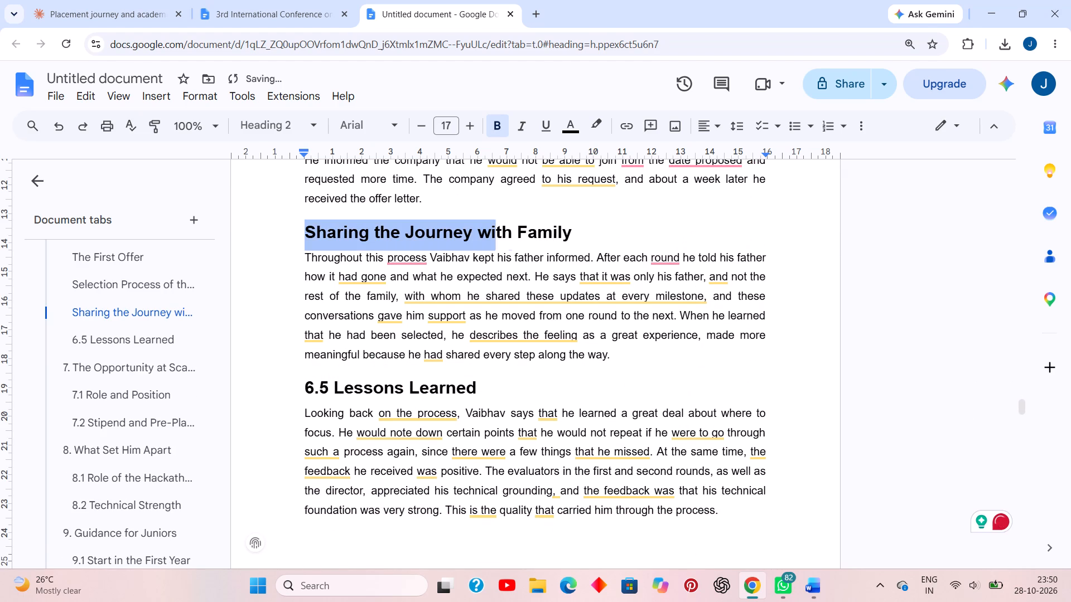
drag(525, 240, 570, 237)
click(422, 127)
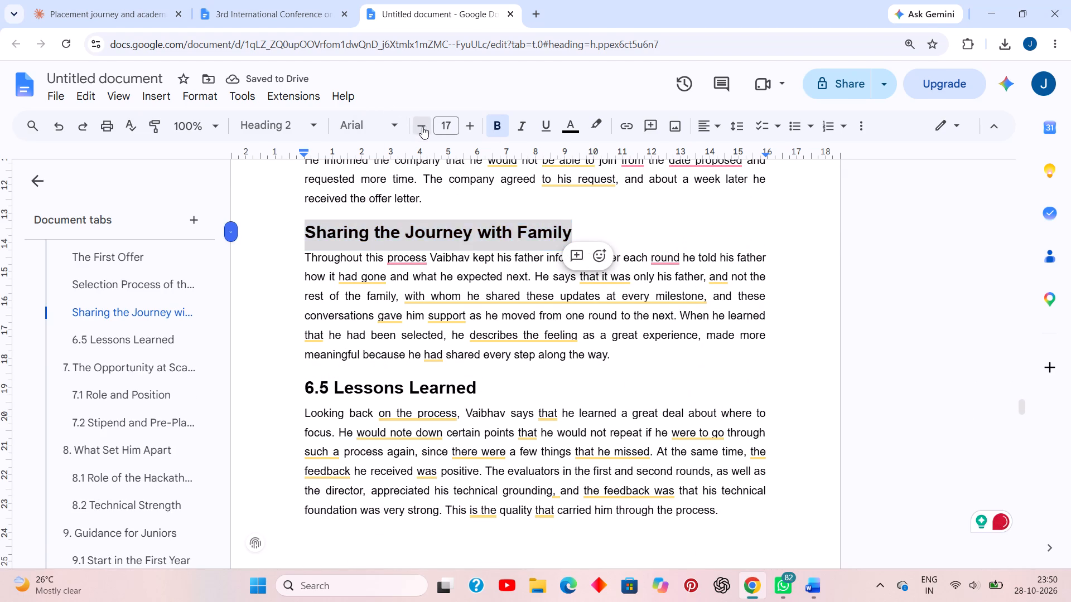
click(423, 260)
Remove the "6.5" number from the "Lessons Learned" heading and set it to font size 16.
scroll(423, 260, down, 2)
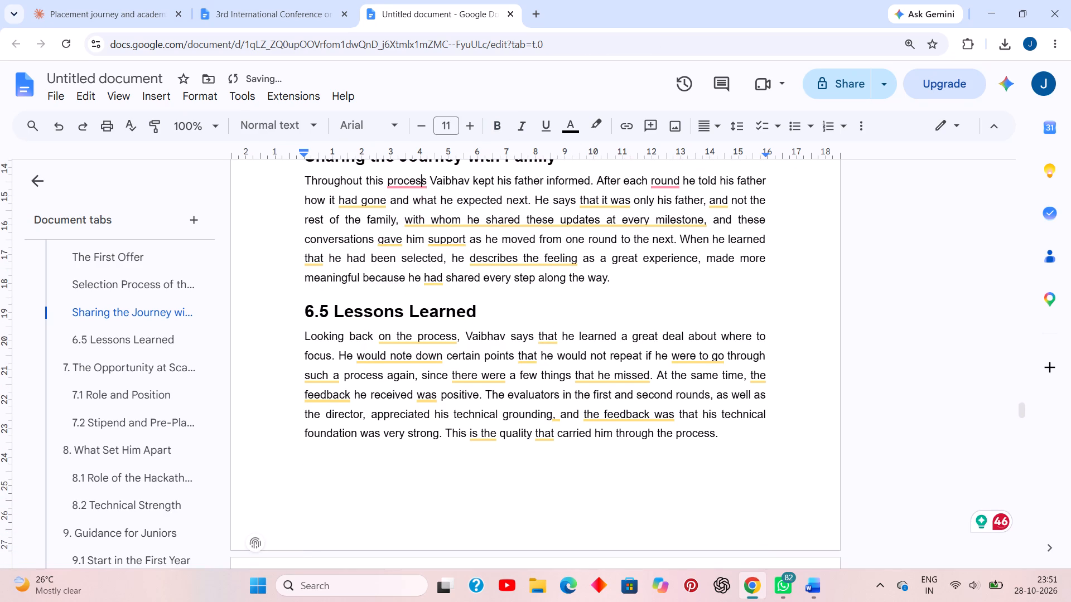
click(331, 318)
key(Right)
key(BackSpace)
key(BackSpace)
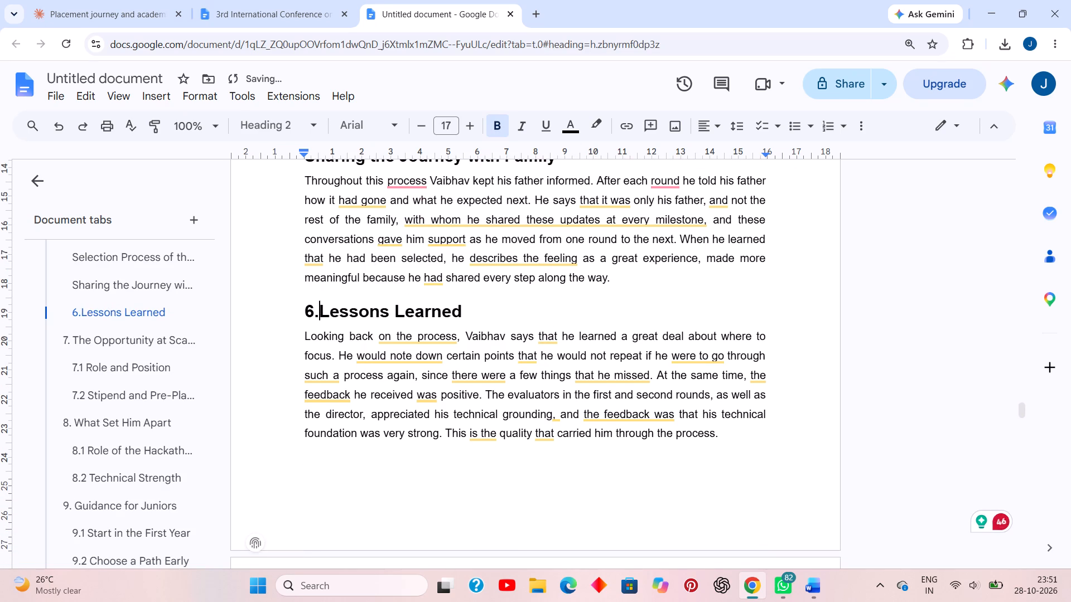
key(BackSpace)
key(BackSpace)
drag(302, 314, 451, 319)
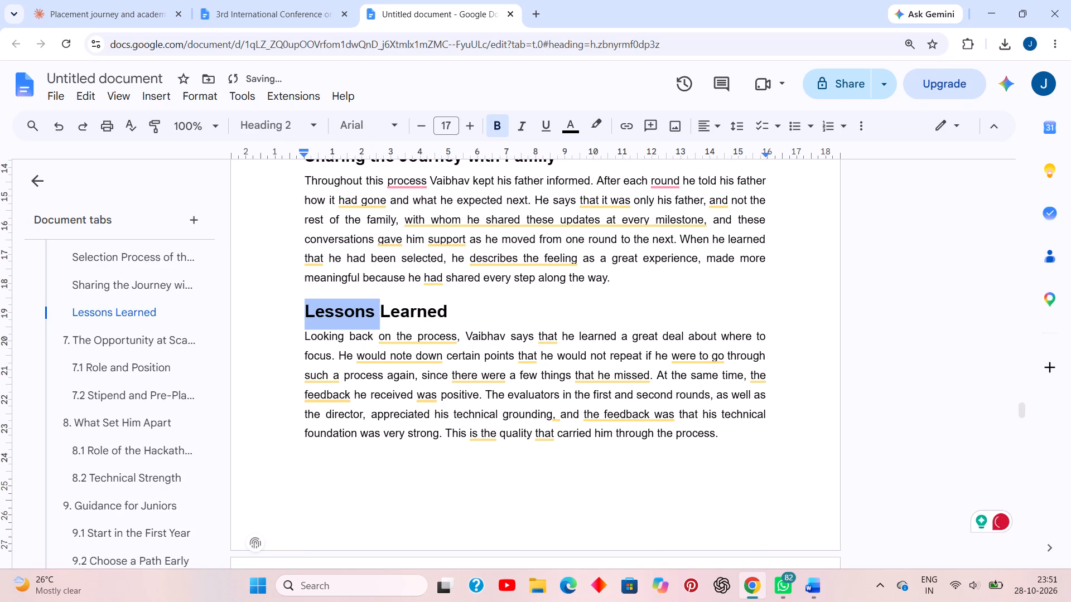
drag(451, 319, 495, 318)
click(417, 123)
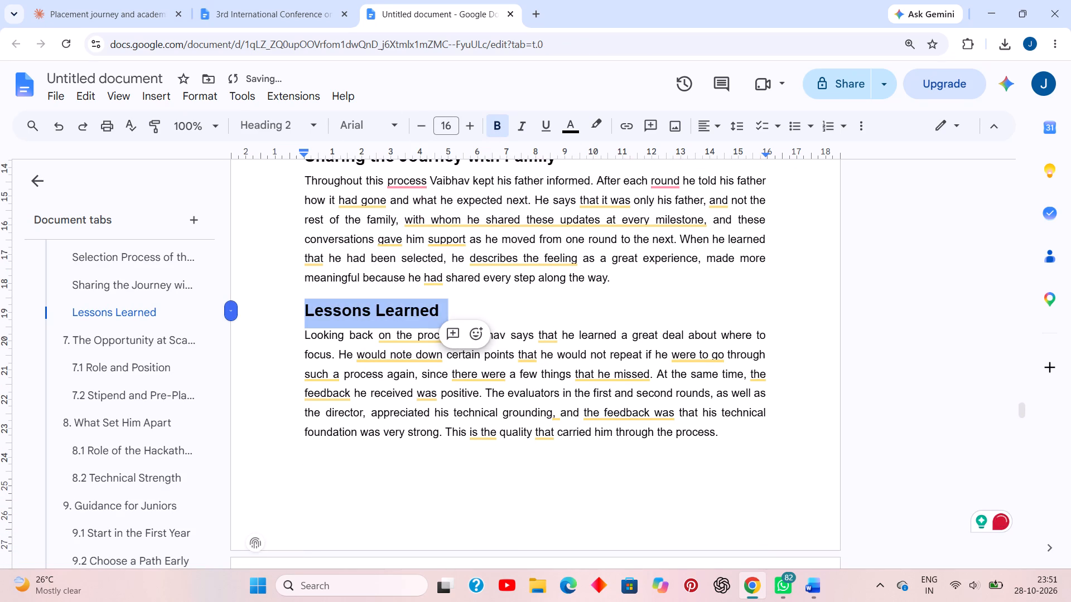
click(382, 269)
Set the "7. The Opportunity at Scaler" and "7.1 Role and Position" headings to font size 16.
scroll(382, 269, down, 6)
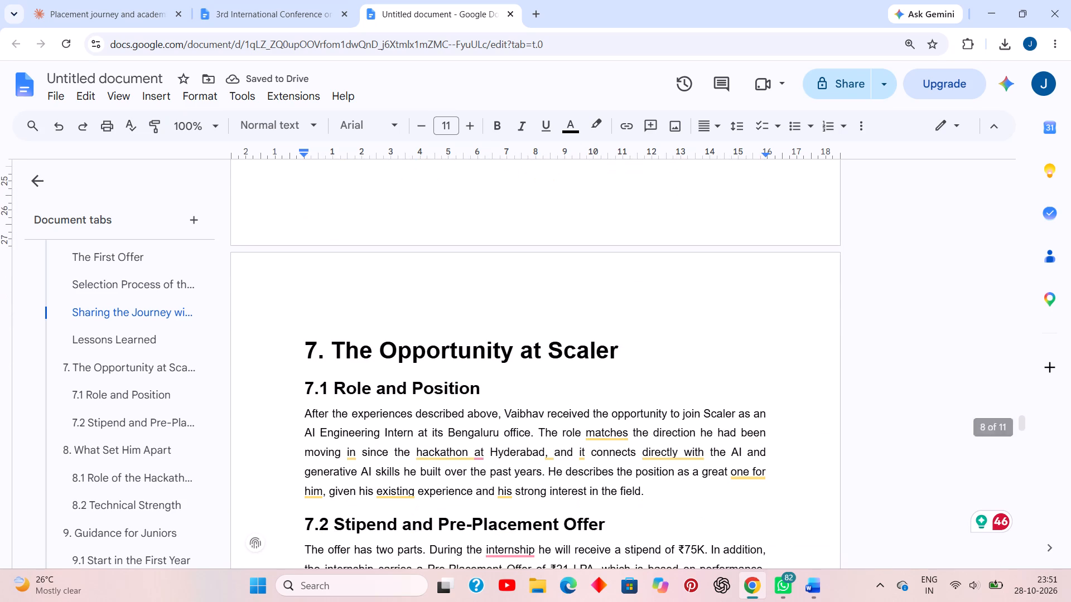
drag(306, 347, 500, 381)
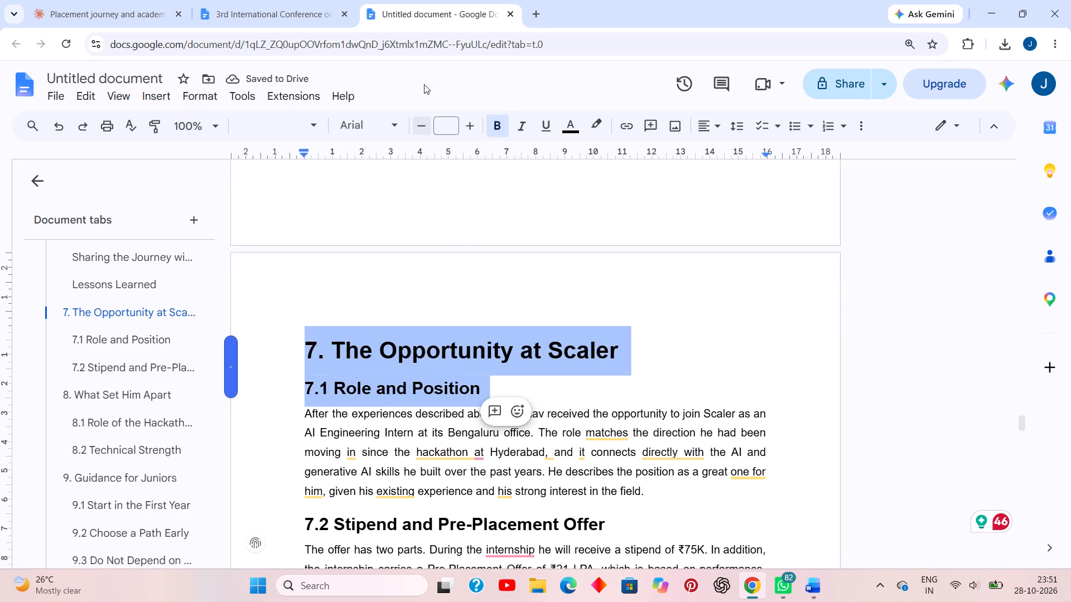
click(448, 127)
text(16)
key(Return)
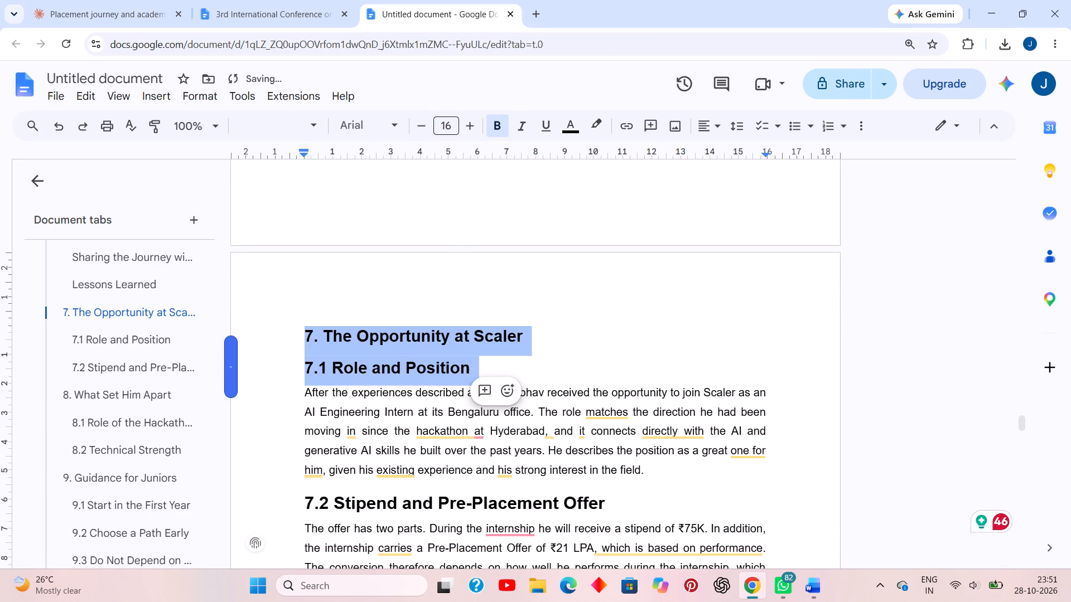
Remove the "7.1" and "7." numbers from the "Role and Position" and "The Opportunity at Scaler" headings.
click(329, 368)
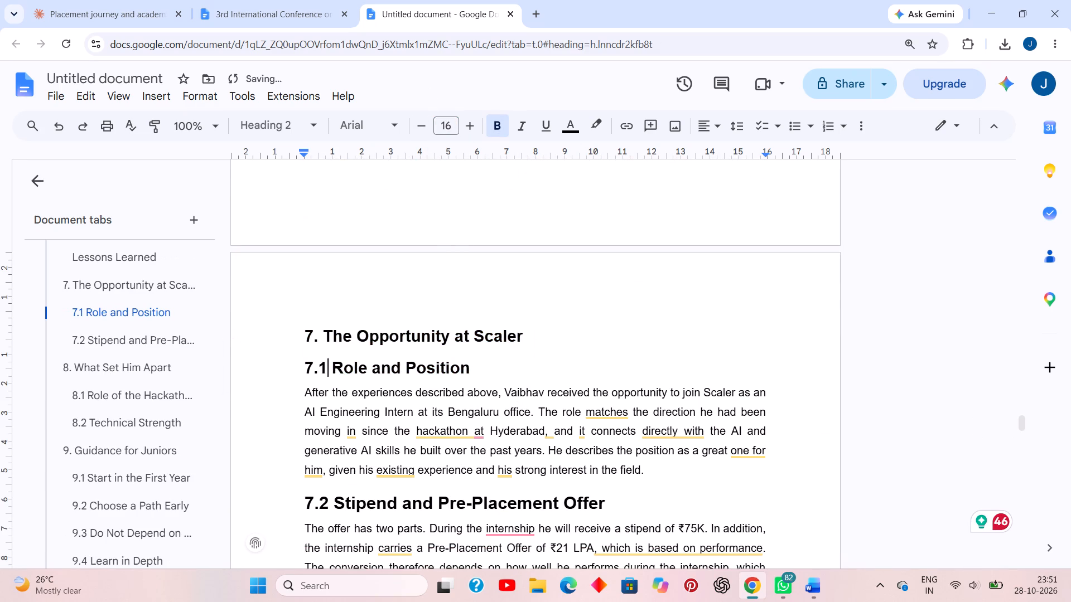
key(Right)
key(BackSpace)
key(BackSpace)
key(BackSpace)
key(BackSpace)
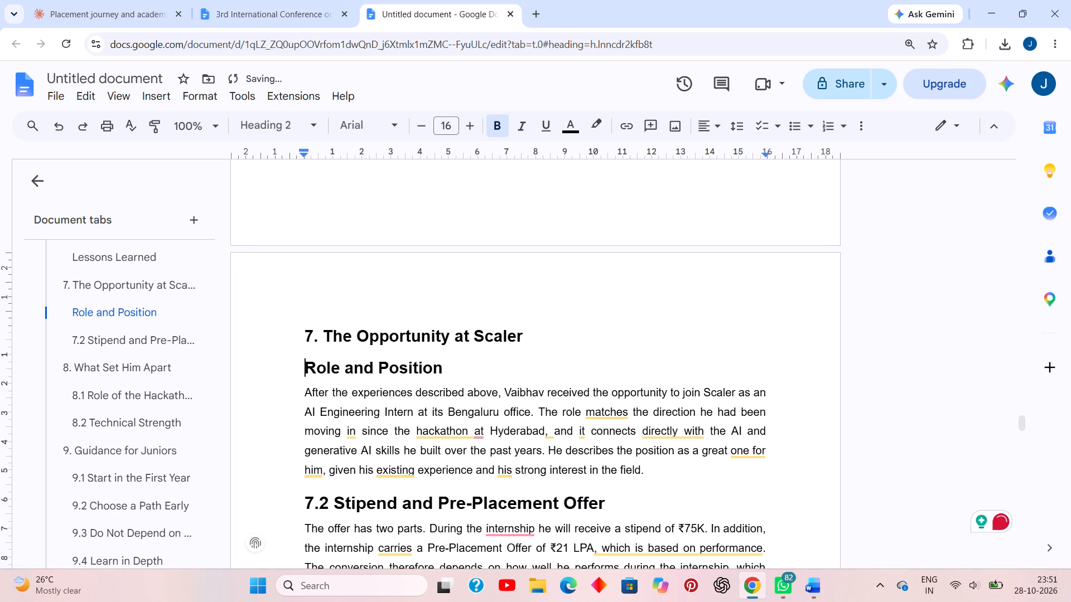
key(Up)
key(Right)
key(Right)
key(Right)
key(BackSpace)
key(BackSpace)
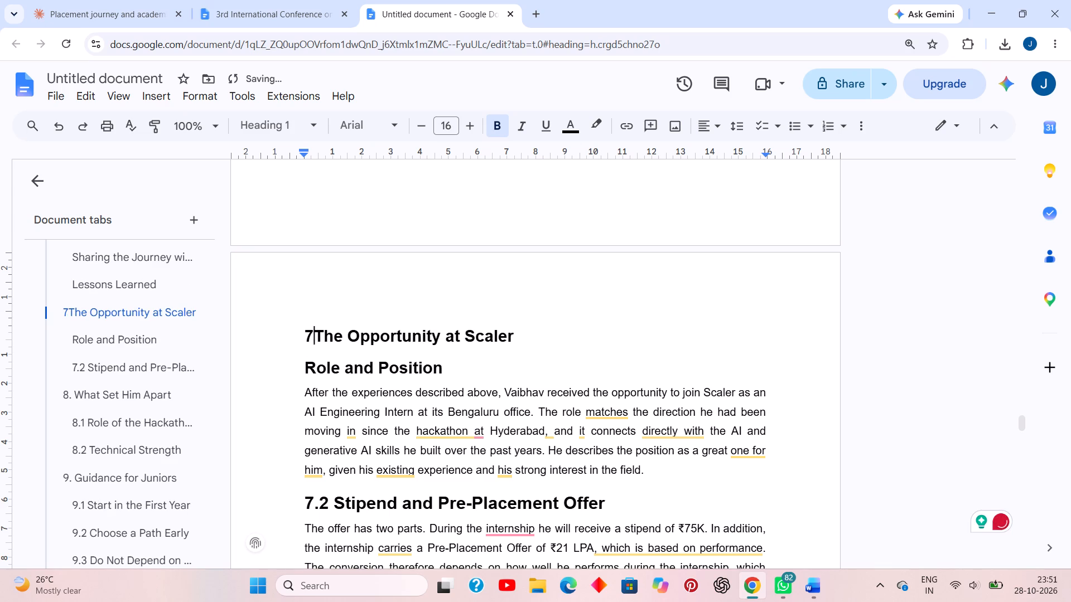
key(BackSpace)
Set the "7.2 Stipend and Pre-Placement Offer" heading to font size 16 and remove its "7.2" number.
scroll(329, 368, down, 5)
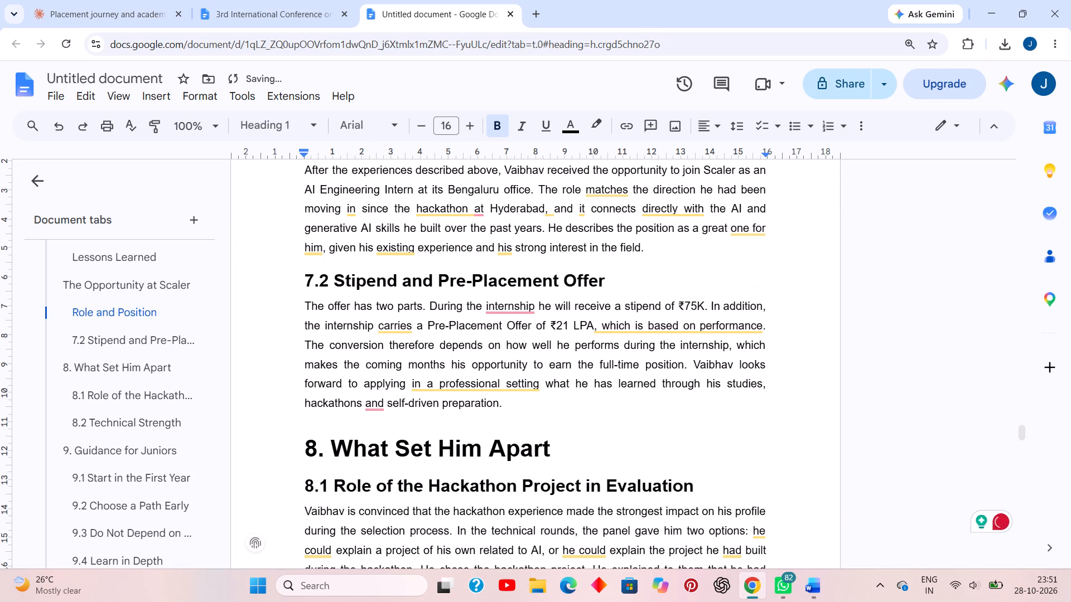
drag(303, 278, 705, 278)
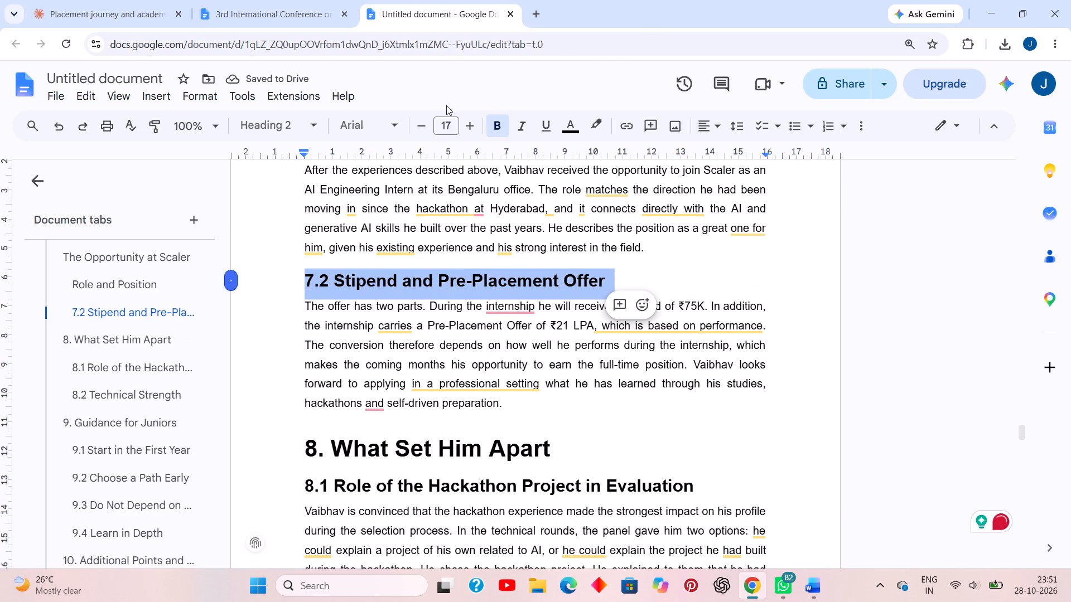
click(454, 124)
key(BackSpace)
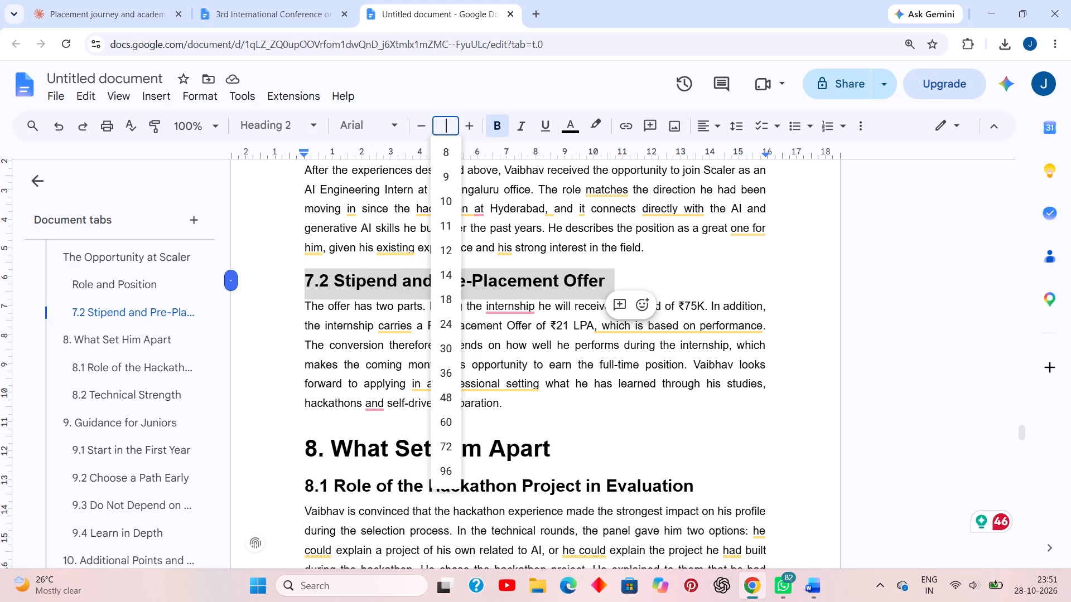
text(16)
key(Return)
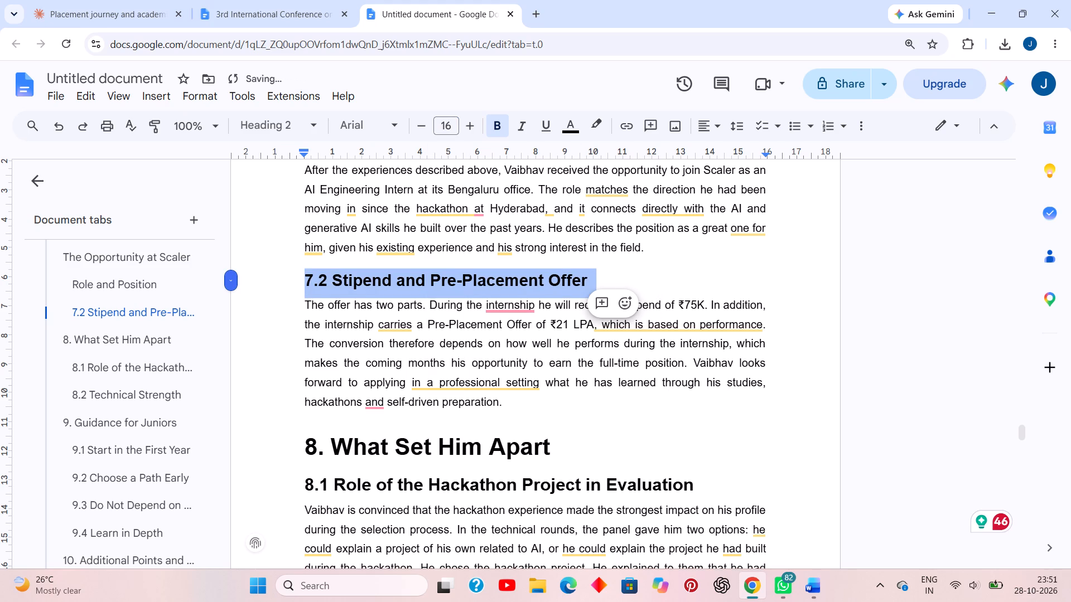
click(330, 285)
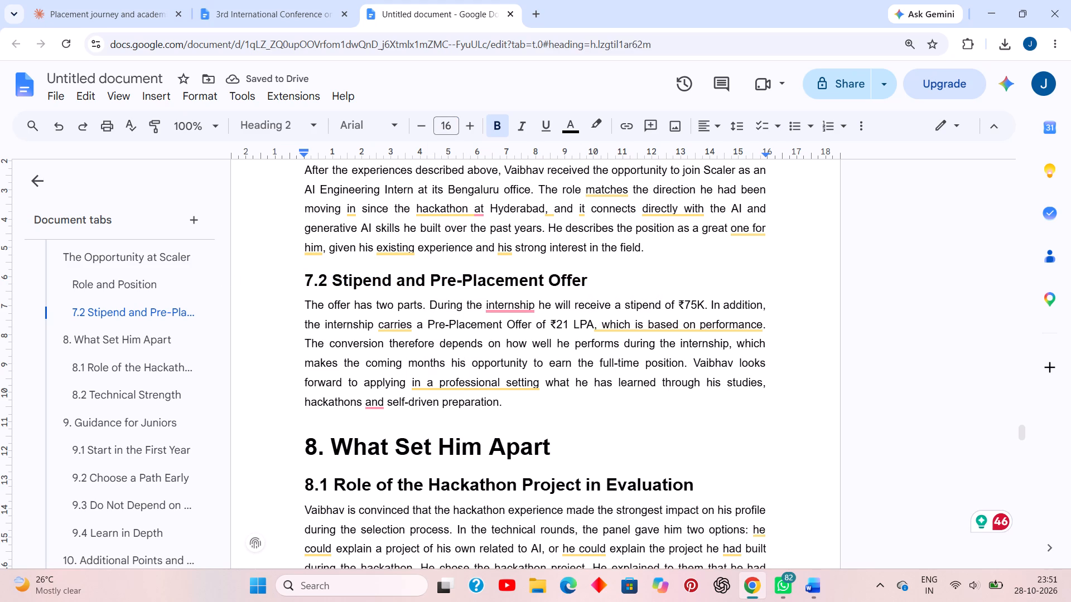
key(Right)
key(BackSpace)
key(BackSpace)
key(BackSpace)
key(BackSpace)
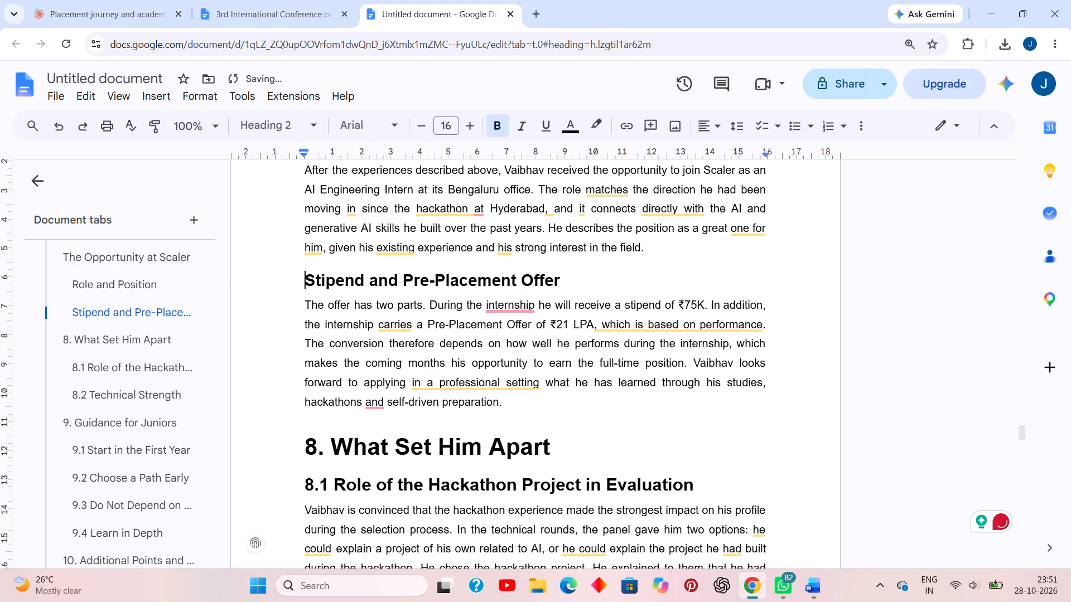
Set the "8. What Set Him Apart" and "8.1 Role of the Hackathon Project in Evaluation" headings to font size 16.
drag(301, 449, 695, 487)
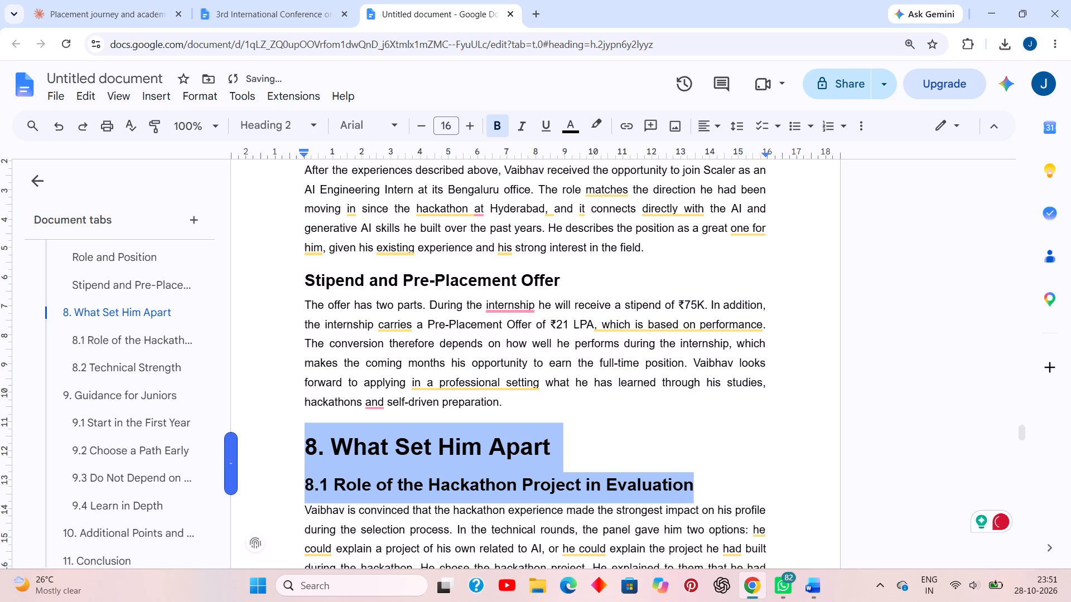
click(454, 122)
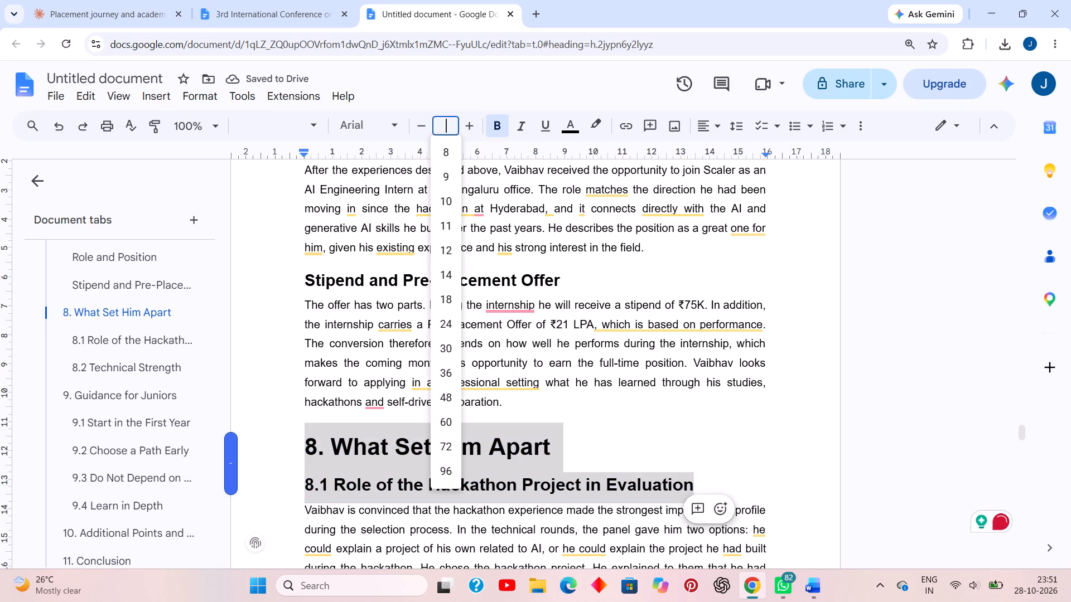
text(16)
key(Return)
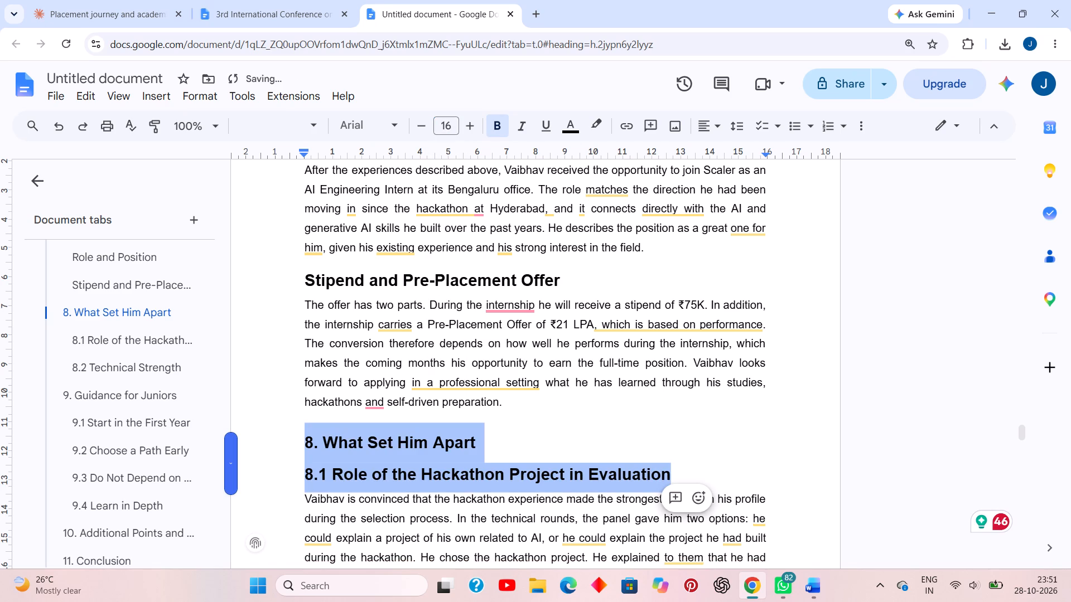
Remove the "8.1" and "8." numbers from the "Role of the Hackathon Project in Evaluation" and "What Set Him Apart" headings.
click(335, 475)
key(BackSpace)
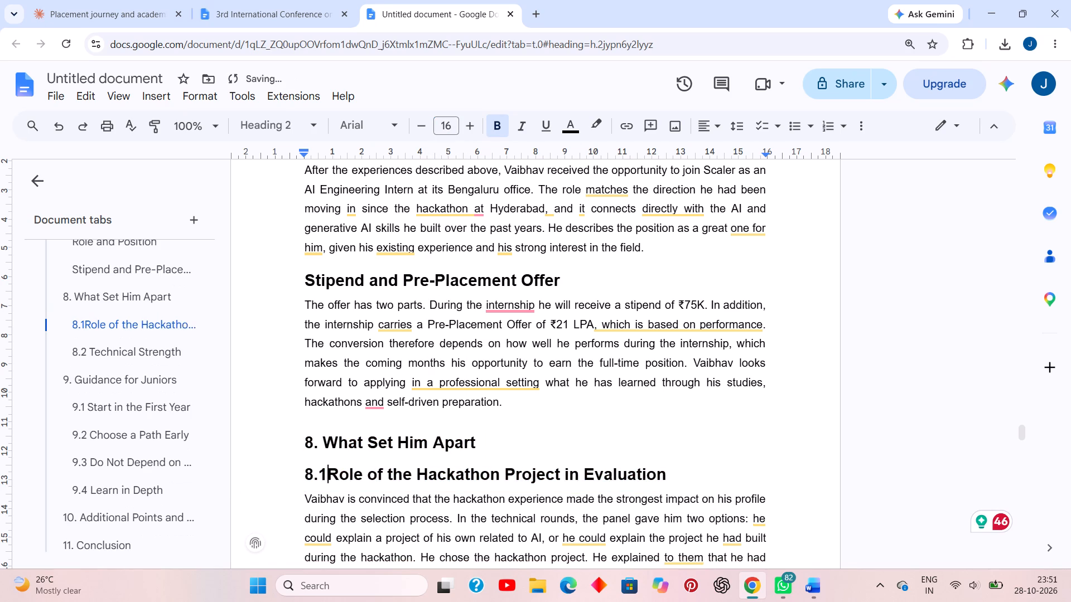
key(BackSpace)
key(BackSpace)
key(BackSpace)
key(Up)
key(Right)
key(Right)
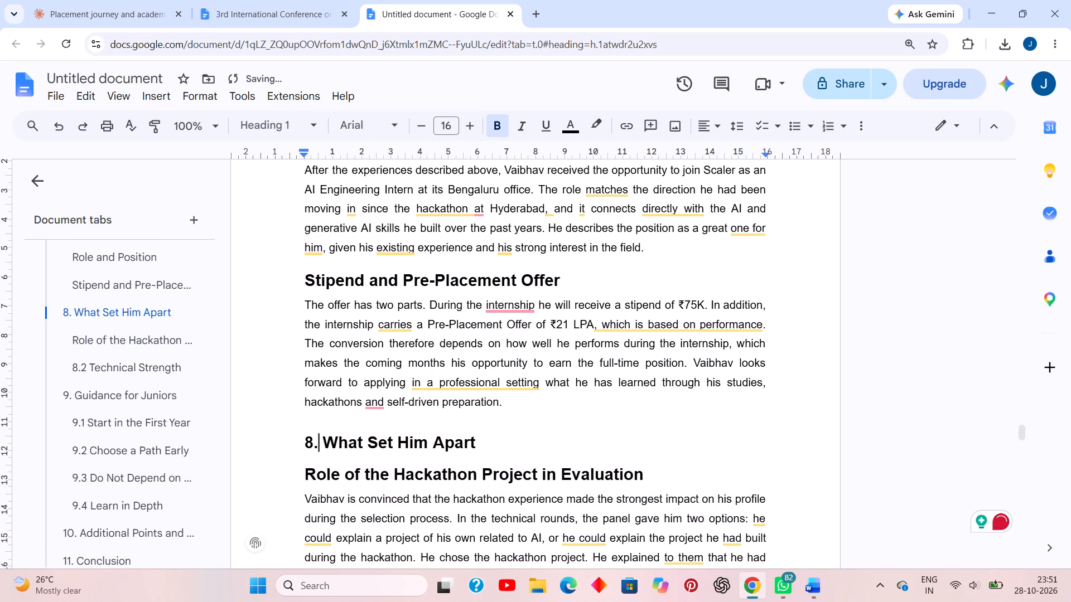
key(Right)
key(BackSpace)
key(BackSpace)
key(BackSpace)
Remove the "8.2" number from the "Technical Strength" heading.
scroll(335, 475, down, 3)
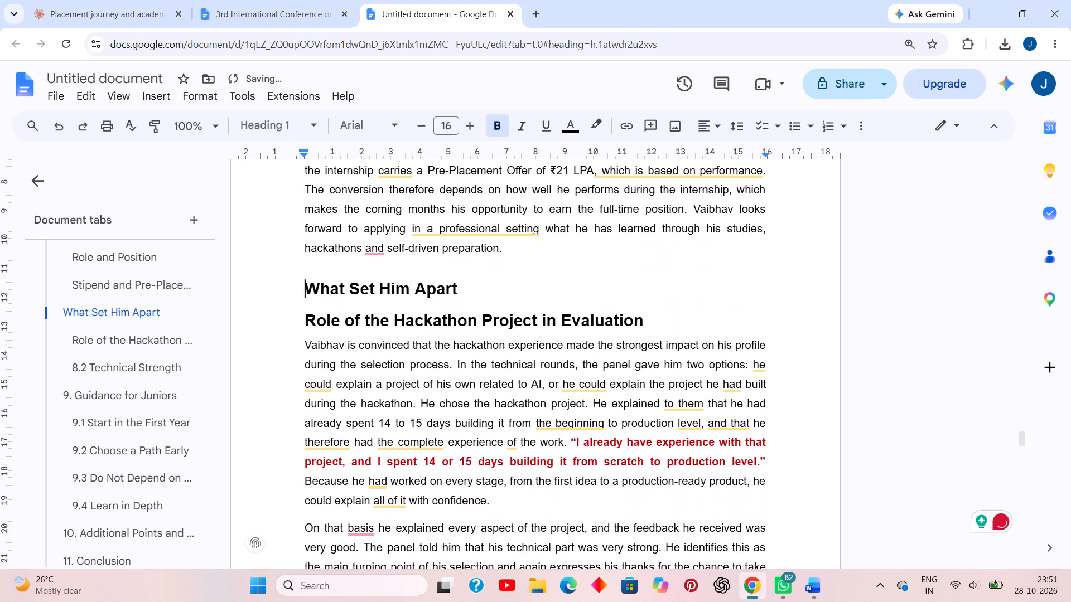
scroll(335, 475, down, 5)
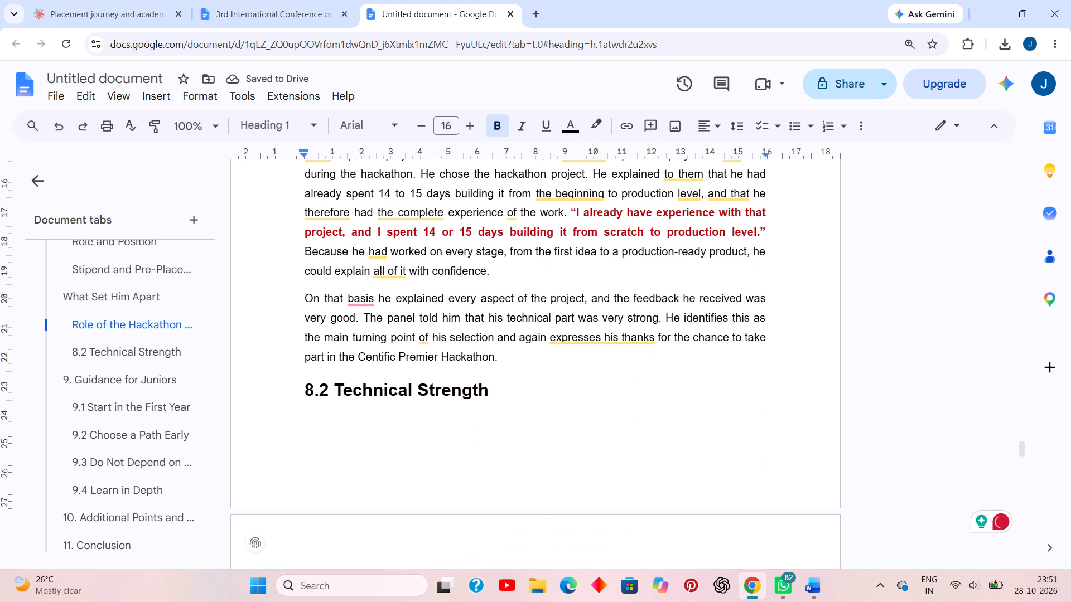
click(335, 390)
key(BackSpace)
key(BackSpace)
key(BackSpace)
key(BackSpace)
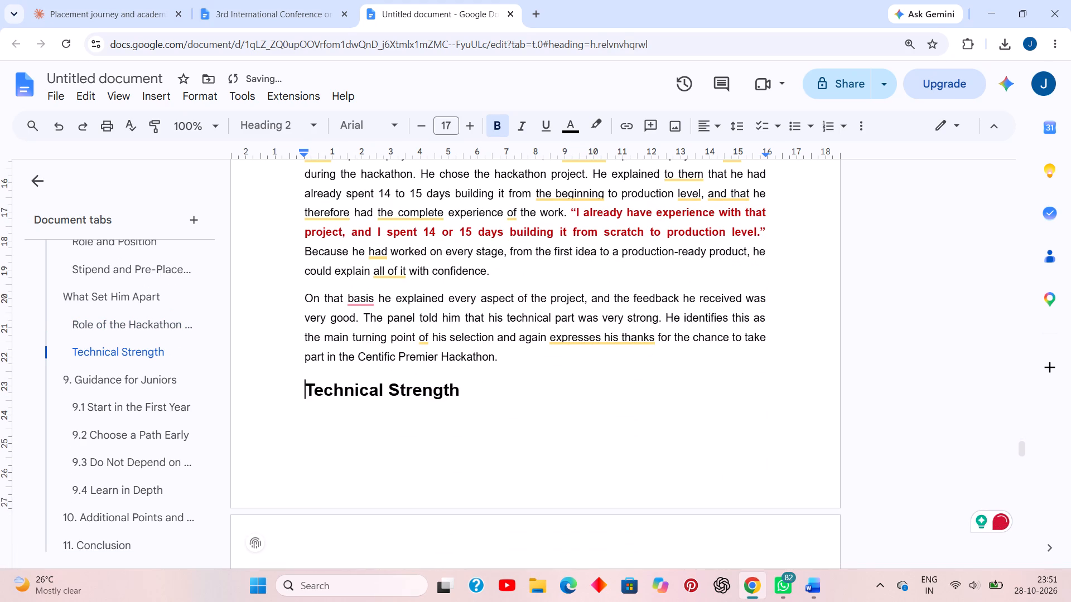
Set the "9. Guidance for Juniors" and "9.1 Start in the First Year" headings to font size 16.
scroll(335, 390, down, 5)
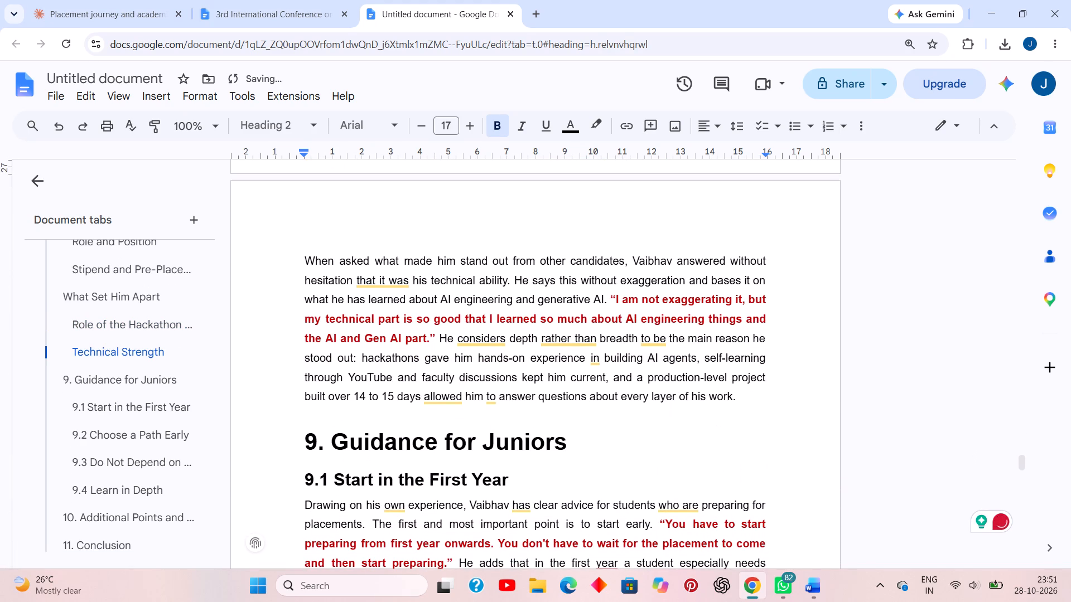
drag(303, 445, 523, 487)
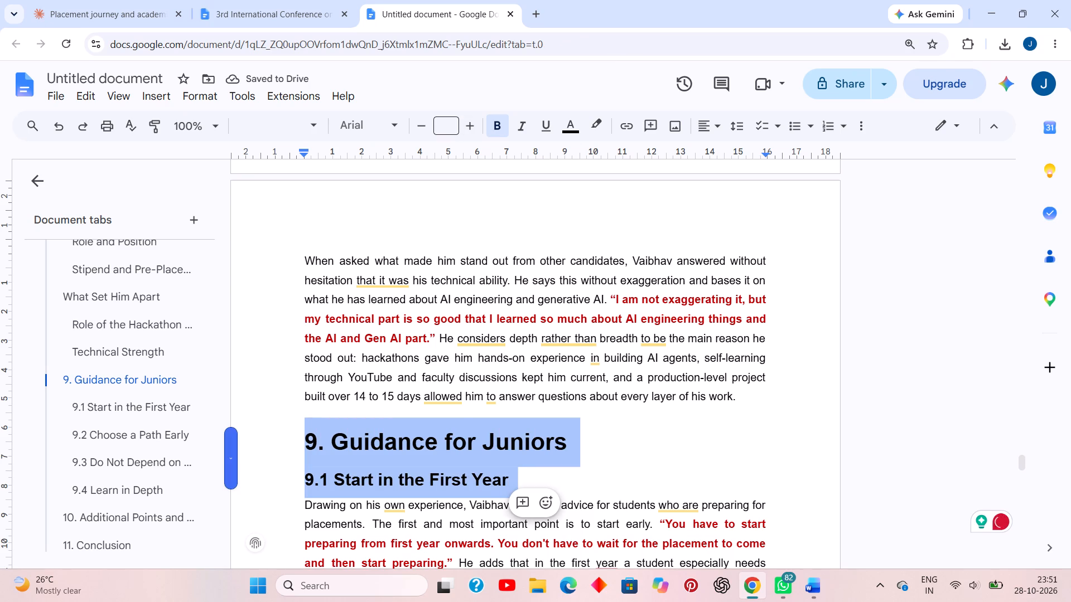
click(446, 131)
text(16)
key(Return)
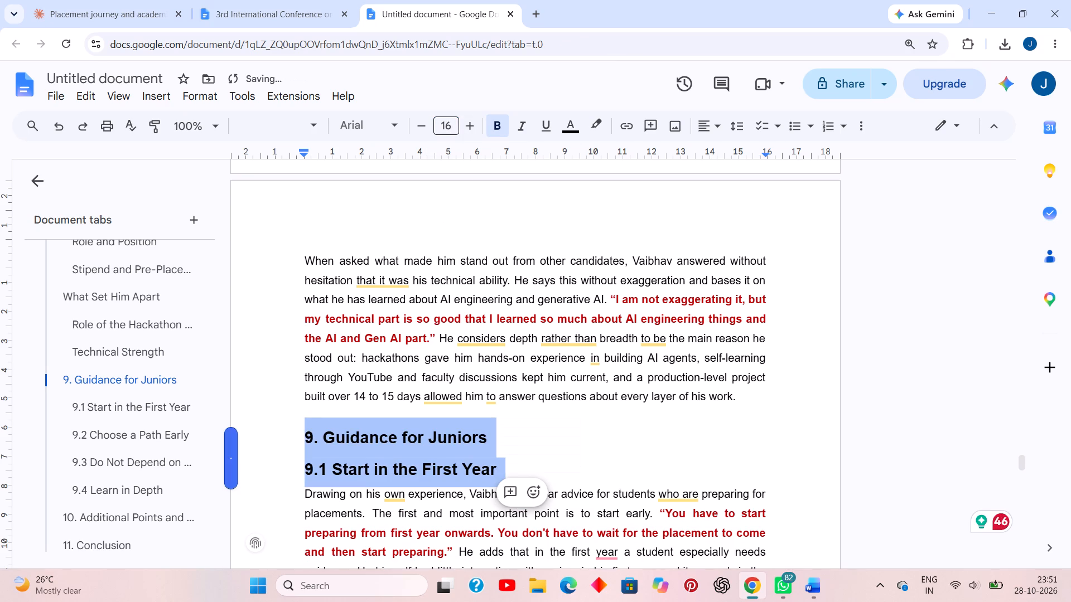
Remove the "9.1" and "9." numbers from the "Start in the First Year" and "Guidance for Juniors" headings.
click(332, 469)
key(BackSpace)
key(BackSpace)
key(BackSpace)
key(BackSpace)
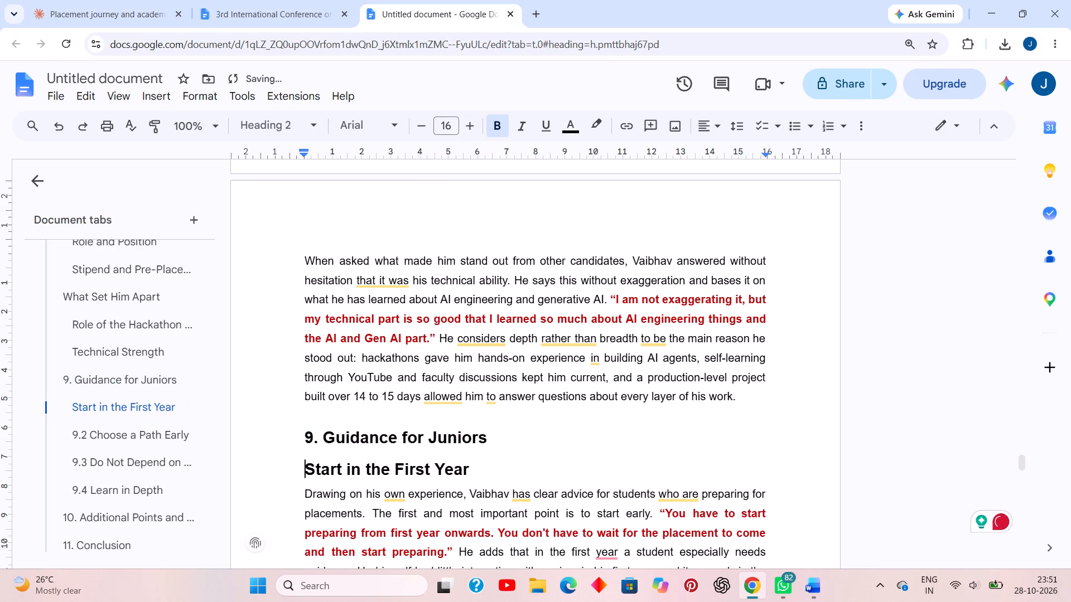
key(Up)
key(Right)
key(Right)
key(Right)
key(BackSpace)
key(BackSpace)
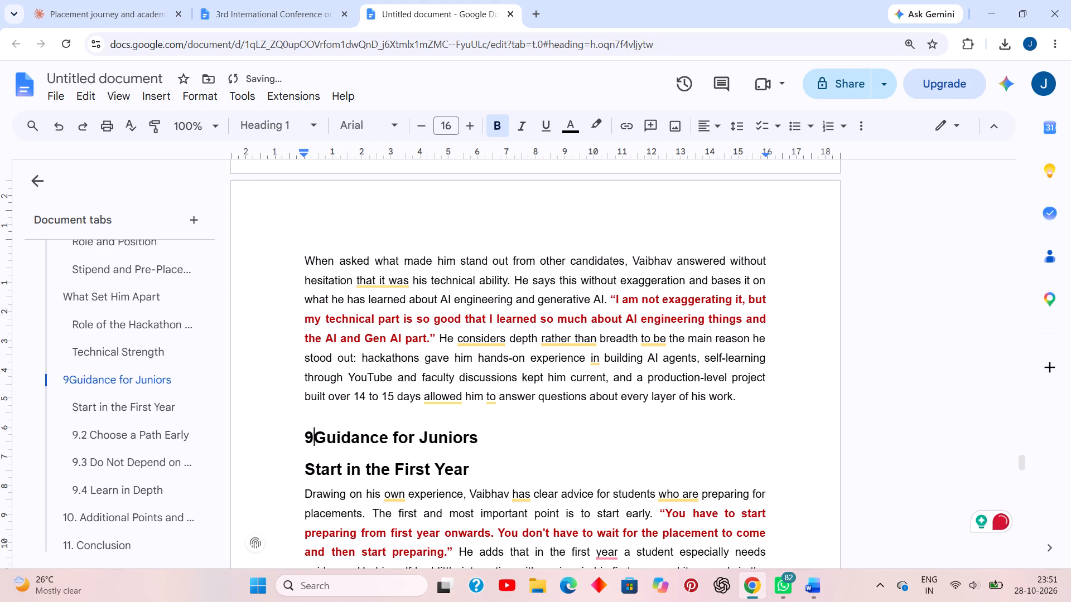
key(BackSpace)
Remove the "9.2" and "9.3" numbers from the "Choose a Path Early" and "Do Not Depend on DSA Alone" headings.
scroll(332, 469, down, 5)
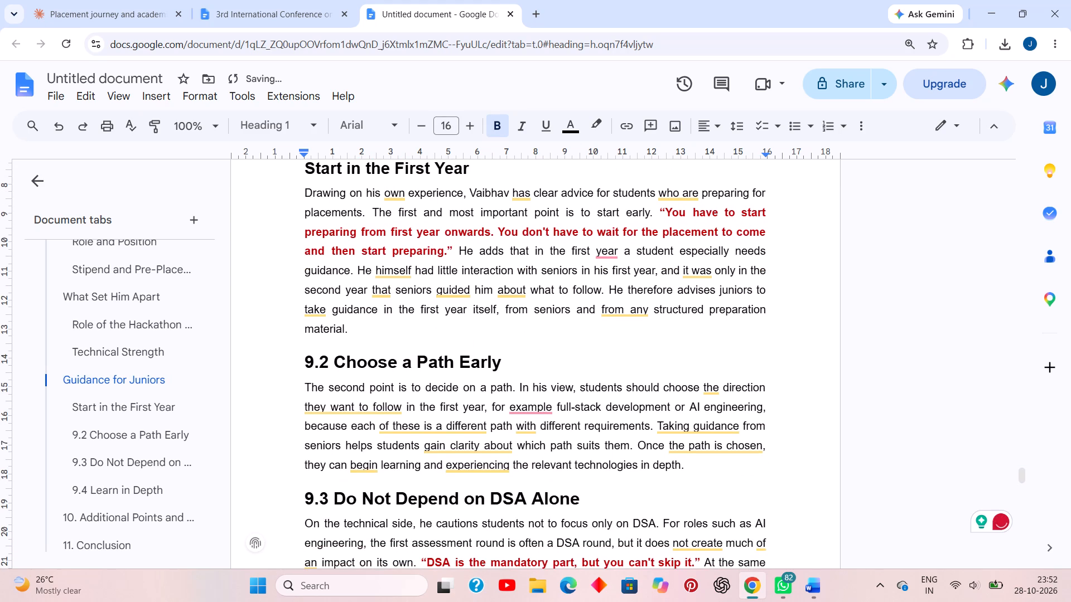
click(335, 360)
key(BackSpace)
key(BackSpace)
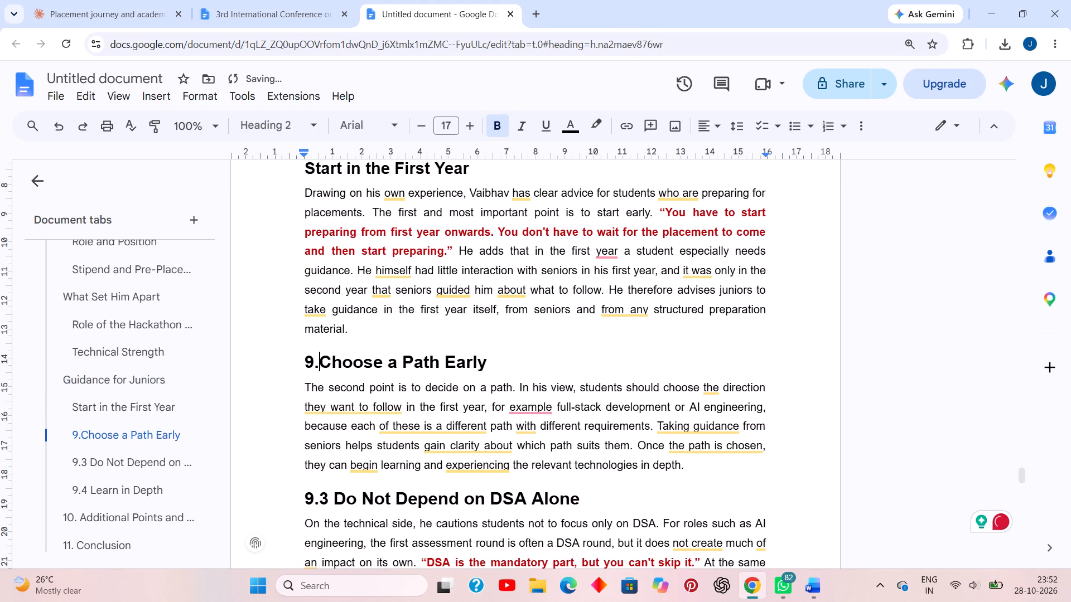
key(BackSpace)
key(BackSpace)
click(335, 500)
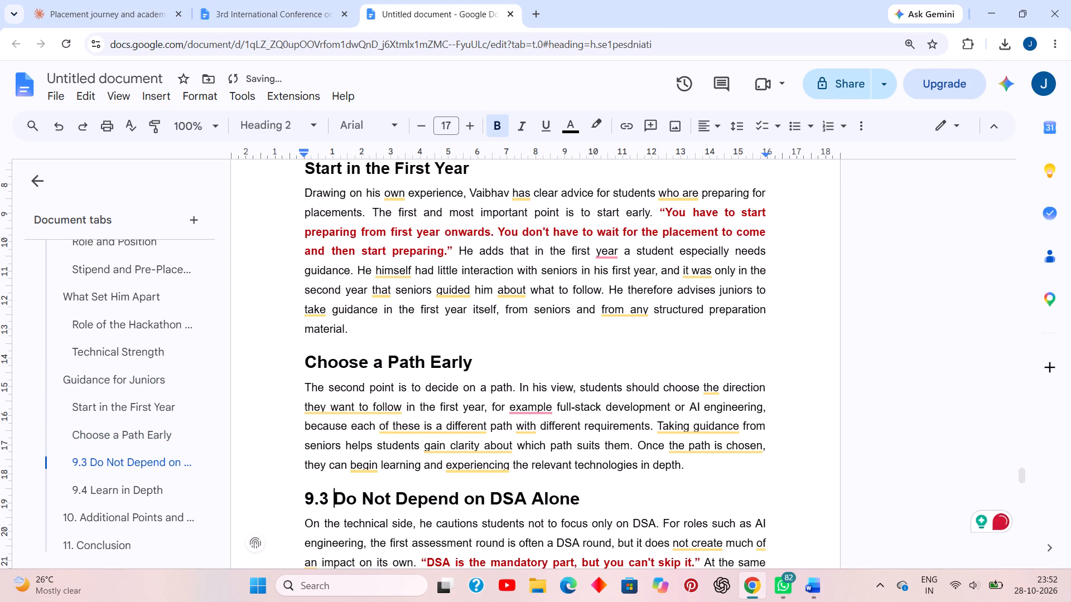
key(BackSpace)
key(BackSpace)
key(BackSpace)
key(BackSpace)
Remove the "9.4" number from the "Learn in Depth" heading.
scroll(335, 500, down, 6)
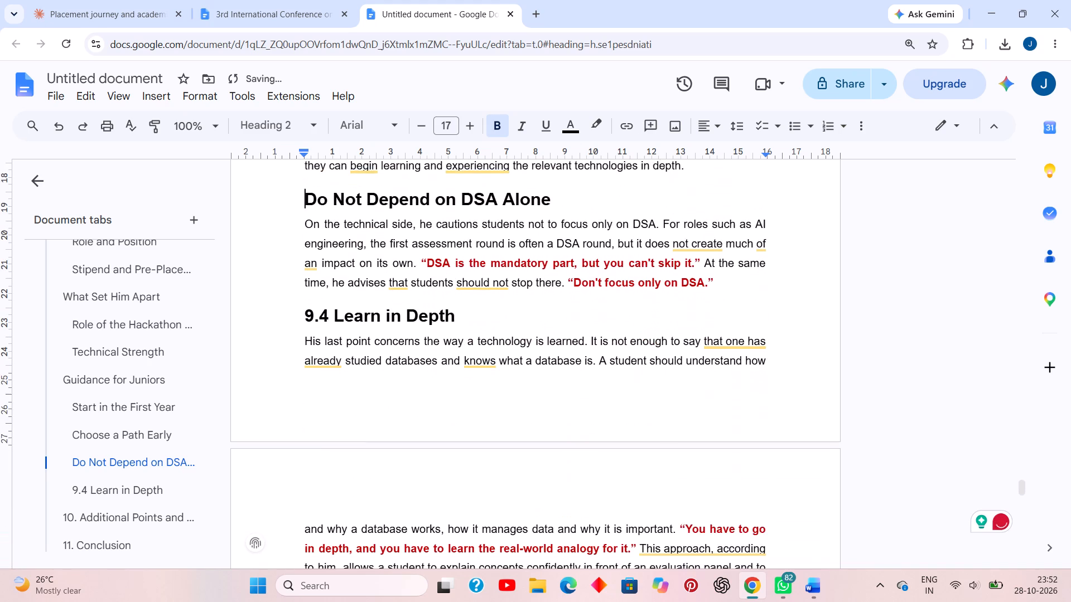
click(333, 301)
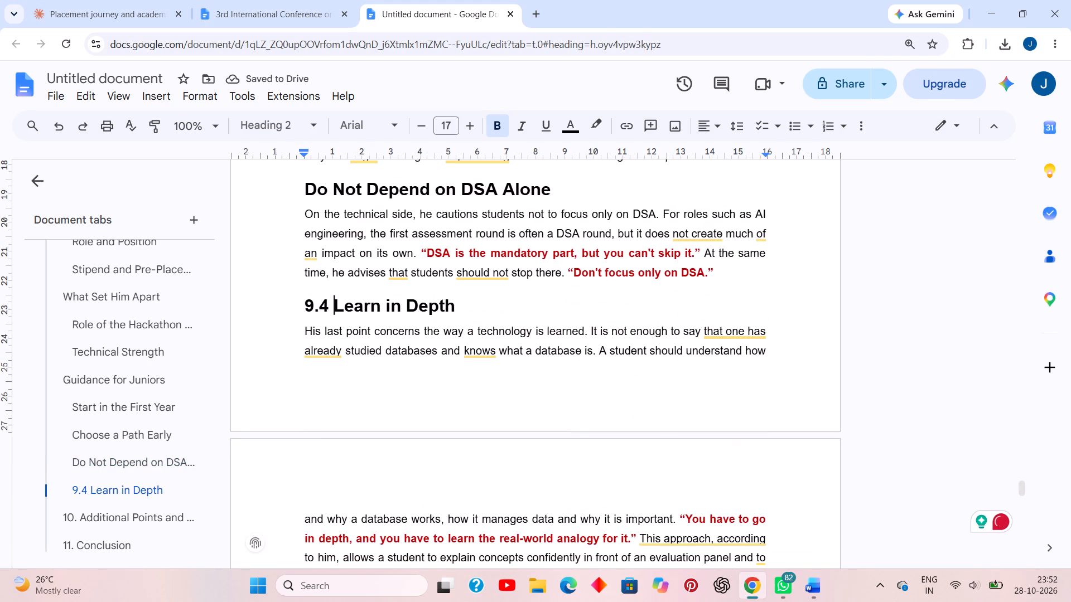
key(BackSpace)
key(BackSpace)
key(BackSpace)
key(BackSpace)
Set the "10. Additional Points and Acknowledgements" heading to font size 16 and remove its "10." number.
scroll(333, 301, down, 2)
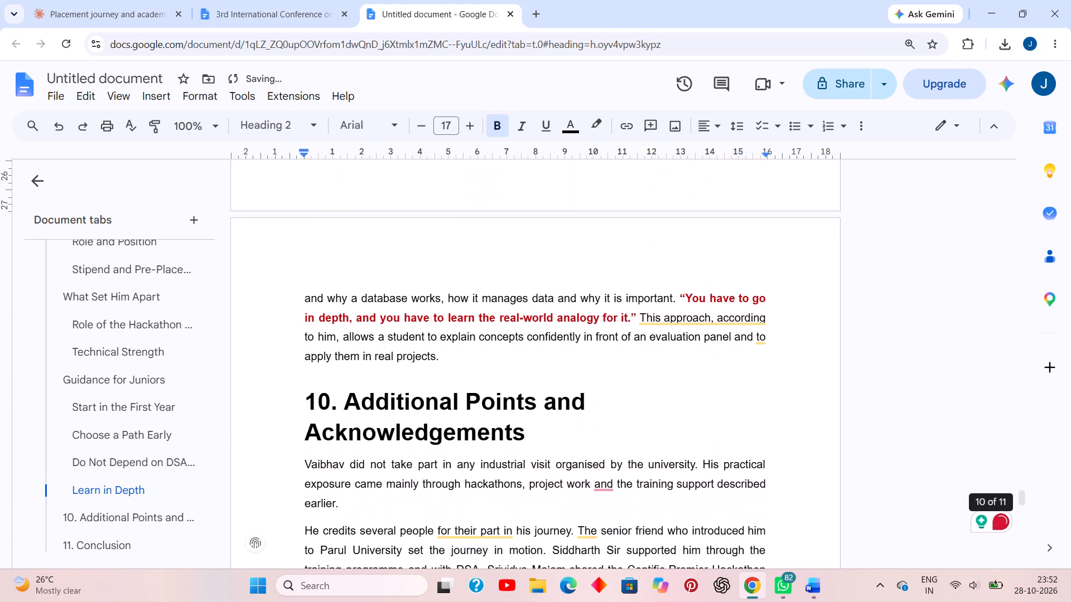
scroll(333, 301, down, 1)
drag(310, 408, 535, 428)
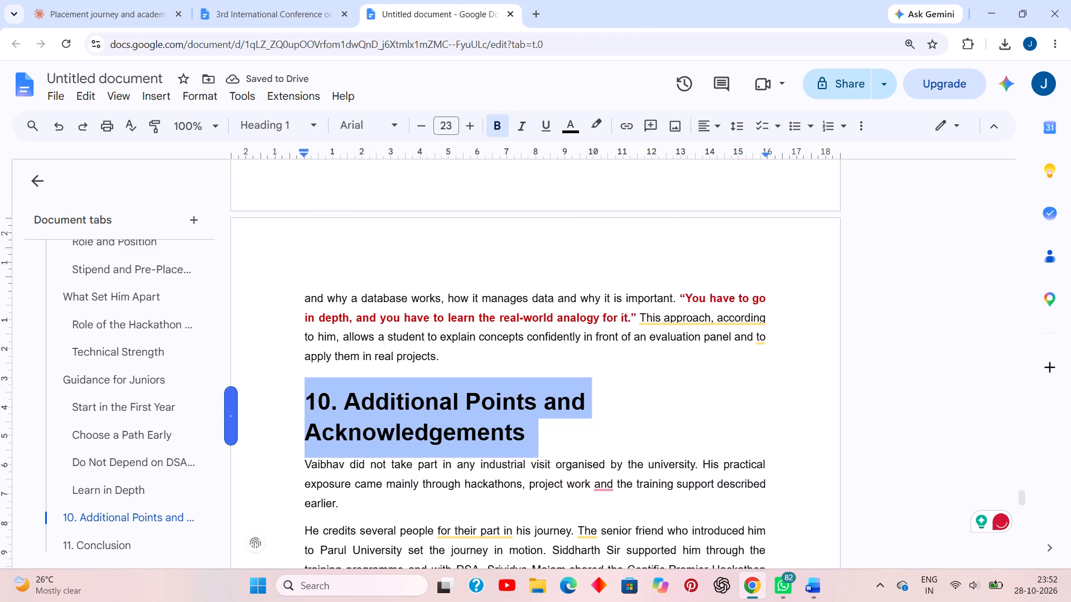
click(448, 120)
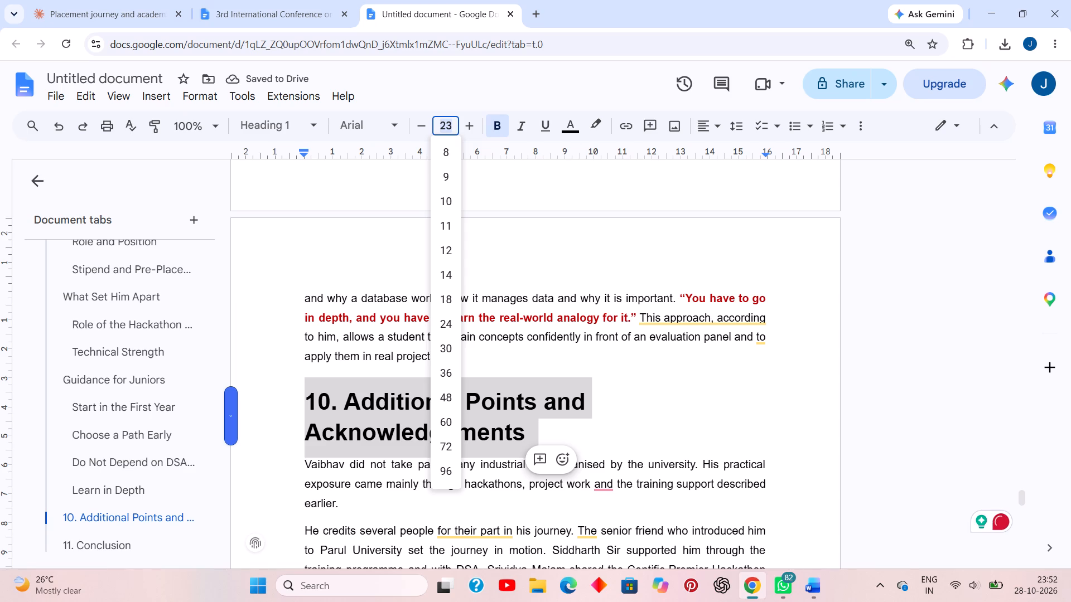
text(16)
key(Return)
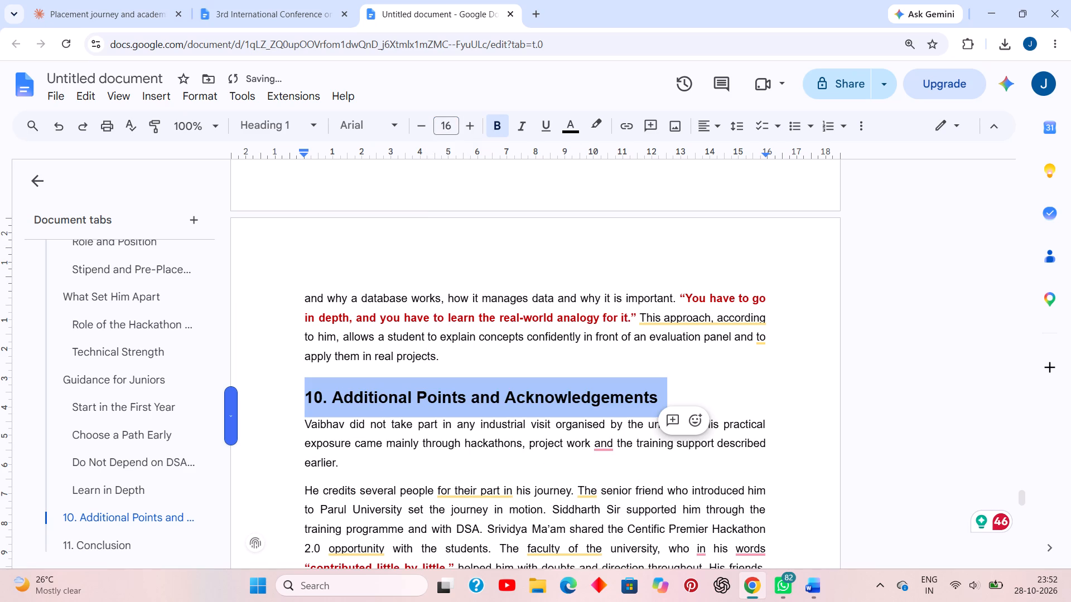
click(331, 398)
key(BackSpace)
key(BackSpace)
key(BackSpace)
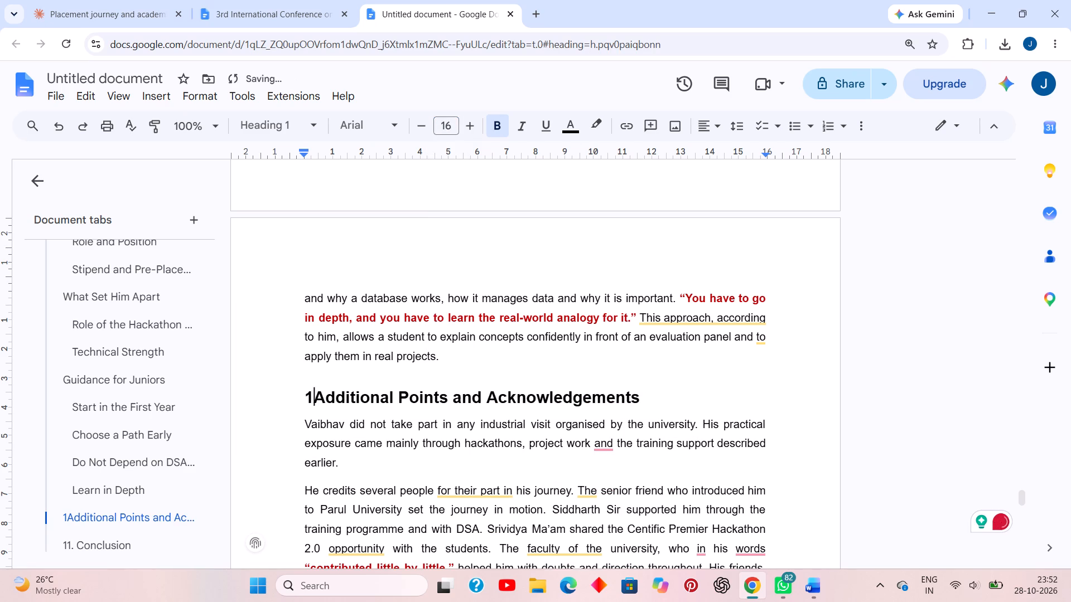
key(BackSpace)
scroll(331, 398, down, 3)
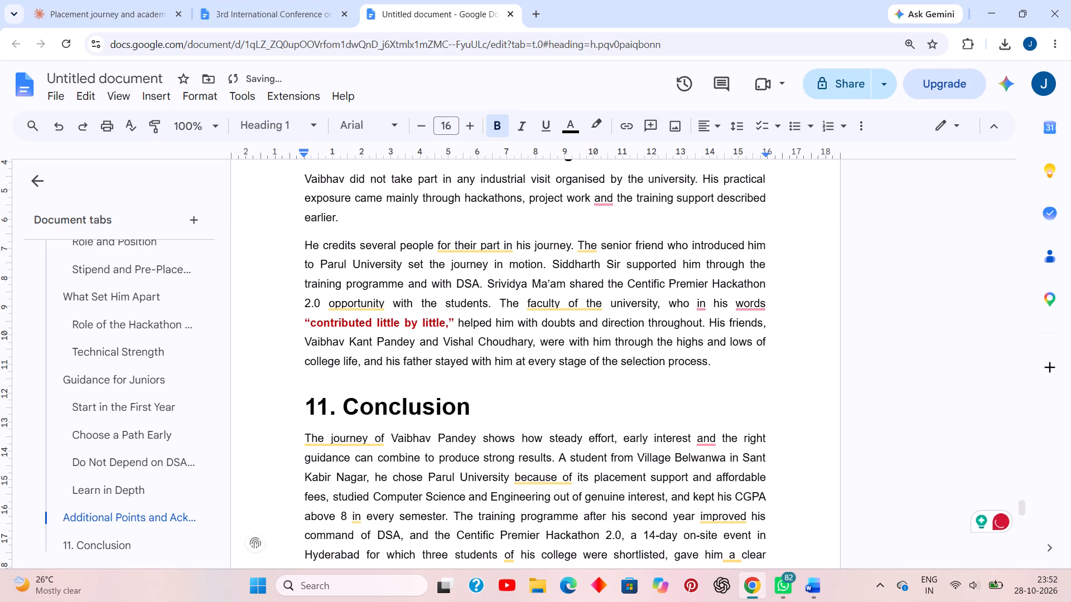
drag(298, 417, 508, 399)
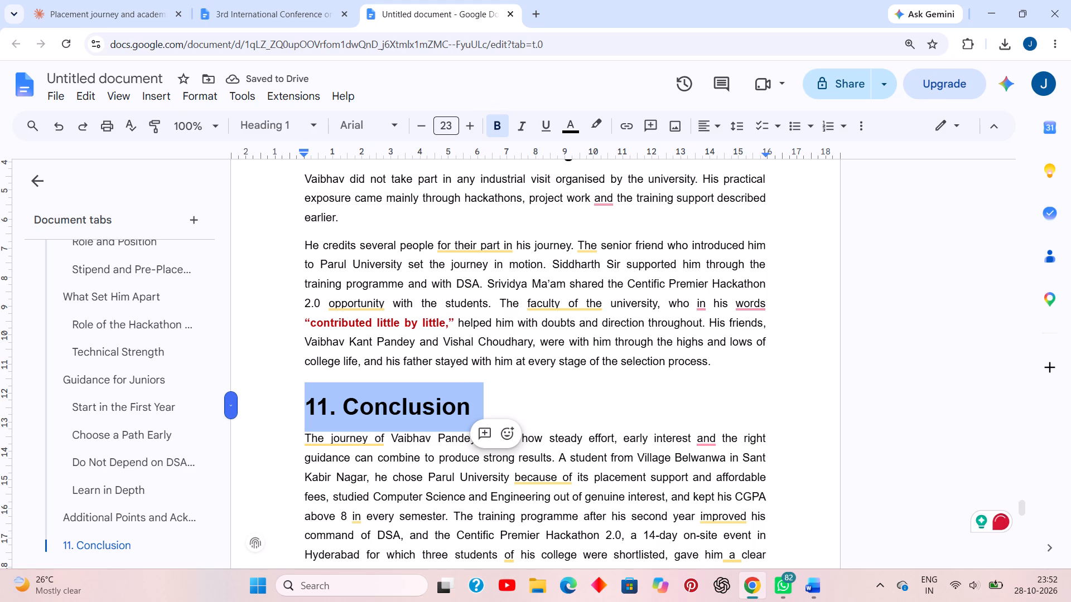
click(454, 120)
key(BackSpace)
text(16)
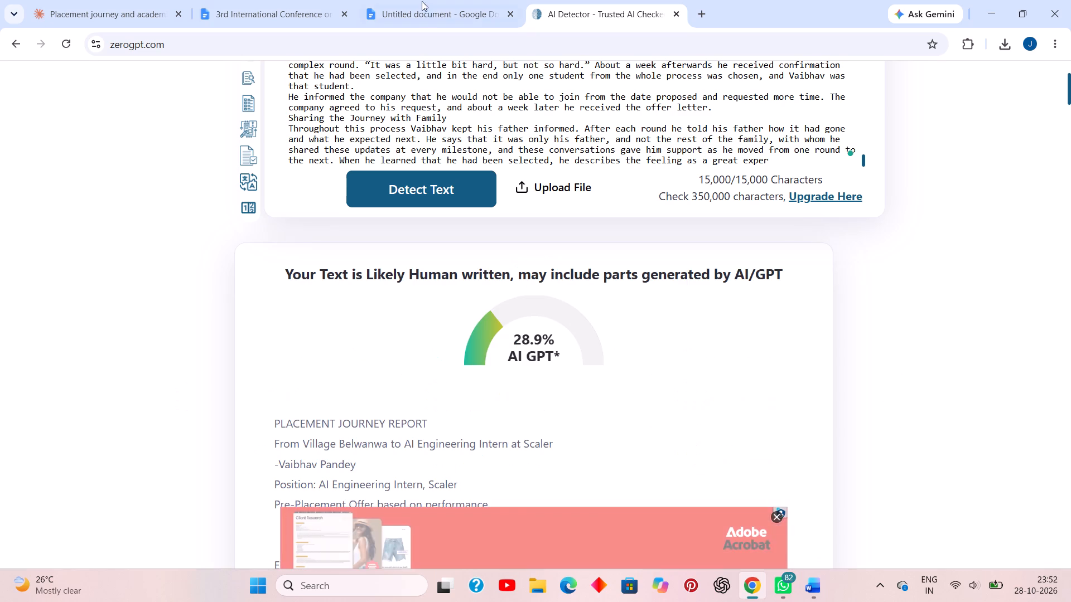
Return to the report in Google Docs and clear the formatting of the blank paragraph above the "PLACEMENT JOURNEY REPORT" title.
click(424, 20)
click(450, 227)
scroll(450, 227, up, 9)
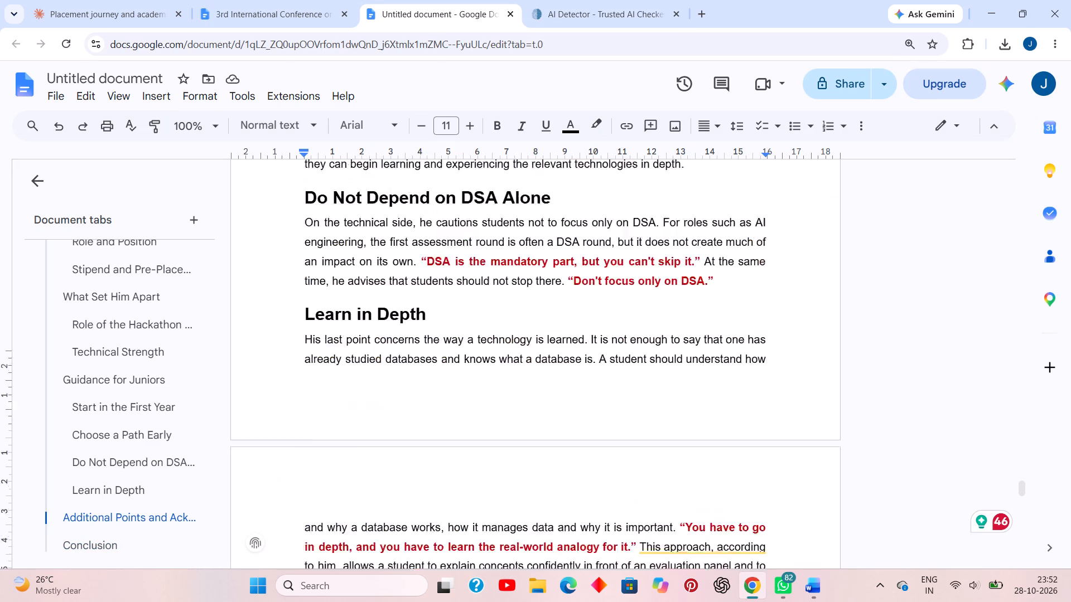
scroll(450, 227, up, 8)
scroll(450, 227, up, 16)
scroll(450, 227, down, 1)
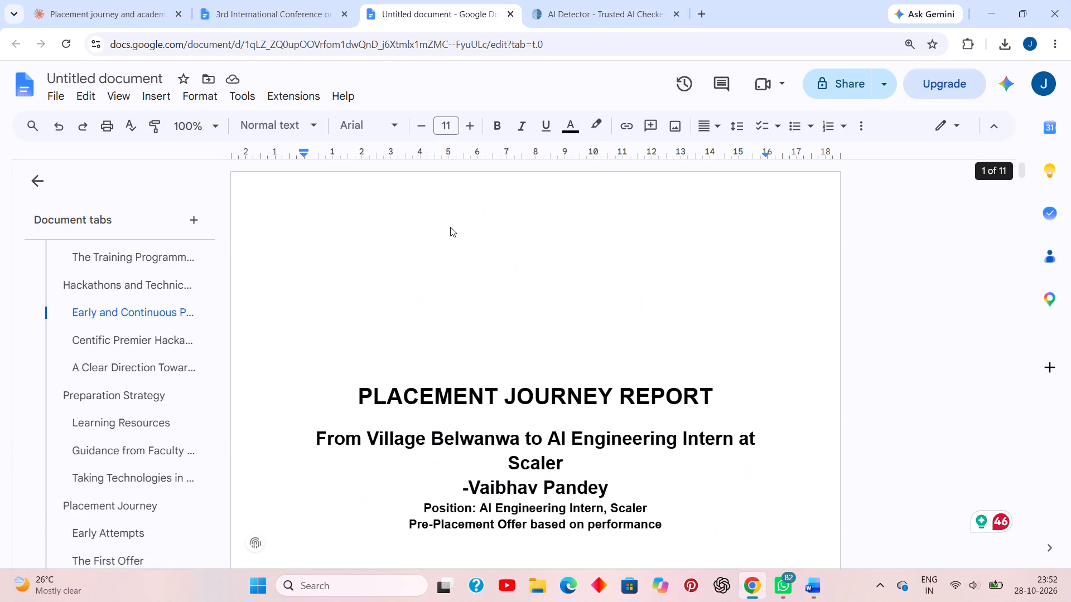
scroll(450, 227, down, 2)
scroll(450, 227, up, 5)
triple_click(432, 226)
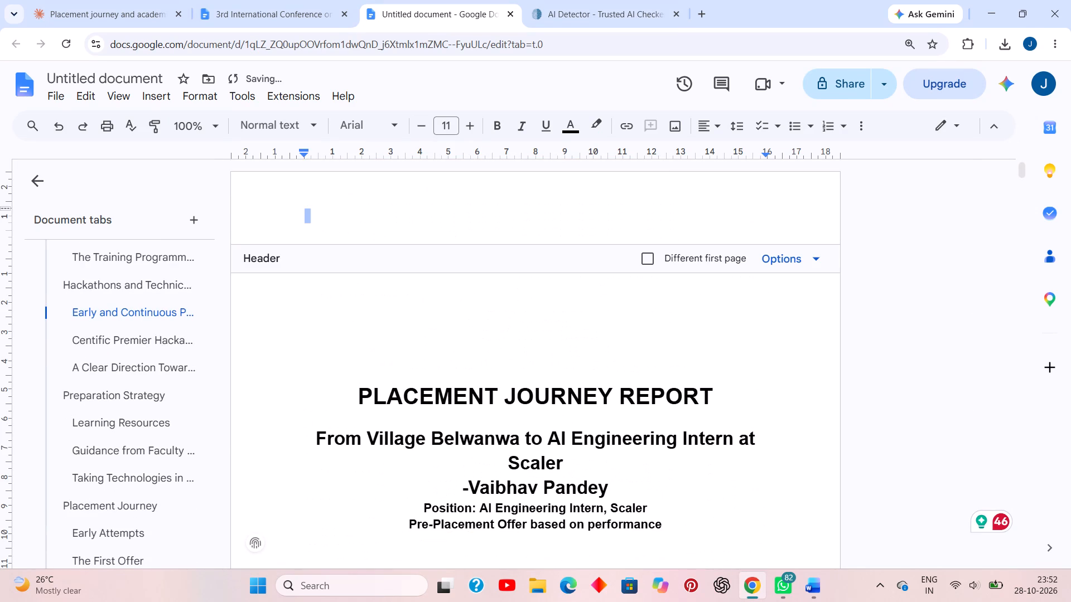
triple_click(437, 321)
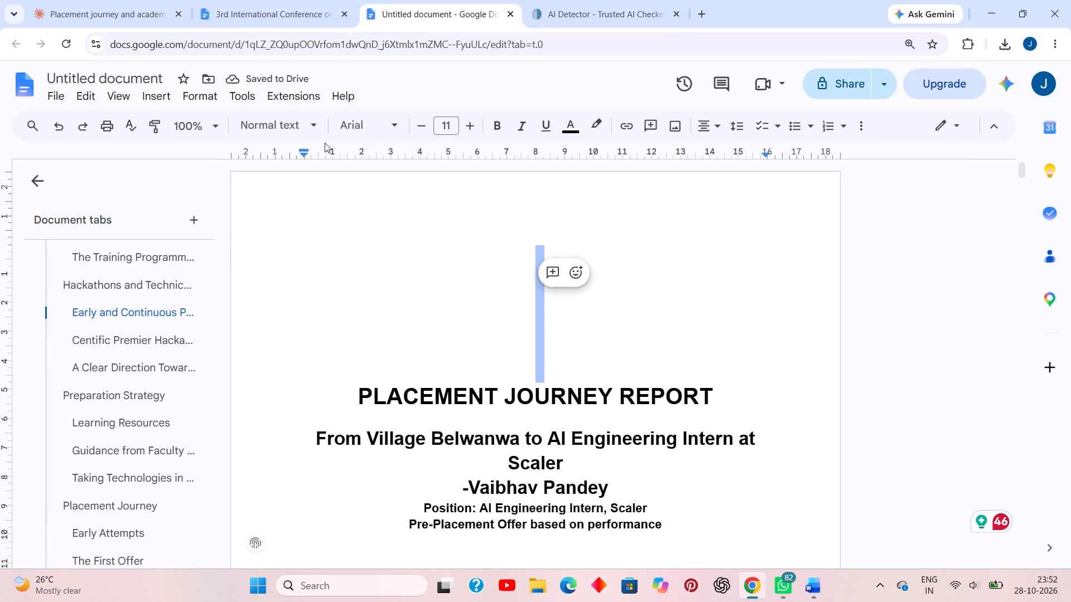
click(184, 95)
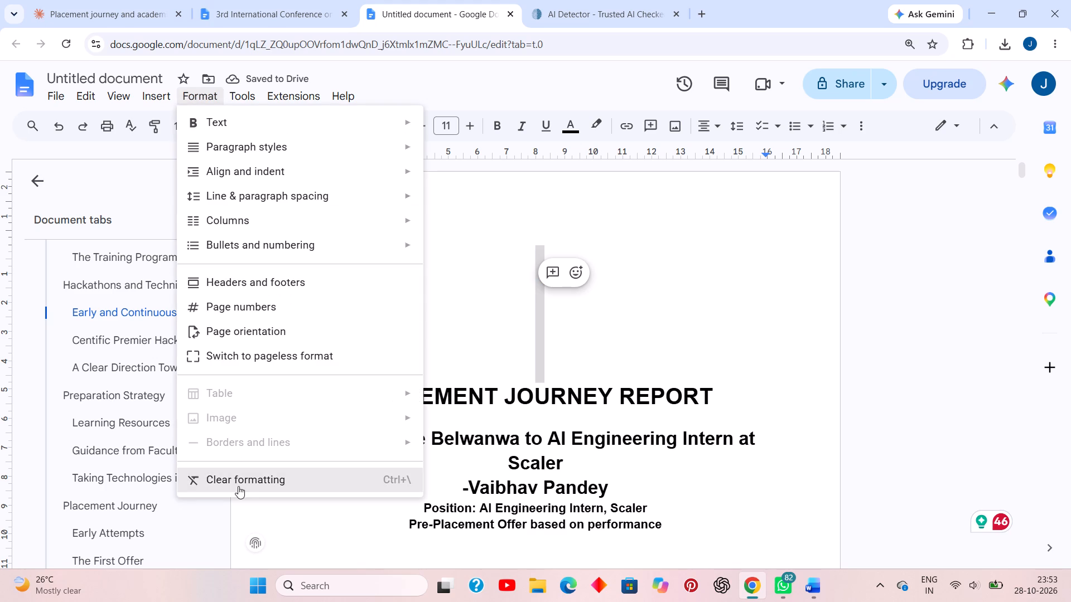
click(238, 486)
click(444, 227)
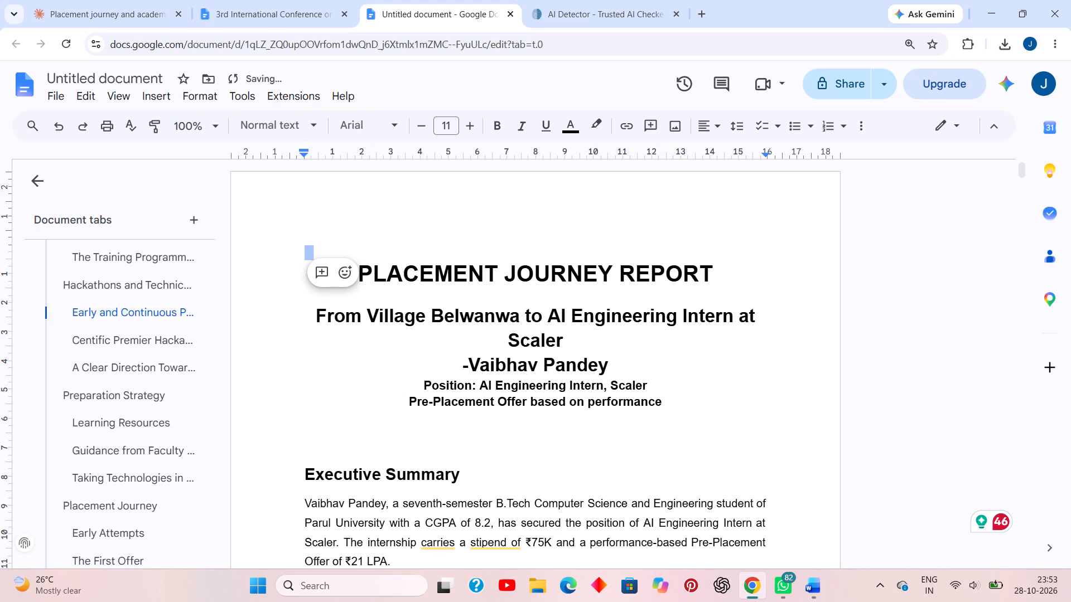
Look through the report's pages from the title page onward to check the layout.
scroll(443, 420, down, 18)
scroll(443, 420, down, 7)
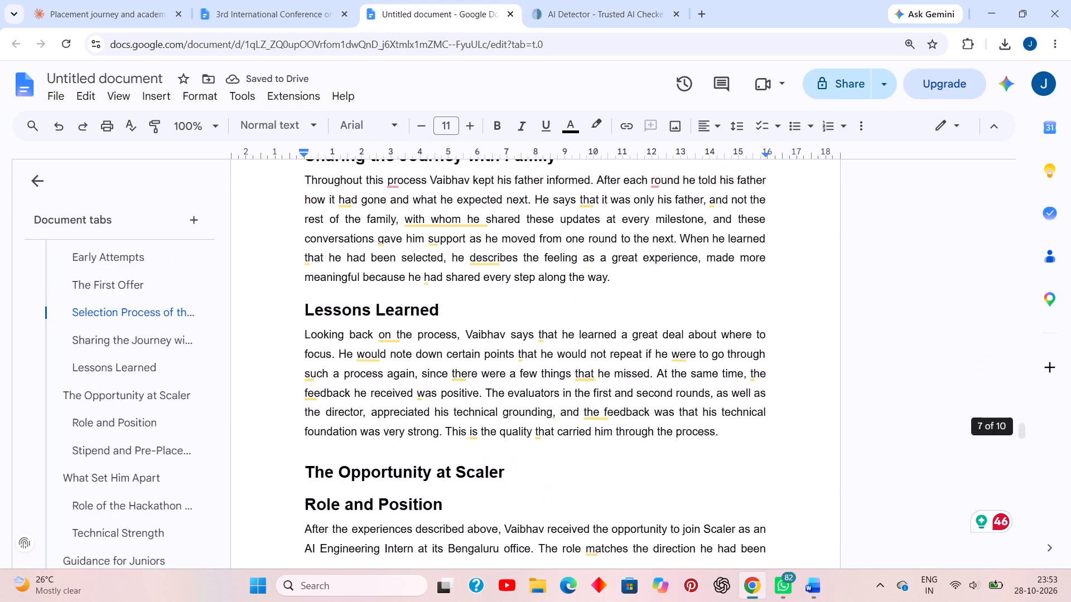
Add the line "REPORT BY" followed by the author's name below the Conclusion's last paragraph, separated by a blank line.
scroll(443, 420, down, 13)
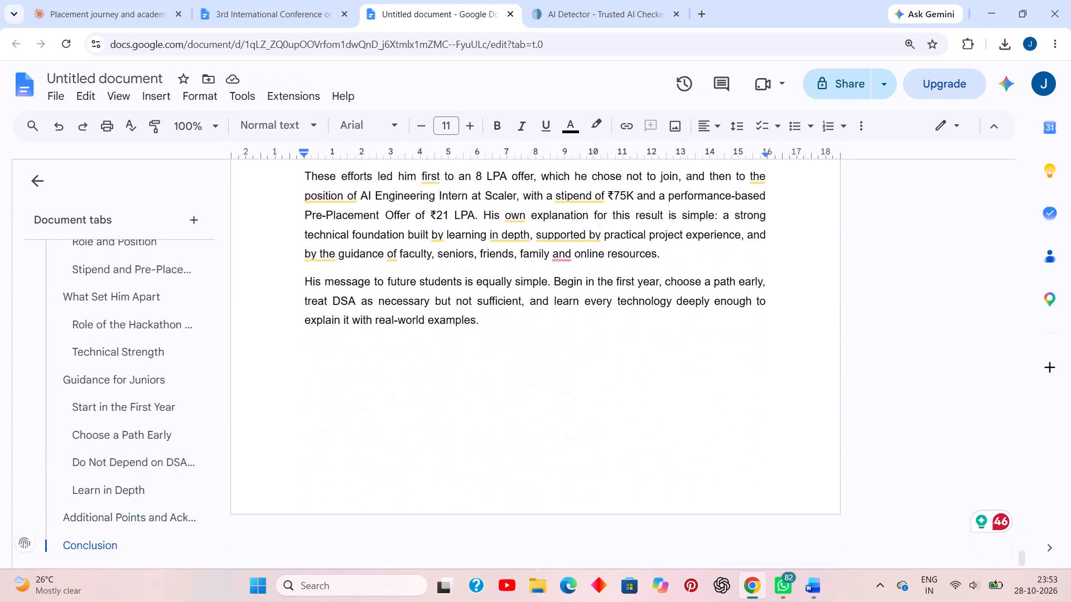
click(505, 329)
key(Return)
key(Return)
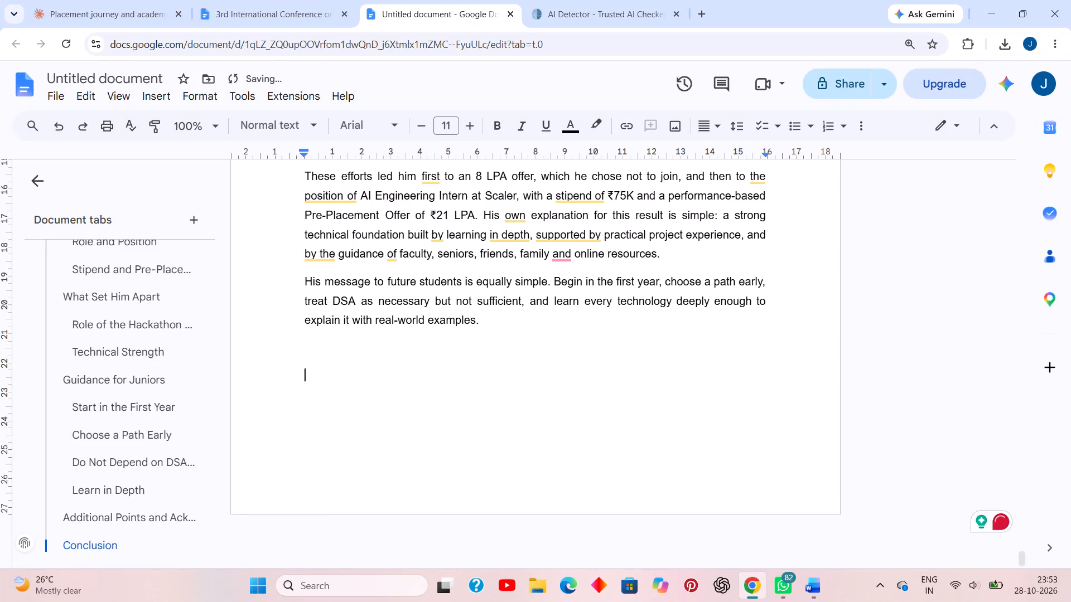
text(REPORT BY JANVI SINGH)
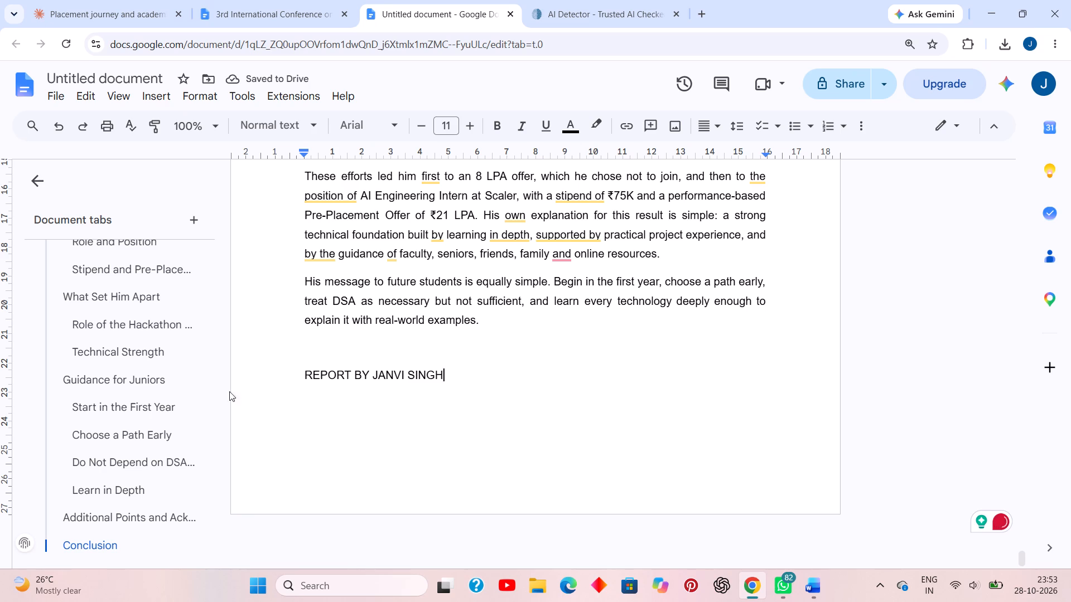
Format the "REPORT BY" author line at the end of the report as bold and italic.
drag(303, 375, 542, 374)
drag(529, 118, 501, 120)
click(501, 120)
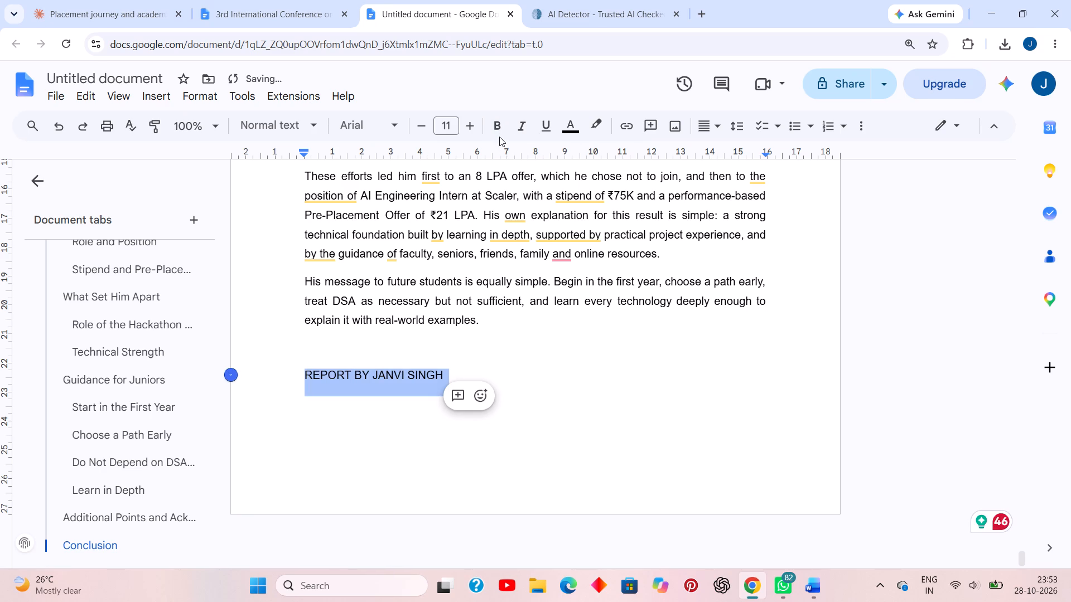
click(531, 115)
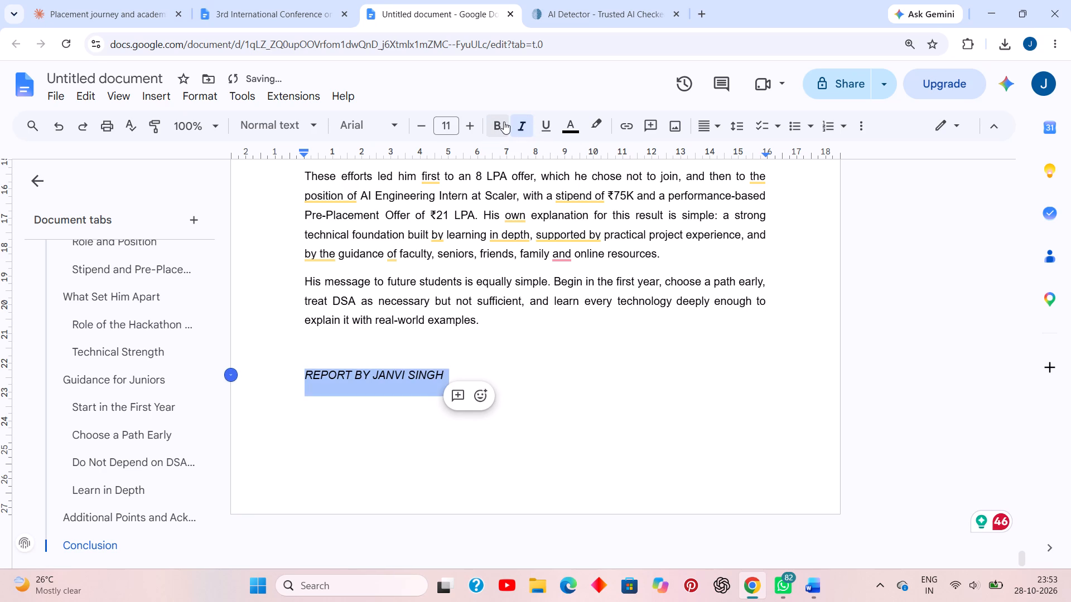
drag(504, 122, 494, 271)
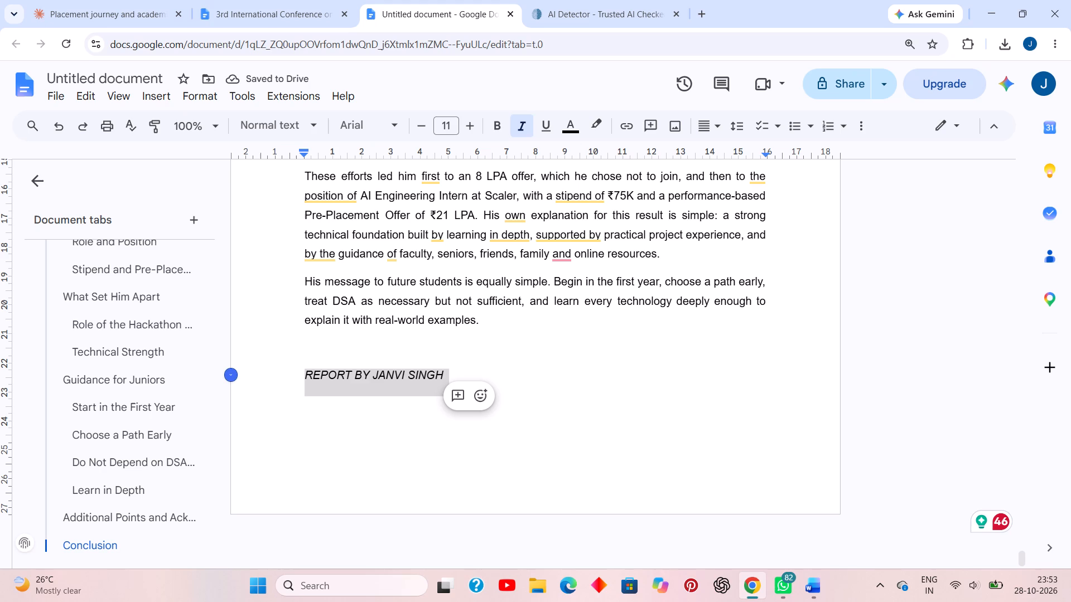
click(499, 128)
click(533, 309)
Insert a new line below "Pre-Placement Offer based on performance" in the report's title block.
scroll(533, 309, up, 3)
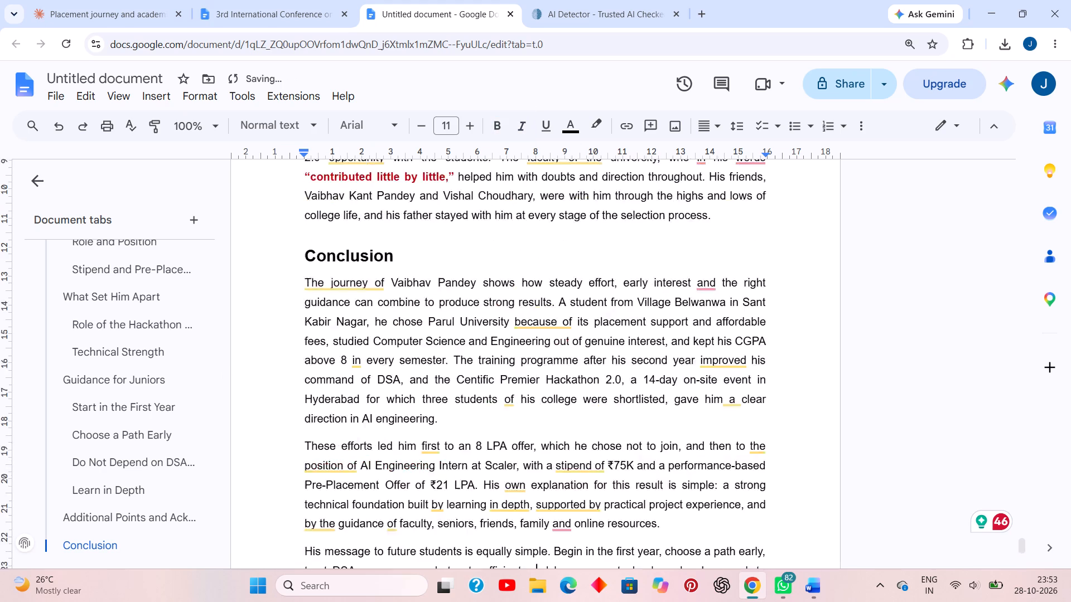
scroll(533, 309, up, 20)
scroll(533, 309, up, 13)
scroll(533, 309, up, 10)
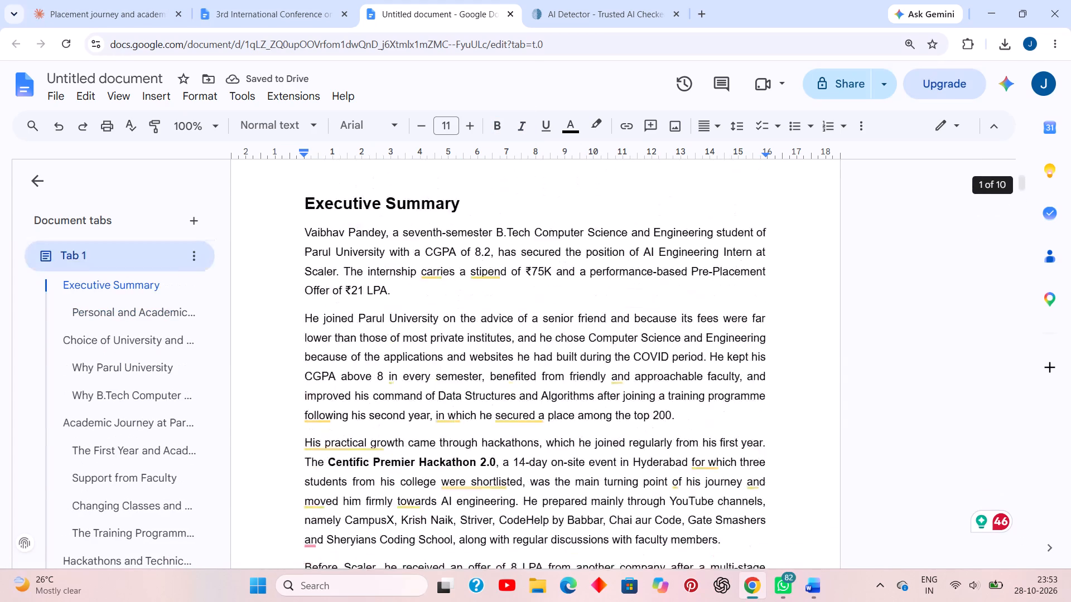
scroll(533, 309, up, 2)
click(665, 404)
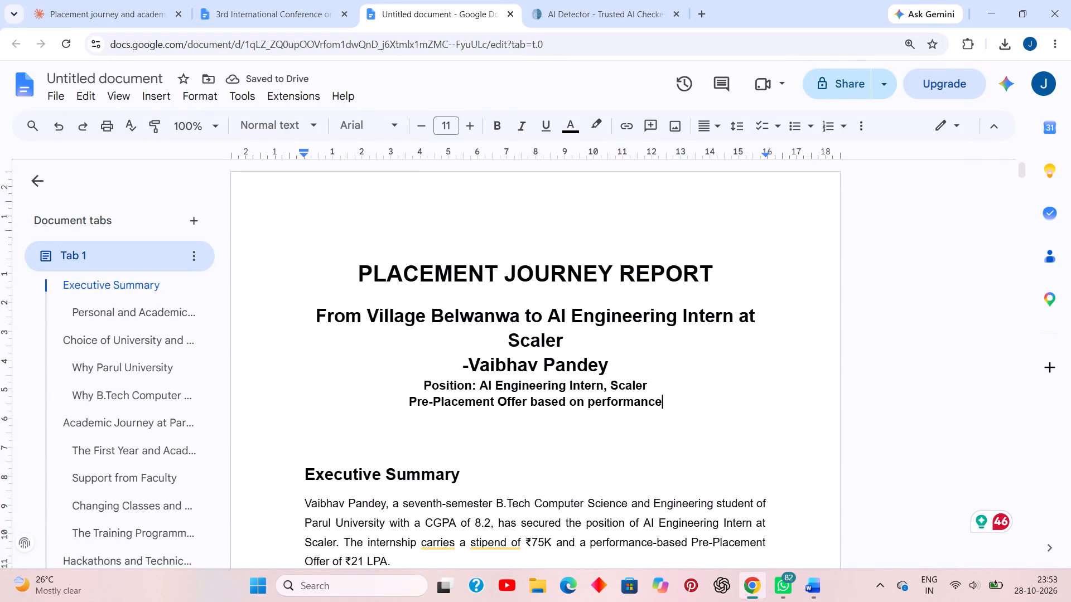
key(Return)
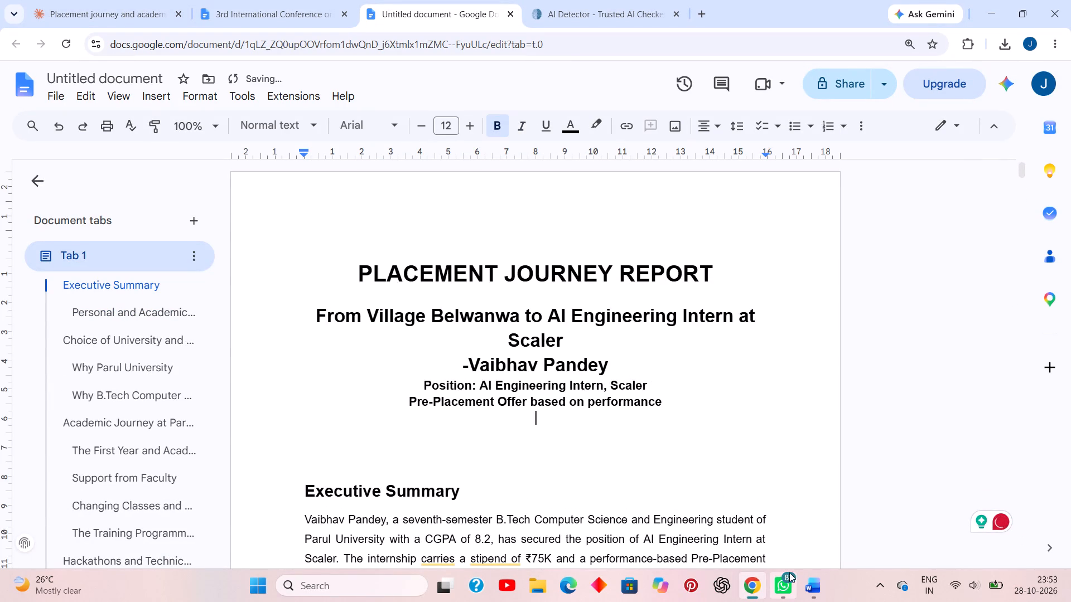
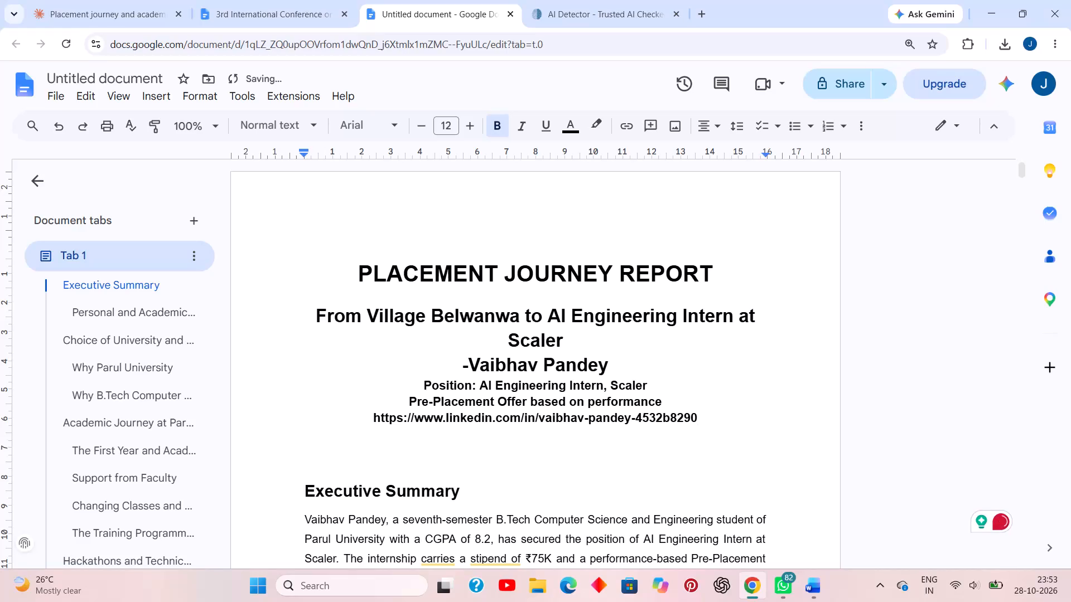
Add a period after the LinkedIn profile address in the title block and start a new line below it.
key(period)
key(Return)
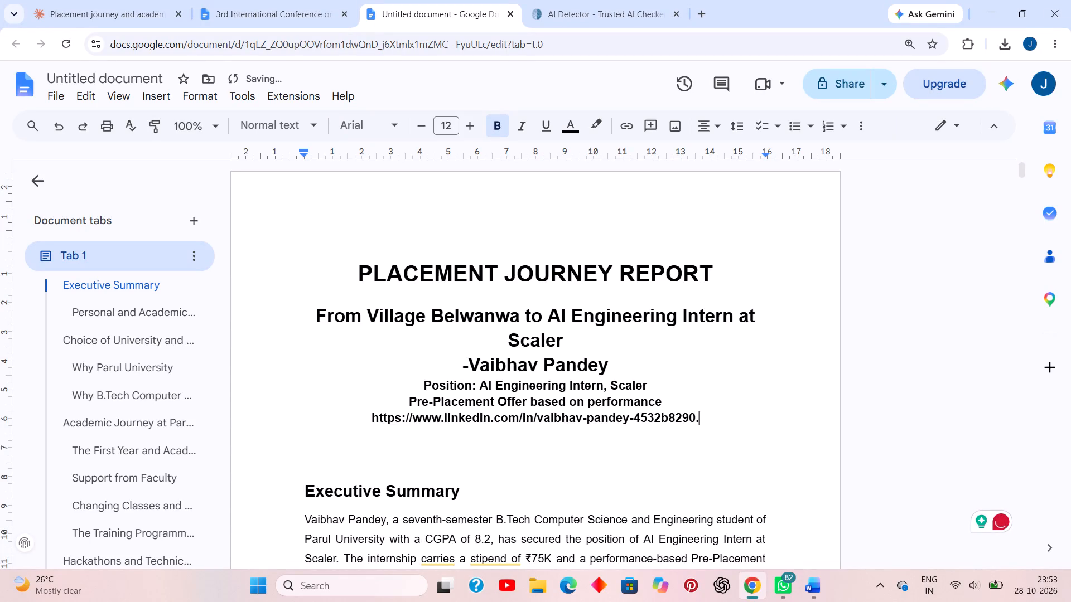
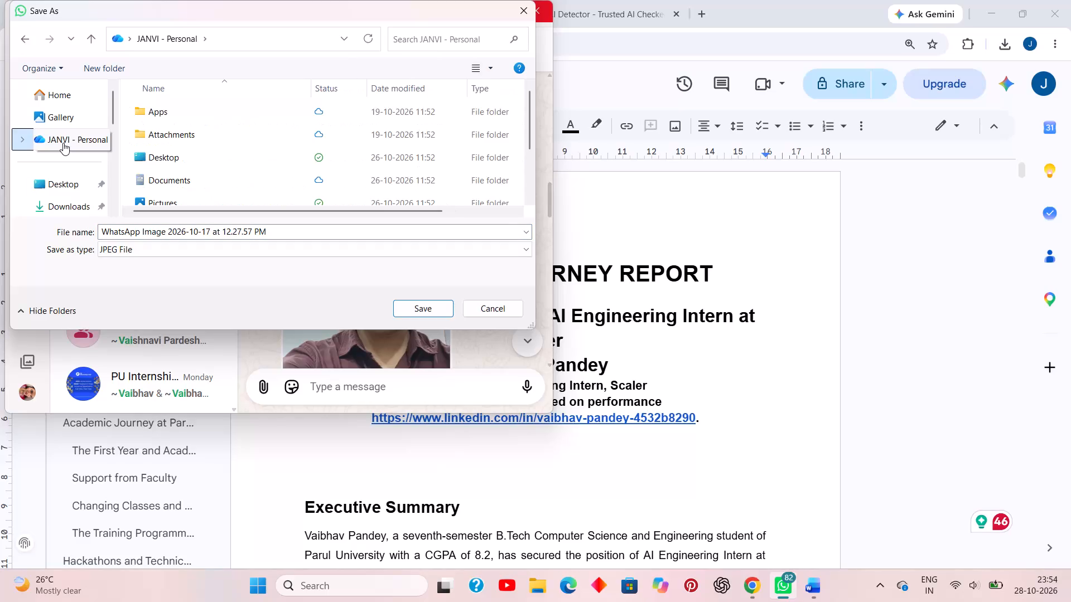
Save the WhatsApp portrait photo as the JPEG "WhatsApp Image 2026-10-17 at 12.27.57 PM" in the personal OneDrive folder.
click(63, 143)
scroll(164, 157, down, 1)
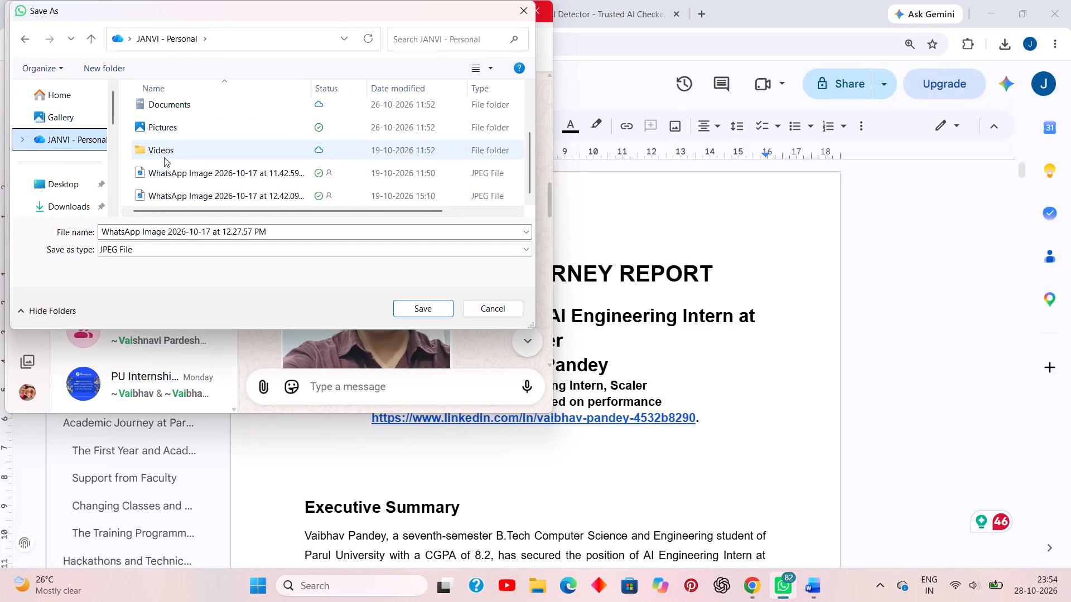
scroll(164, 157, down, 1)
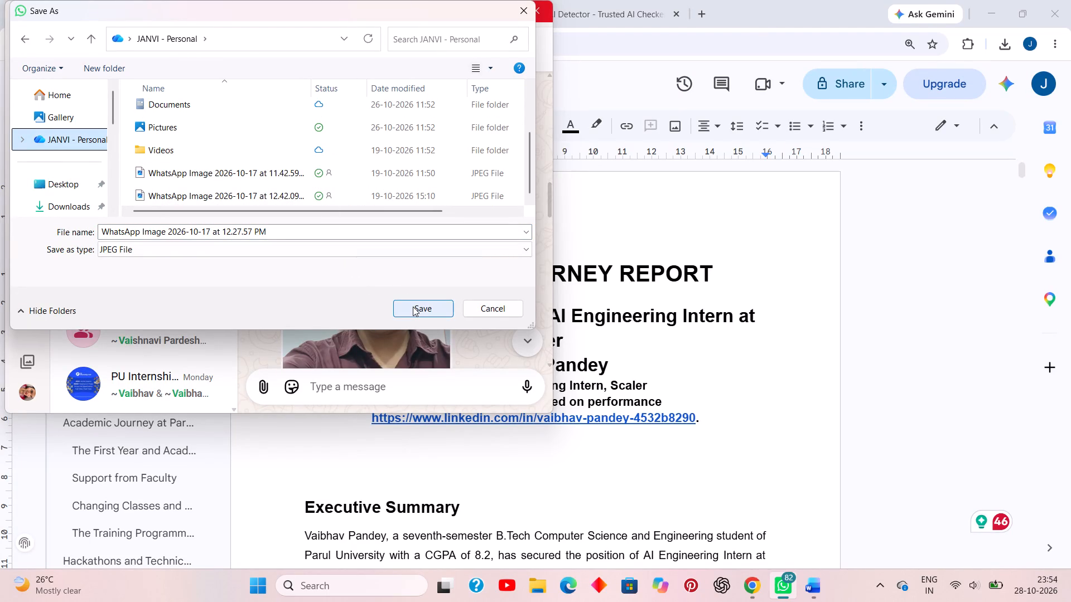
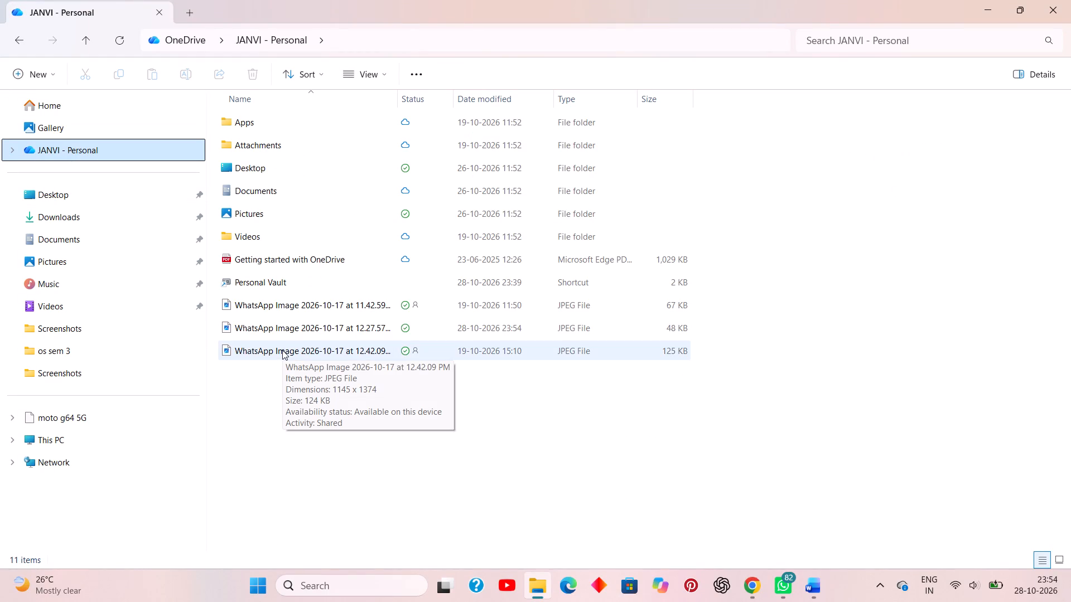
Create a OneDrive sharing link for "WhatsApp Image 2026-10-17 at 12.27.57 PM.jpeg" that works for anyone with edit access, and copy it.
right_click(308, 328)
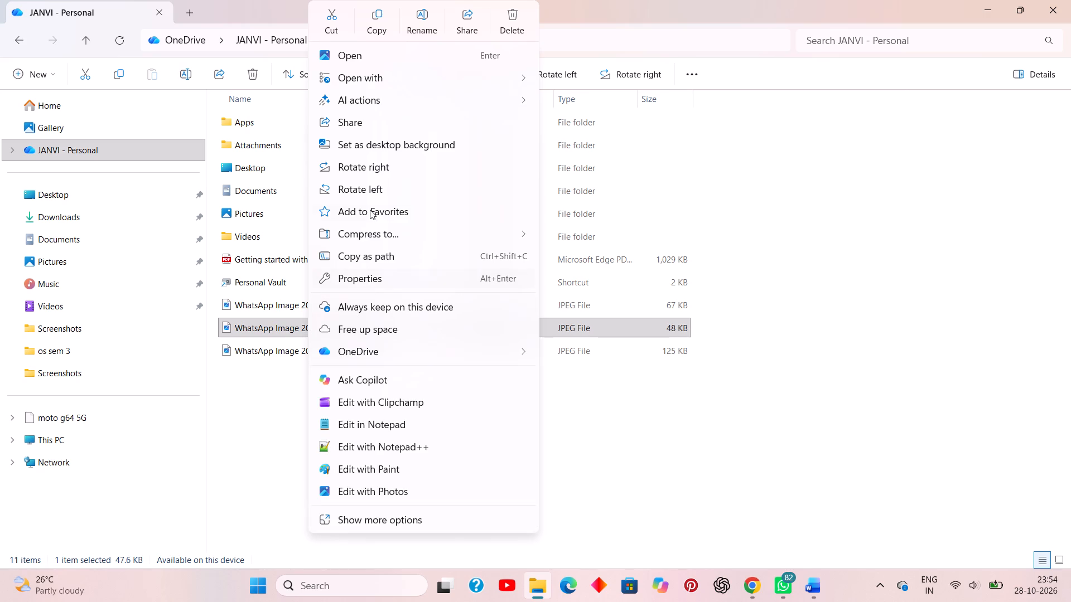
click(355, 121)
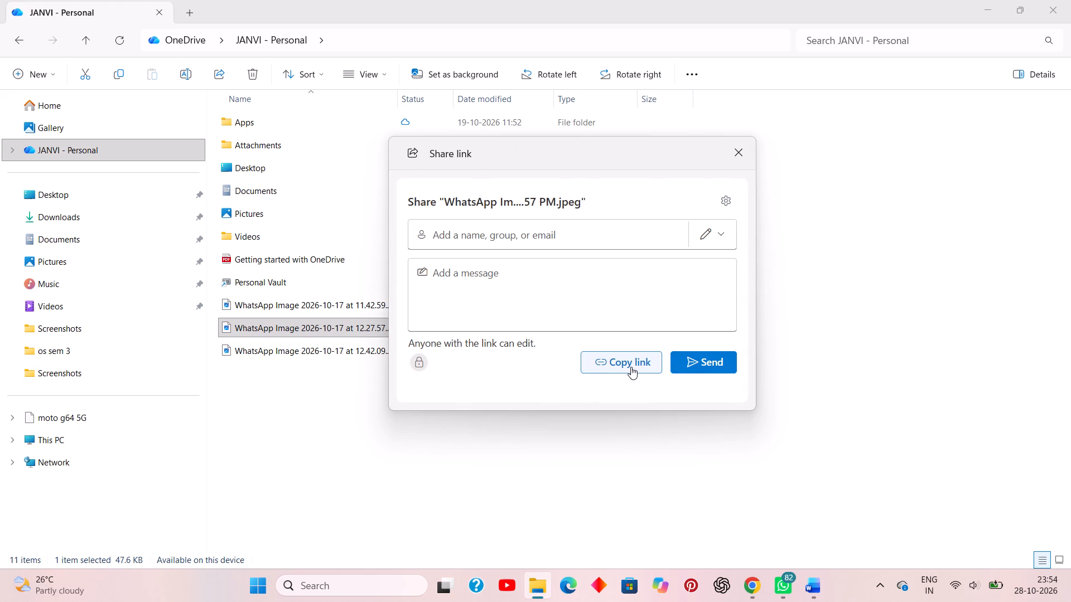
click(520, 344)
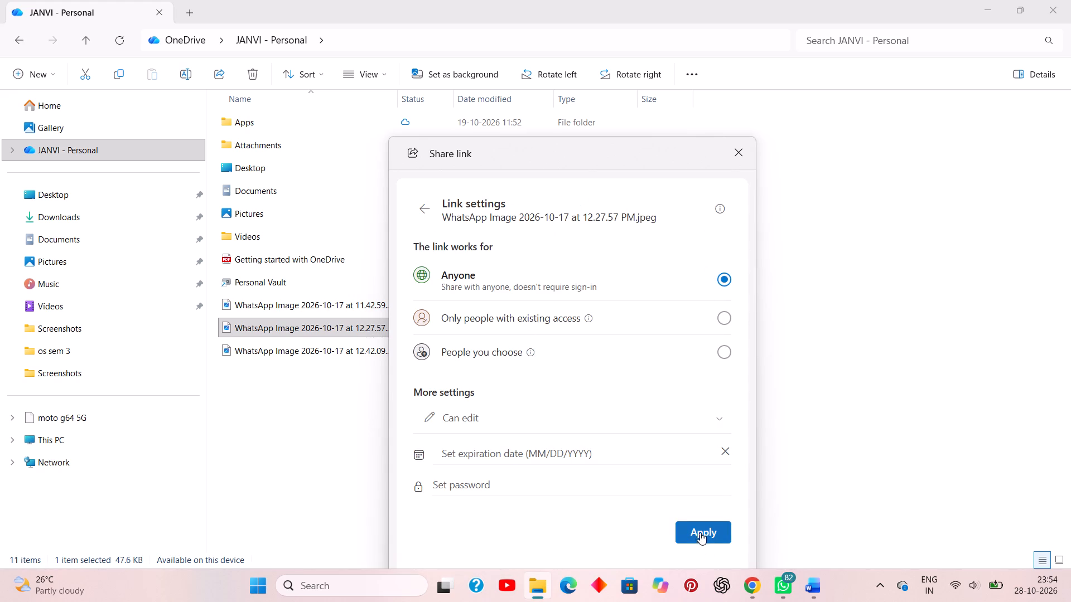
click(699, 532)
click(641, 359)
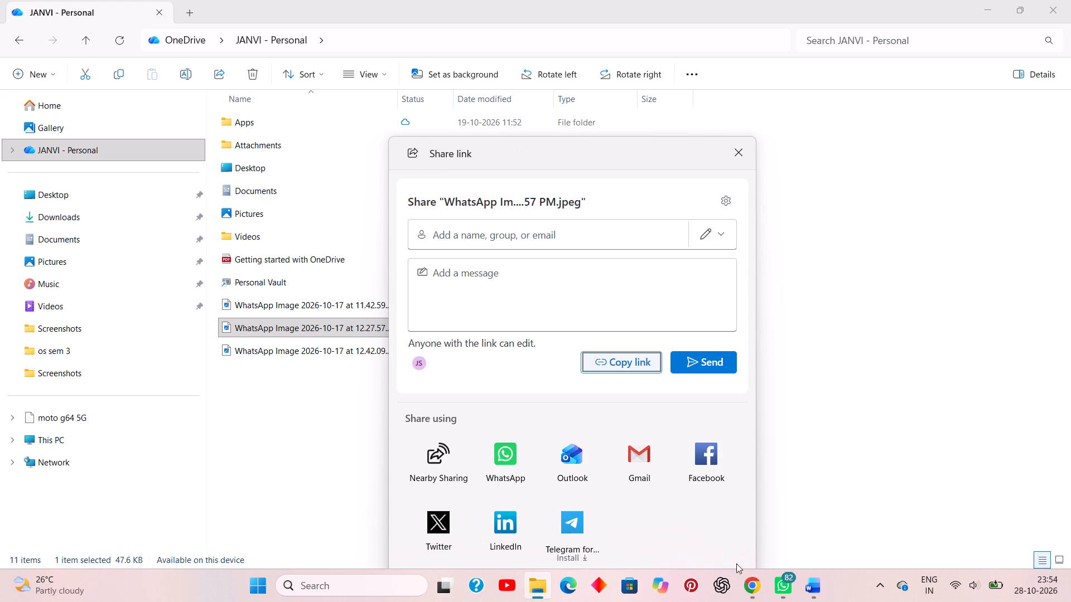
Switch to the report in Google Docs and paste the copied image link on the blank line below the LinkedIn link.
click(742, 576)
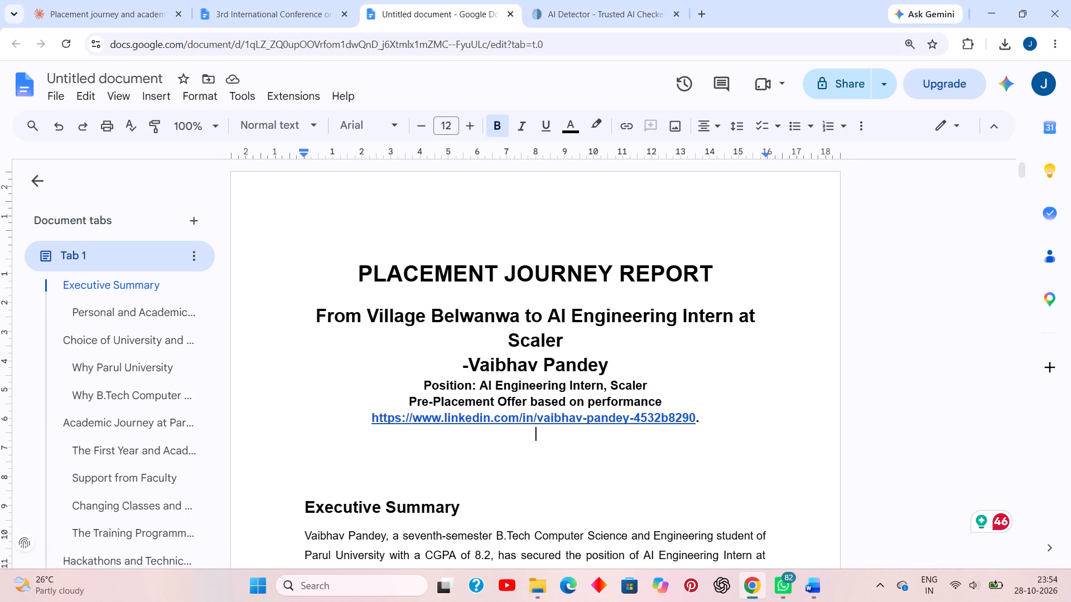
key(ctrl+v)
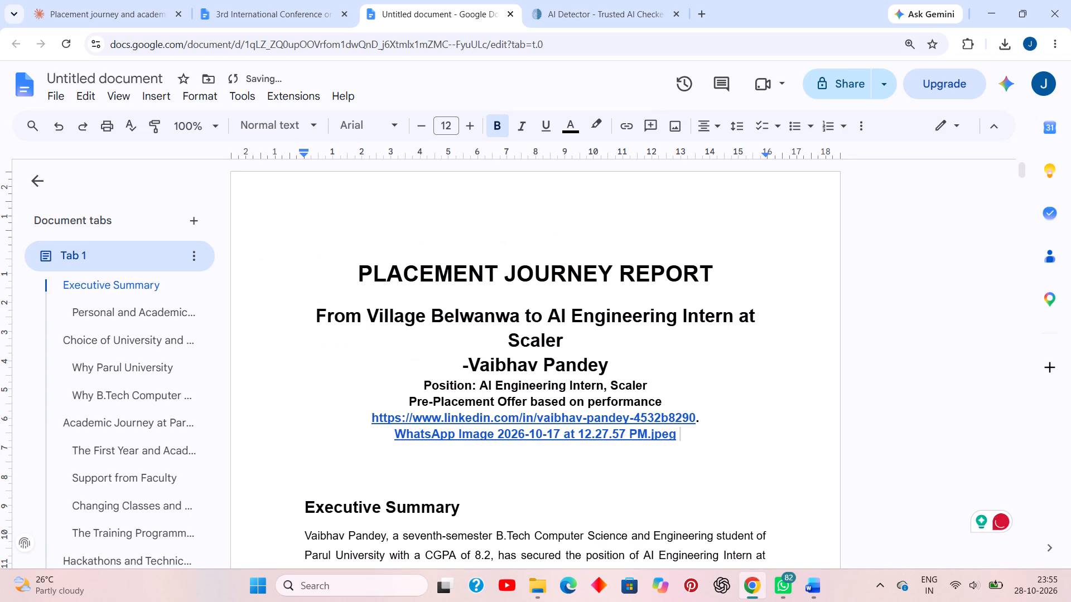
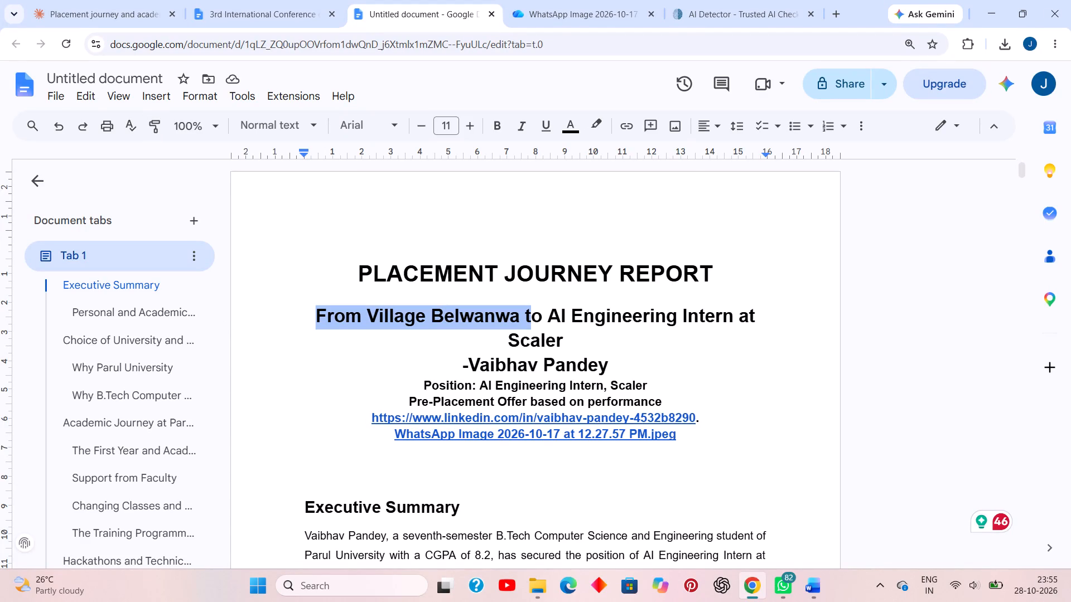
Copy the subtitle and author lines below the report heading, and name the untitled document "PLACEMENT JOURNEY REPORT".
drag(545, 318, 612, 371)
key(ctrl+c)
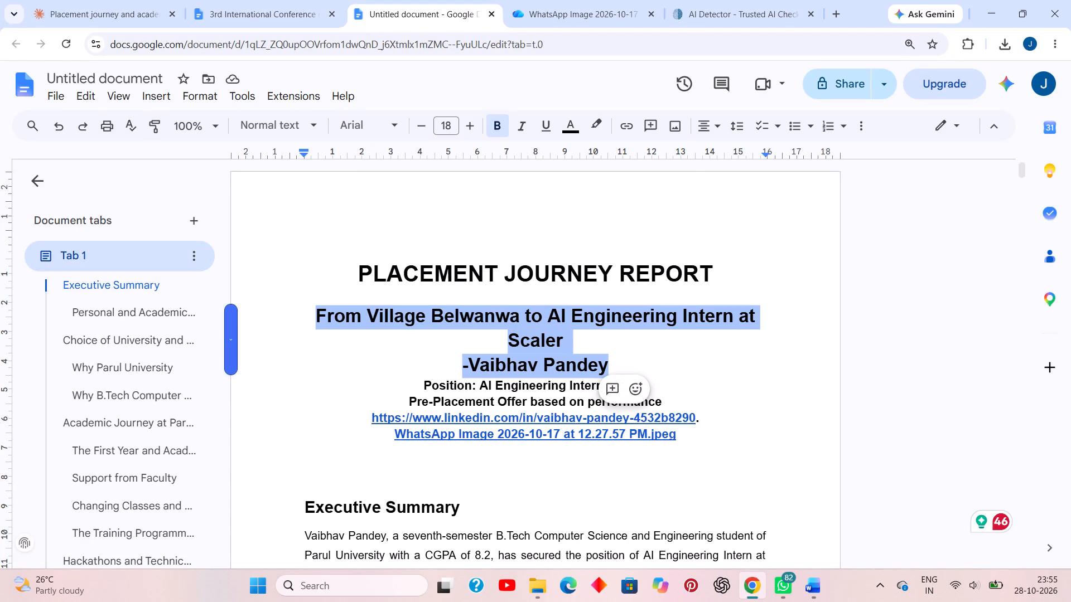
click(117, 69)
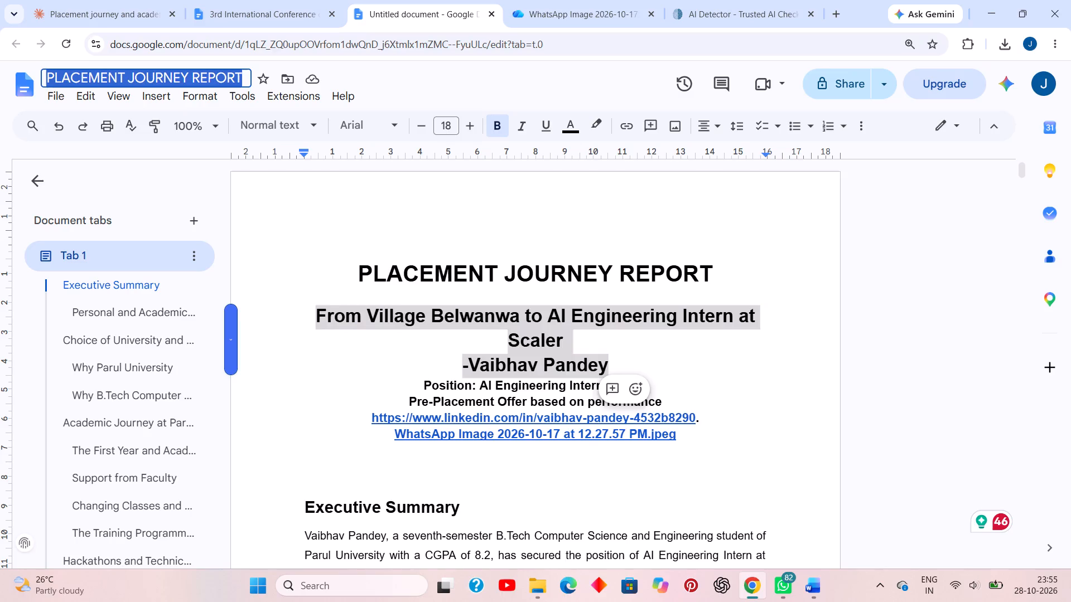
key(Return)
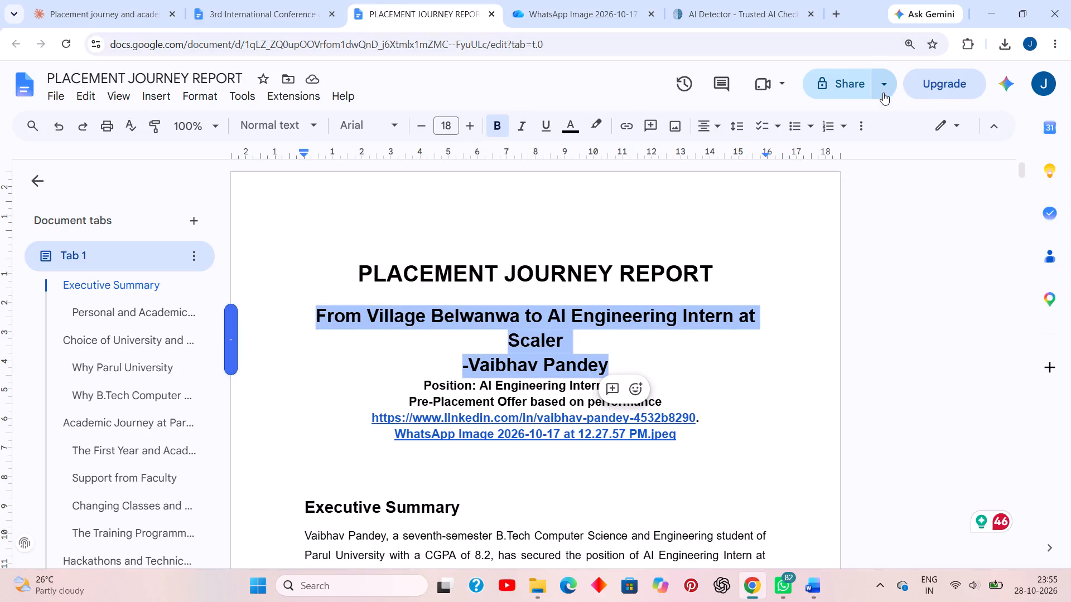
Share the report with anyone who has the link as Editor, and copy its link.
click(877, 88)
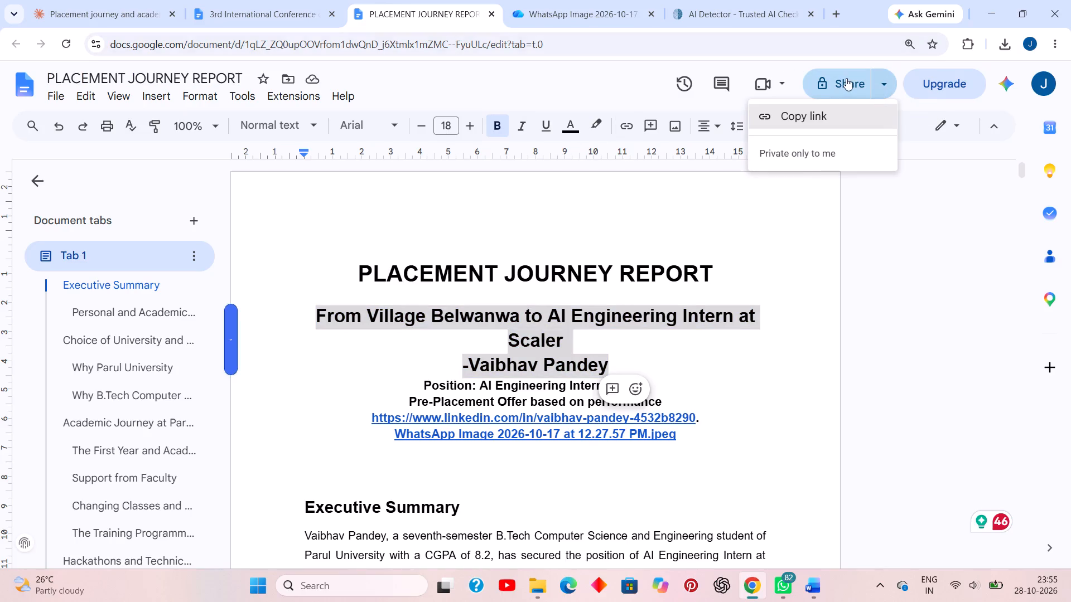
click(846, 78)
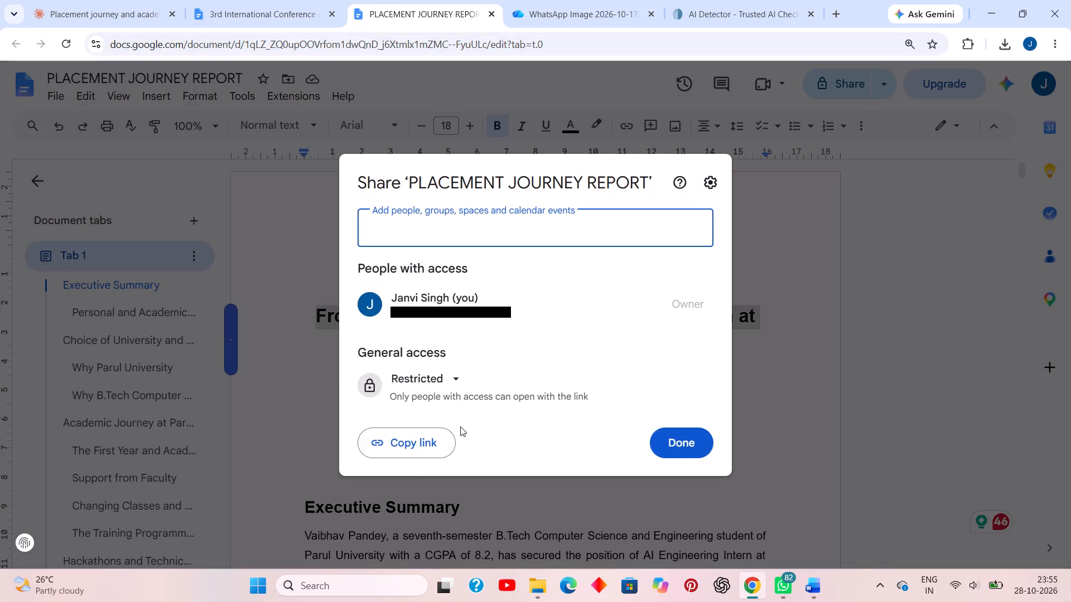
click(458, 385)
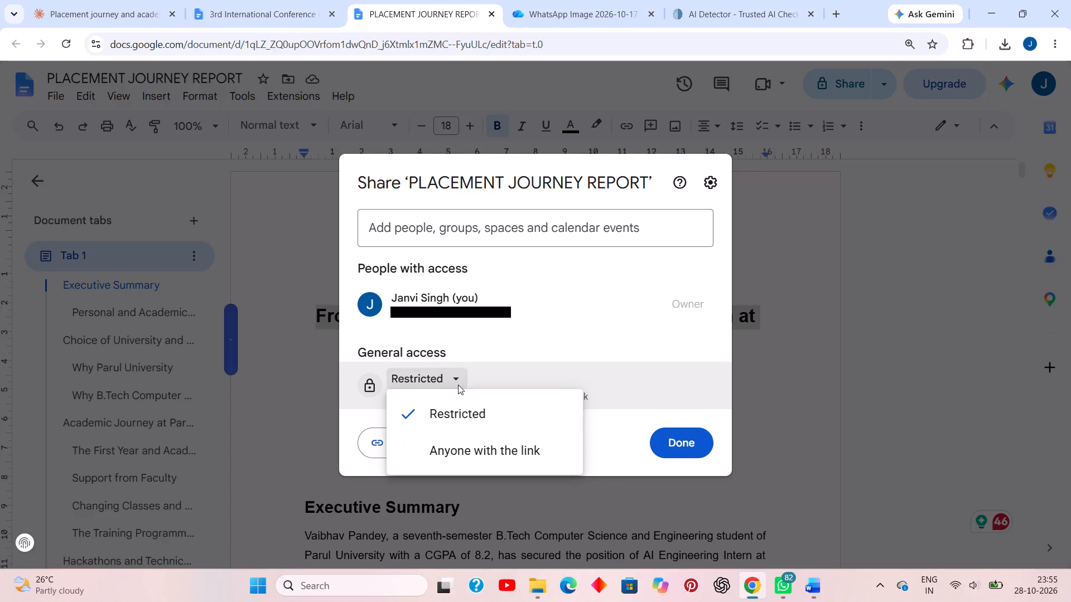
click(461, 447)
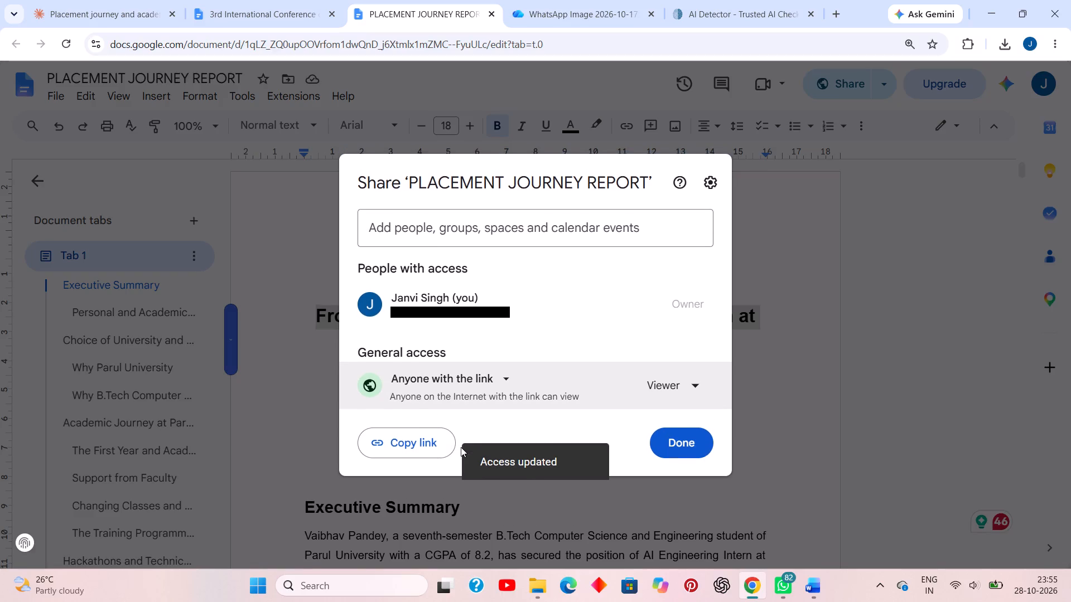
click(692, 386)
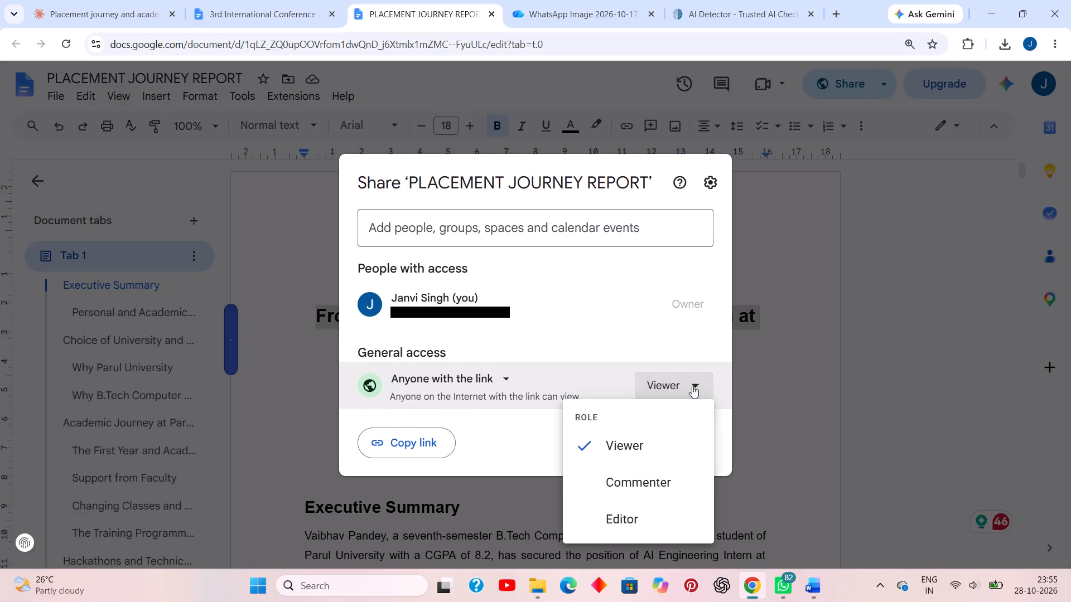
click(622, 516)
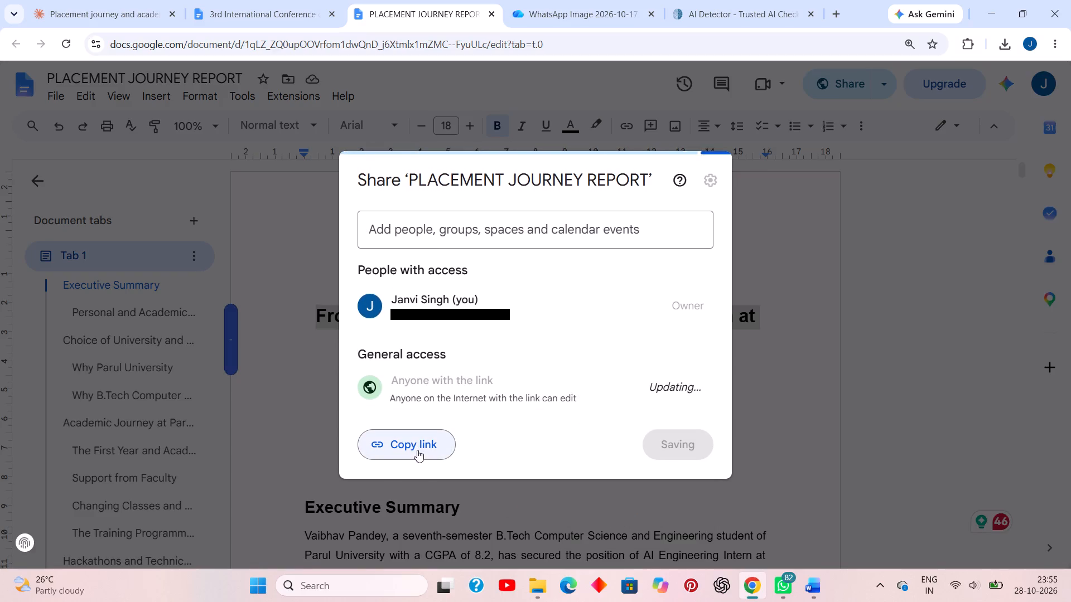
click(418, 444)
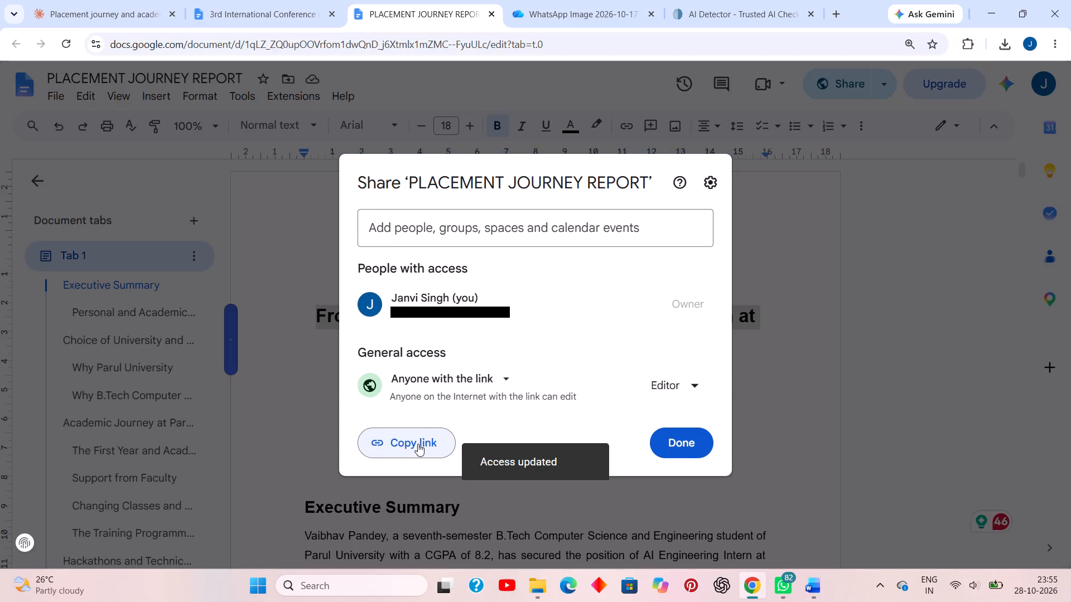
click(683, 449)
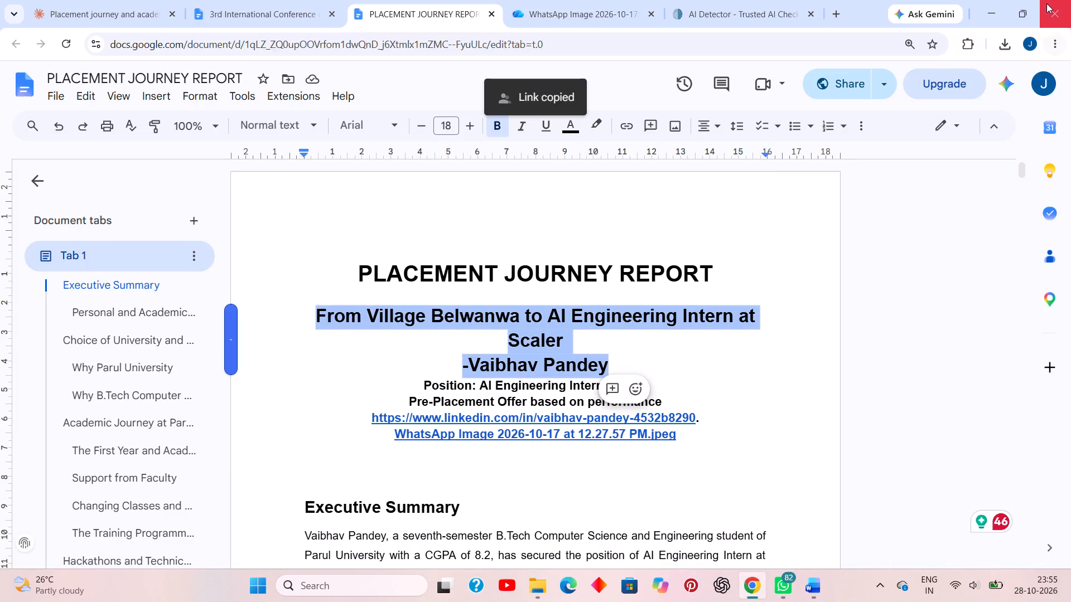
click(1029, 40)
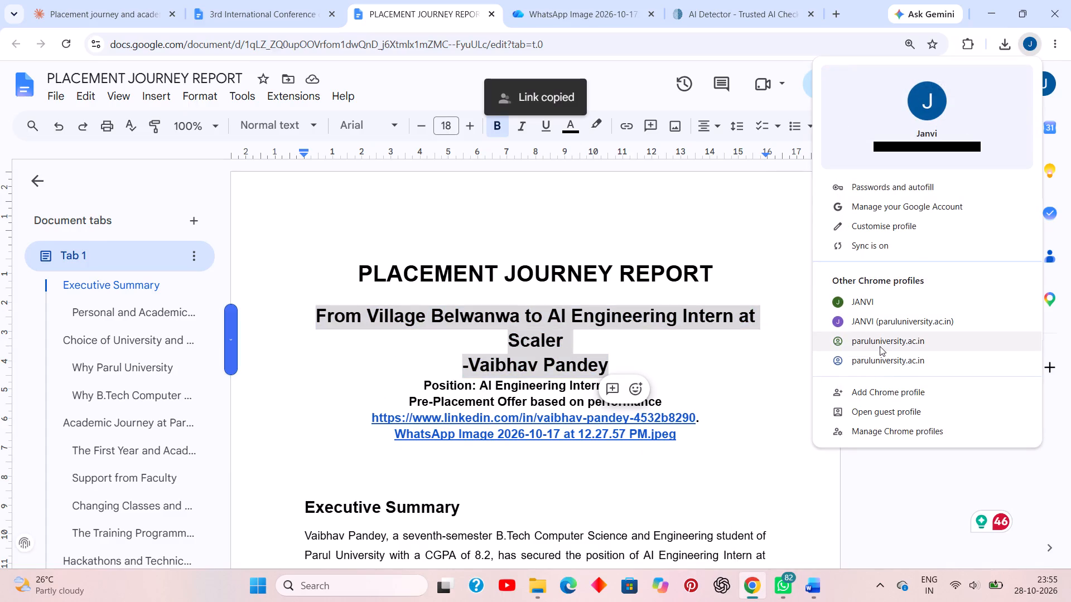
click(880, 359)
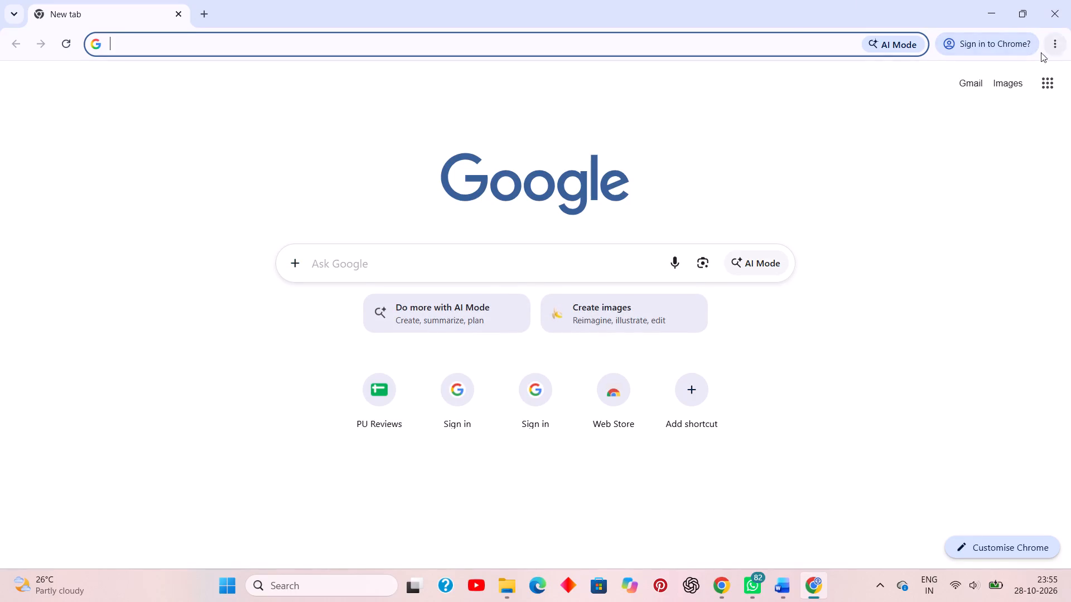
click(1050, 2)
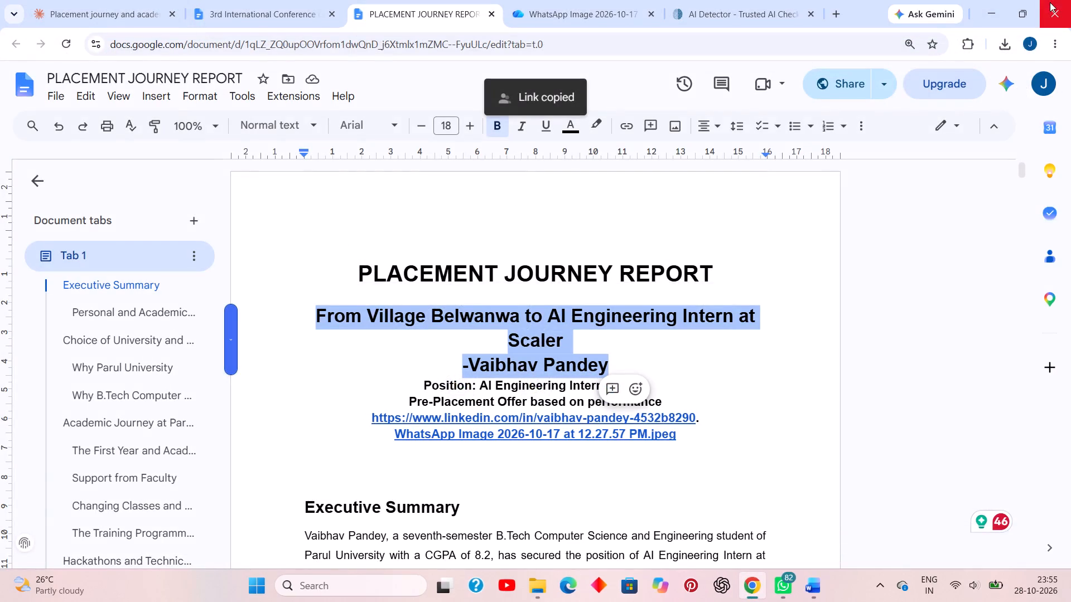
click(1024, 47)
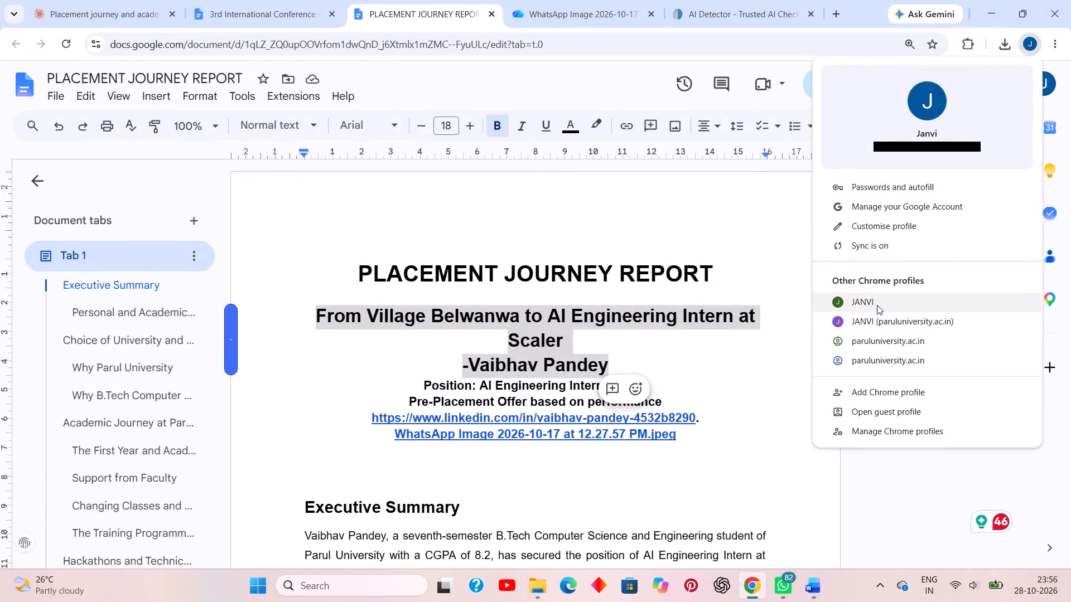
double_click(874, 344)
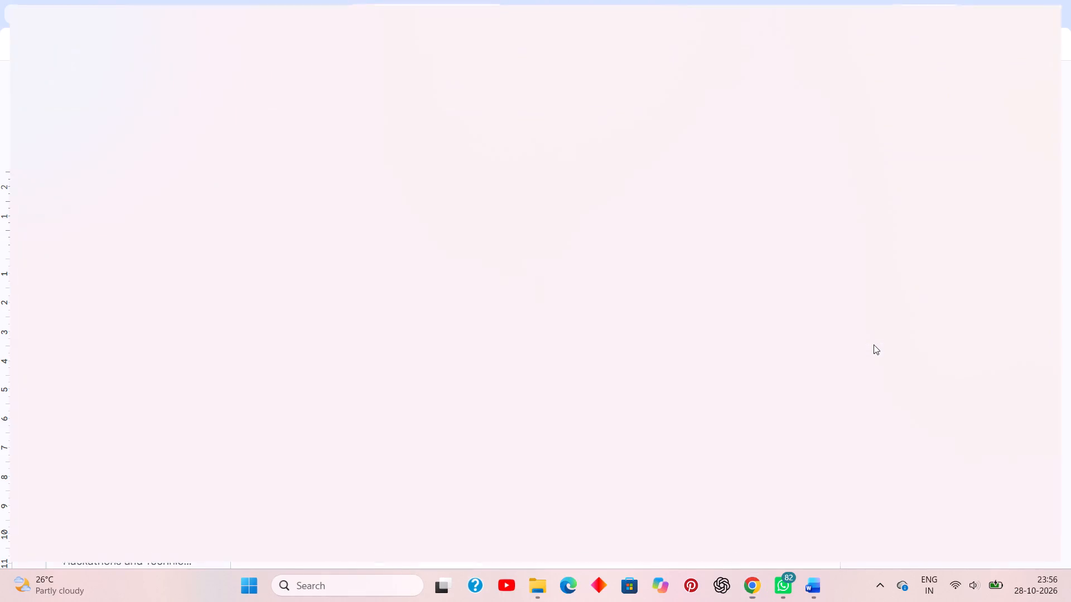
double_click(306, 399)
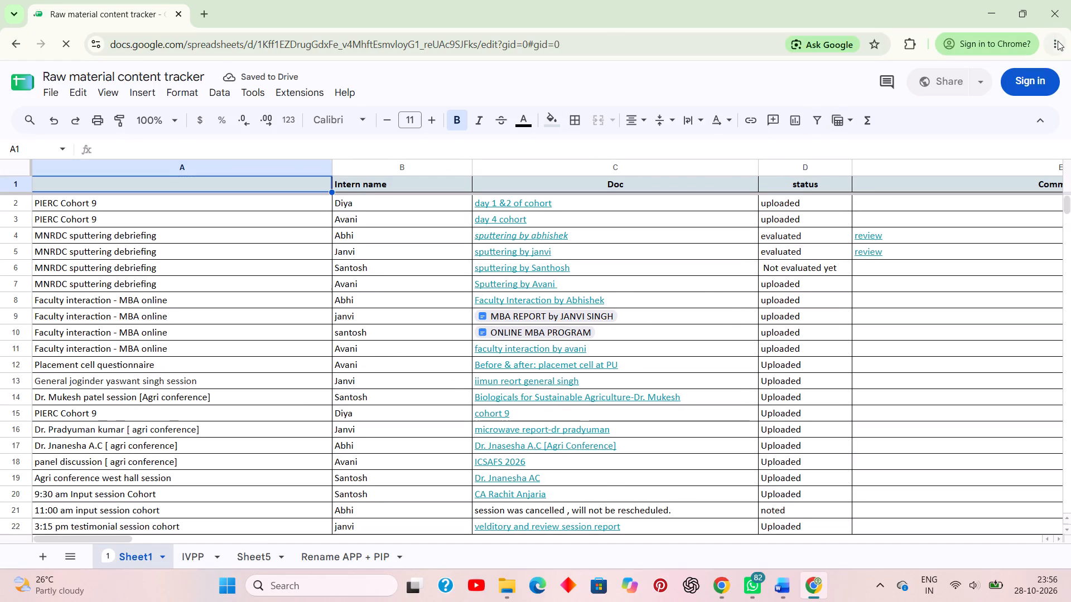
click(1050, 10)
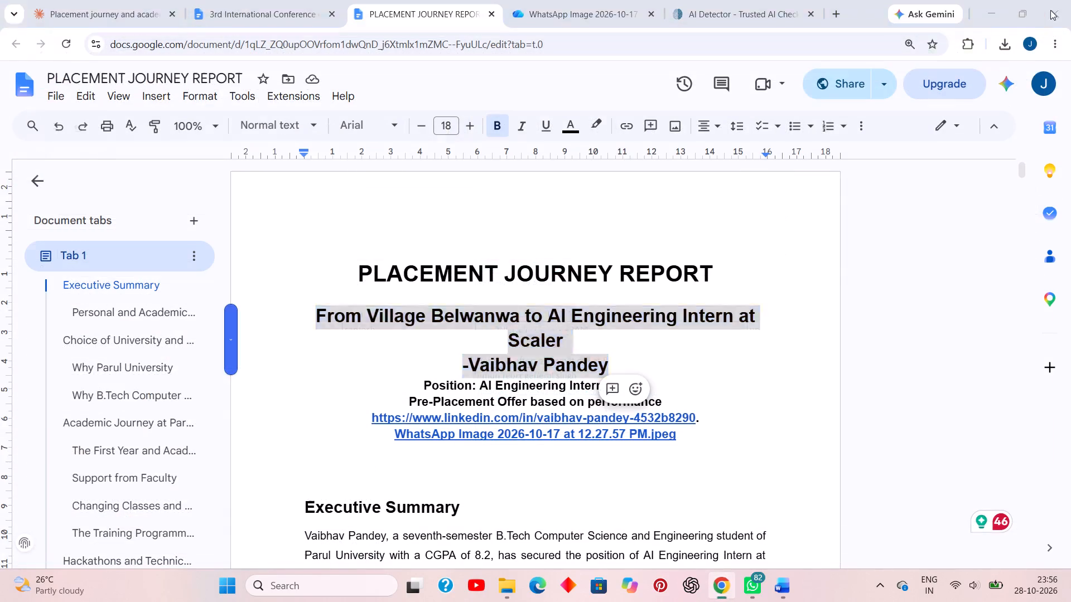
Switch to the JANVI (paruluniversity.ac.in) Chrome profile and open the "Raw material content tracker" spreadsheet.
click(1035, 43)
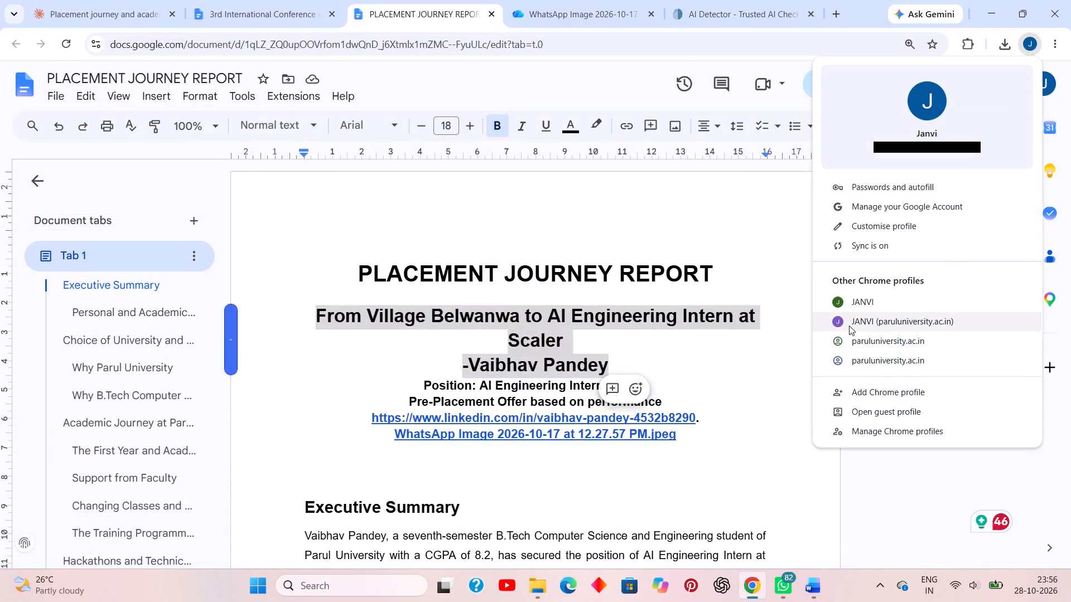
double_click(851, 326)
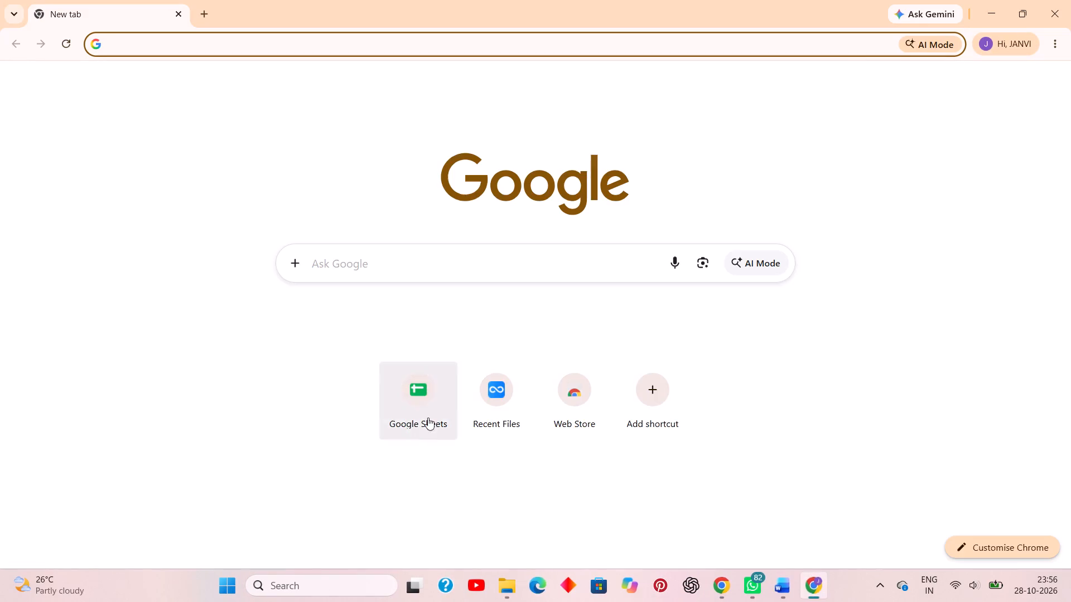
double_click(424, 415)
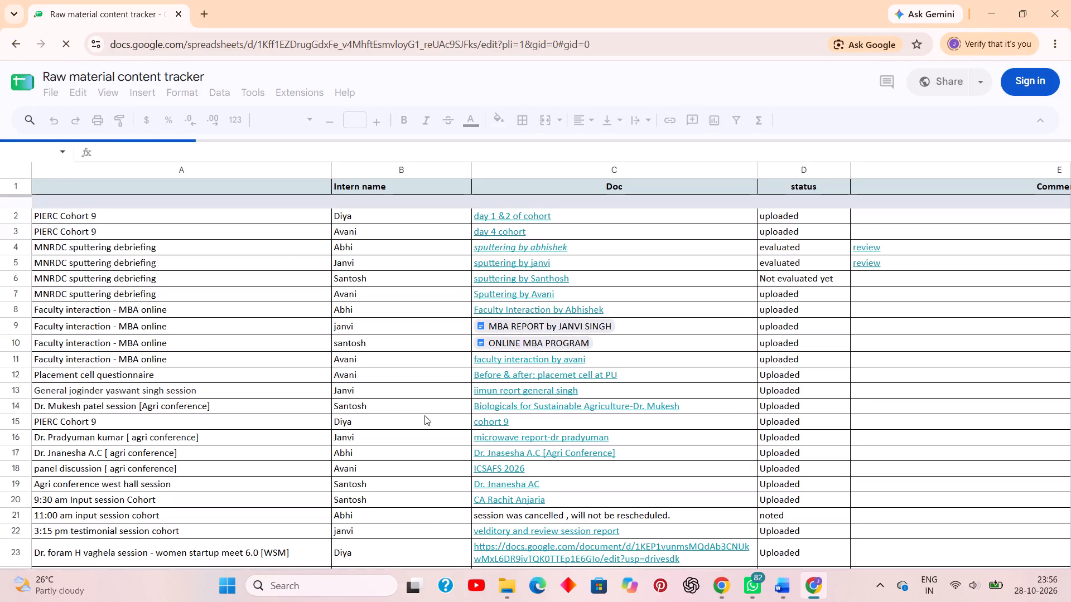
In column A of Sheet1's first empty row after the existing entries, row 571, enter the suggested "PLACEMENT TRACKER" interview title.
scroll(433, 521, down, 14)
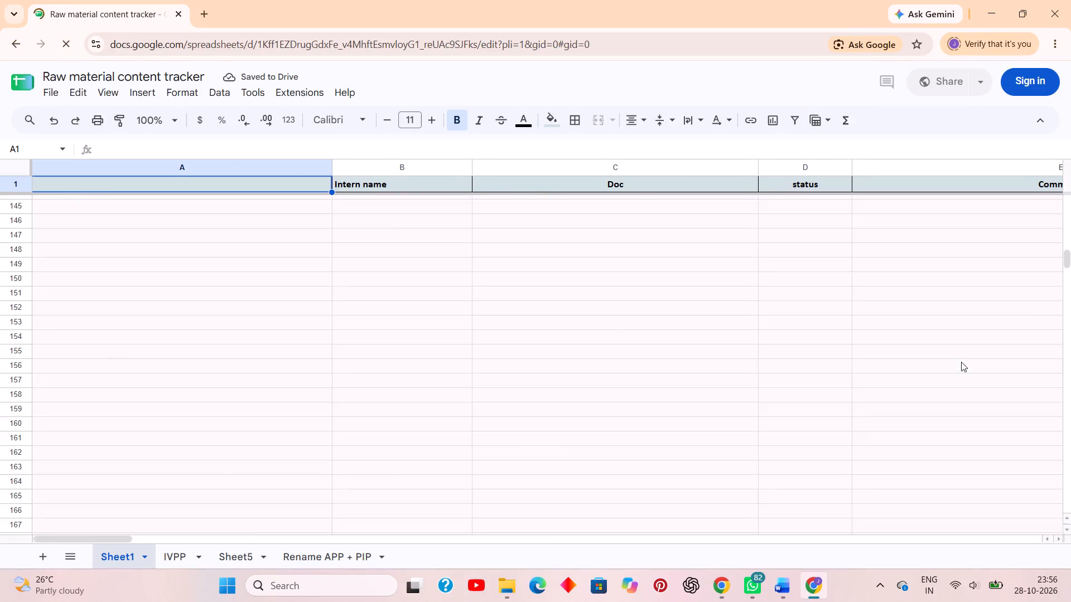
scroll(800, 425, down, 8)
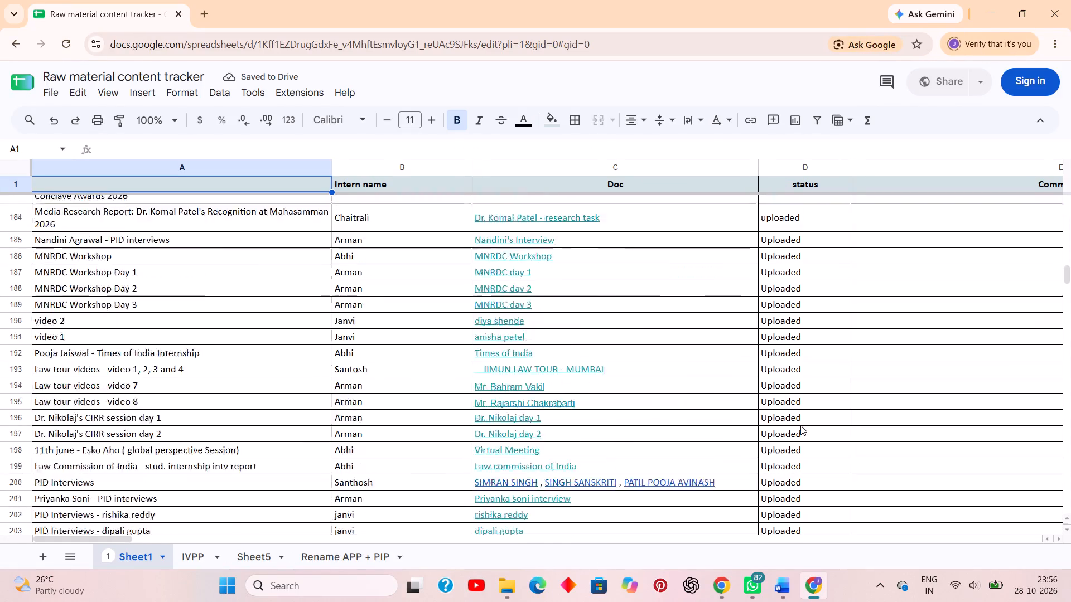
scroll(800, 425, down, 14)
scroll(800, 425, down, 9)
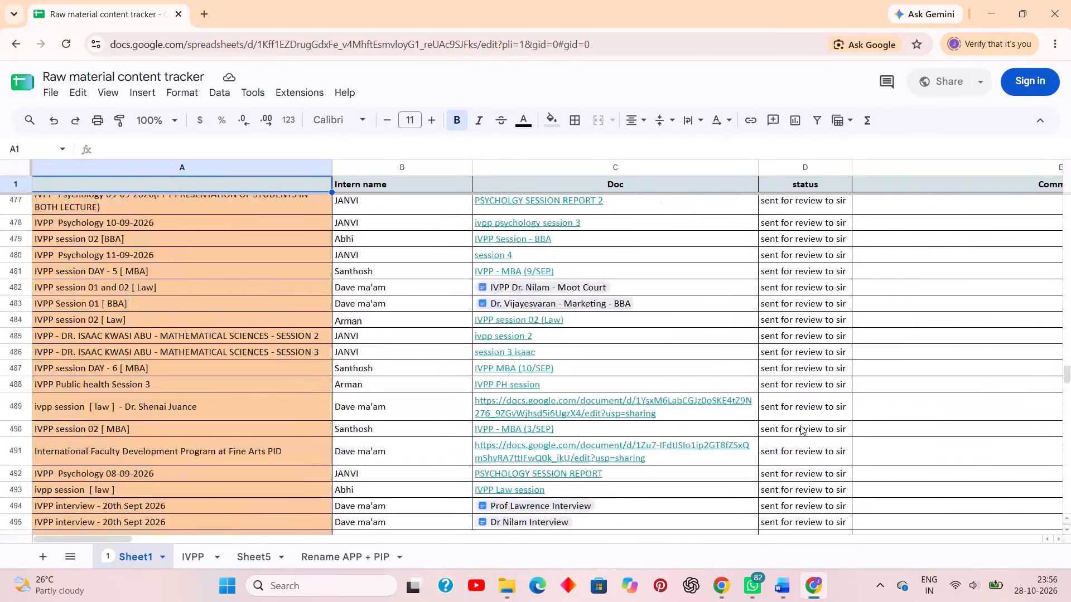
scroll(800, 425, up, 5)
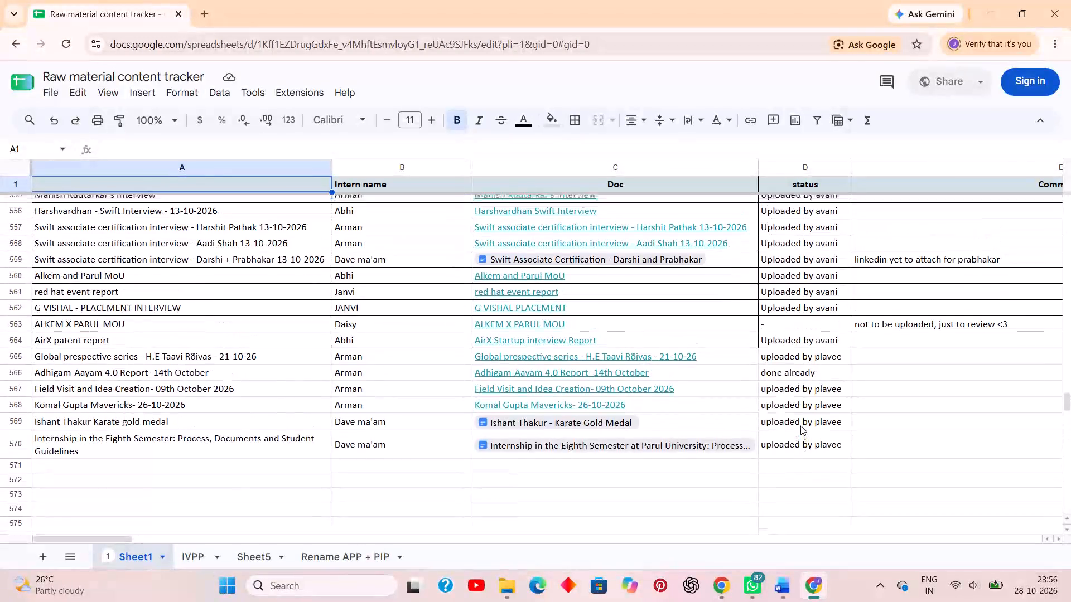
scroll(800, 425, up, 1)
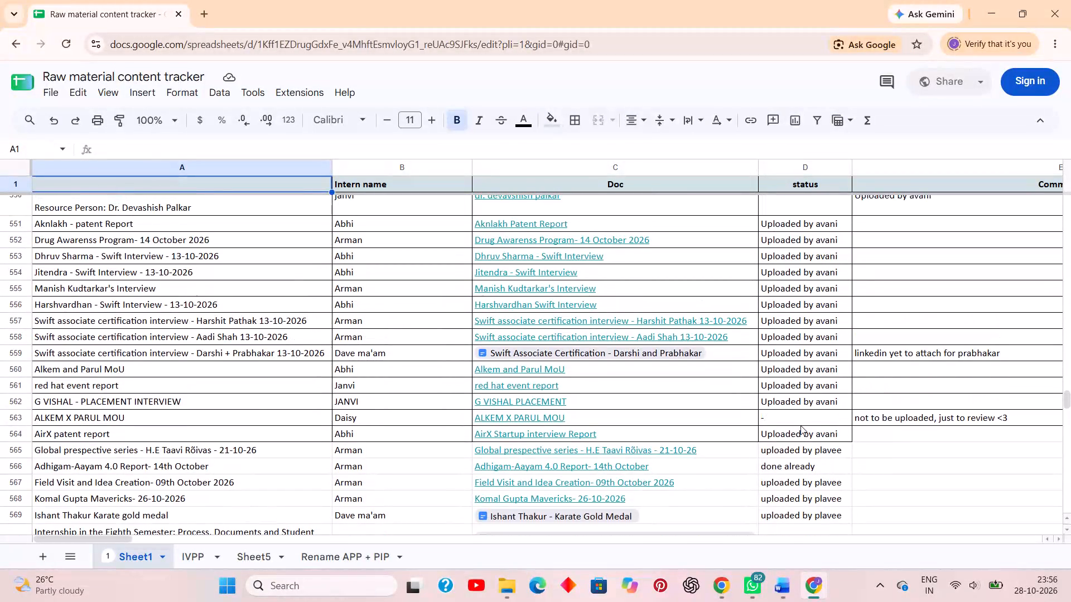
scroll(800, 425, right, 4)
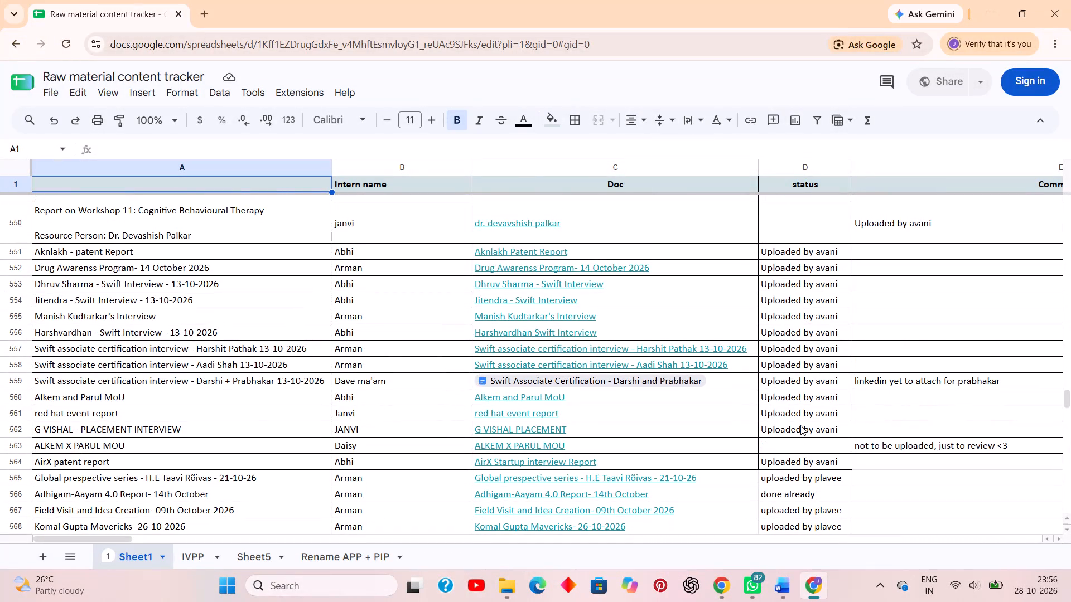
scroll(800, 425, right, 1)
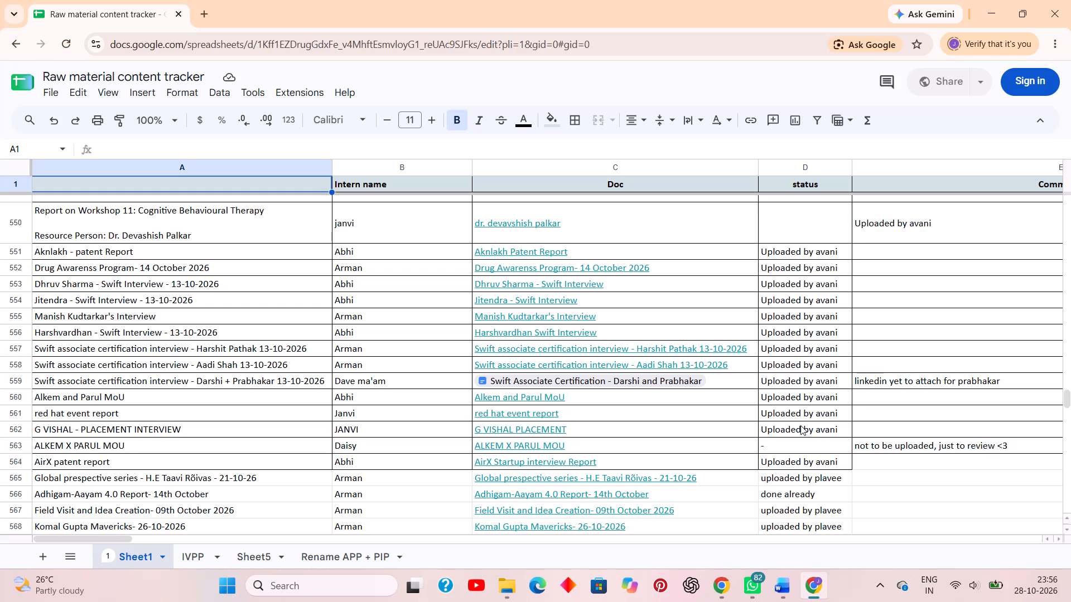
scroll(800, 425, right, 3)
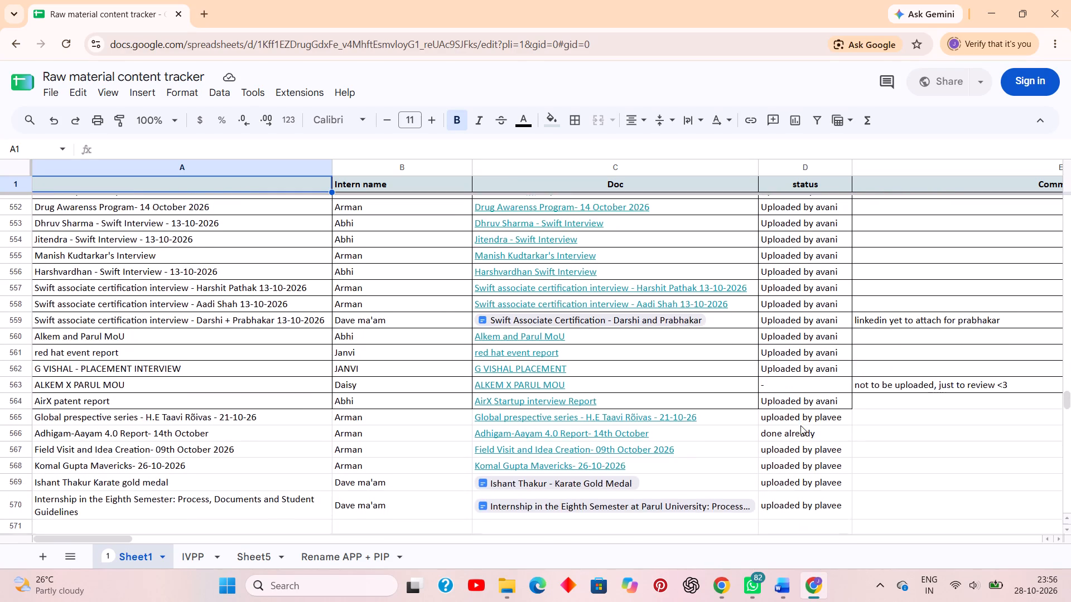
scroll(800, 425, down, 1)
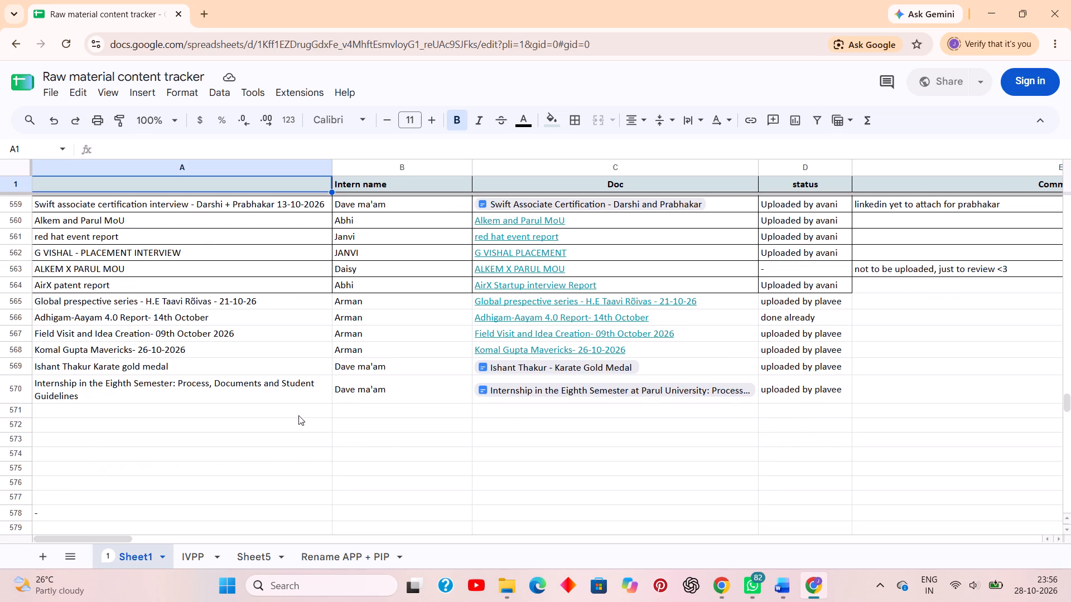
double_click(242, 409)
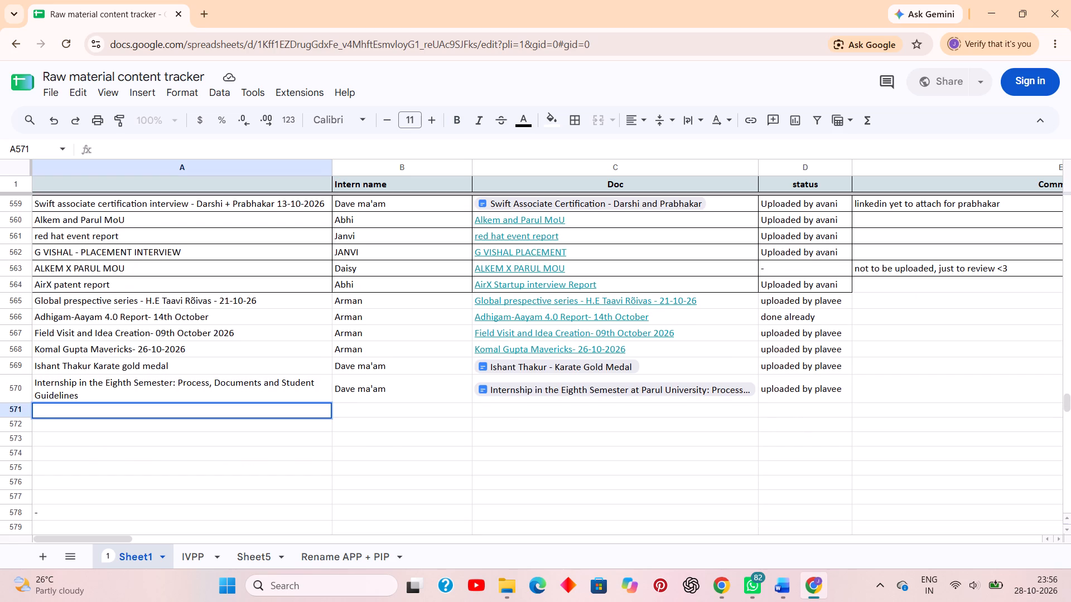
text(PLACEMENT)
key(space)
text(TR)
key(Return)
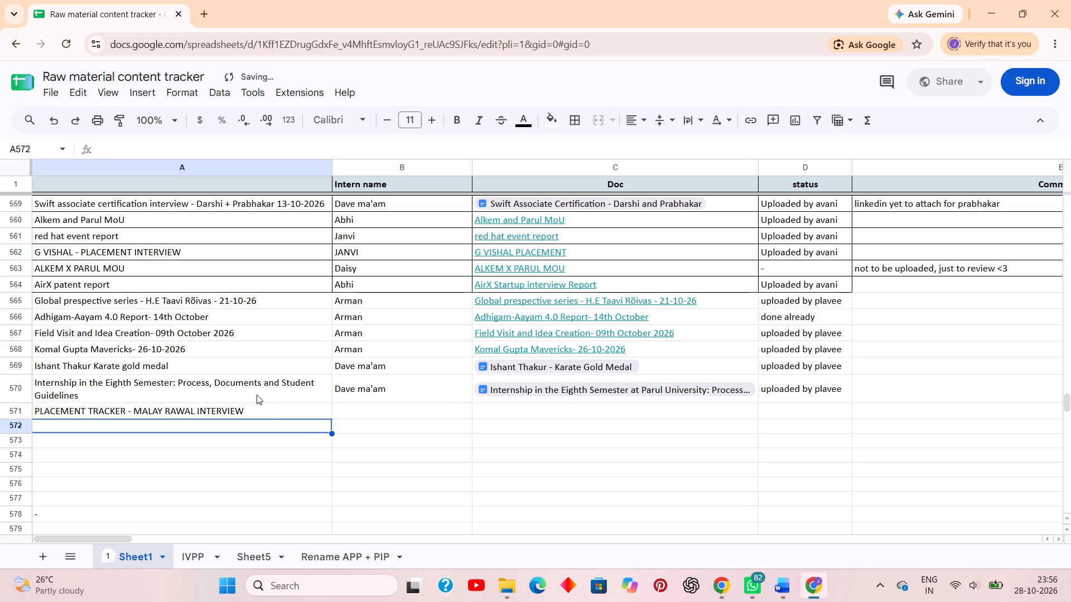
Replace the interviewee's name in the new title so it reads "PLACEMENT TRACKER - VAIBHAV INTERVIEW".
double_click(262, 408)
key(Left)
key(Left)
key(Left)
key(Left)
key(Left)
key(Left)
key(Left)
key(Left)
key(Left)
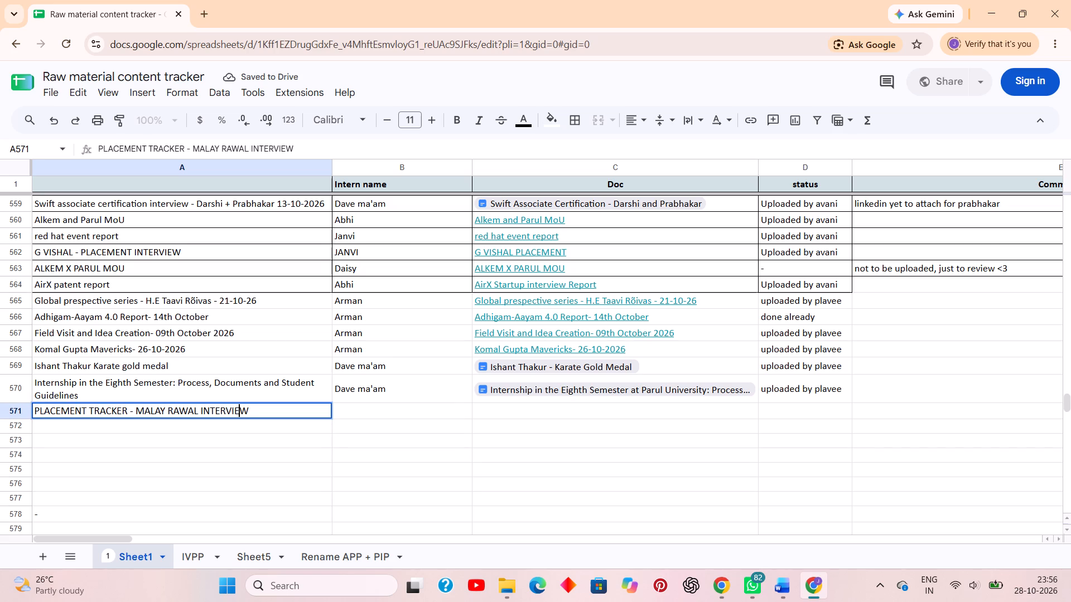
key(Left)
key(BackSpace)
key(BackSpace)
key(BackSpace)
key(BackSpace)
key(BackSpace)
key(BackSpace)
key(BackSpace)
key(BackSpace)
key(BackSpace)
key(BackSpace)
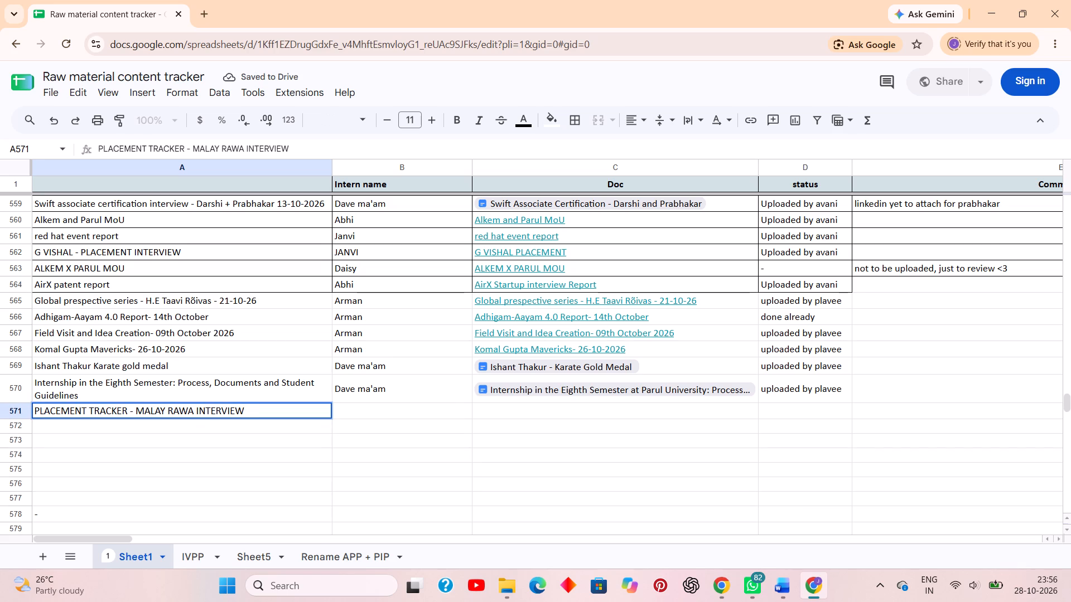
key(BackSpace)
text(VAIBHAV)
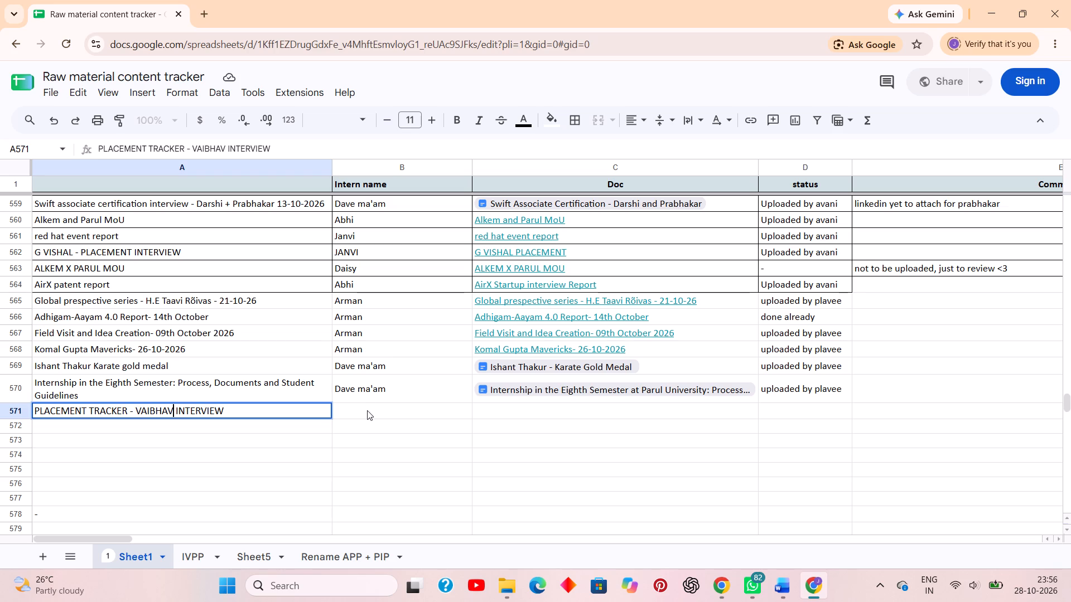
Enter JANVI as the intern name for the new tracker entry in row 571.
double_click(367, 410)
text(JANVI)
Start inserting a link in the Doc cell of the new tracker entry, C571.
double_click(505, 404)
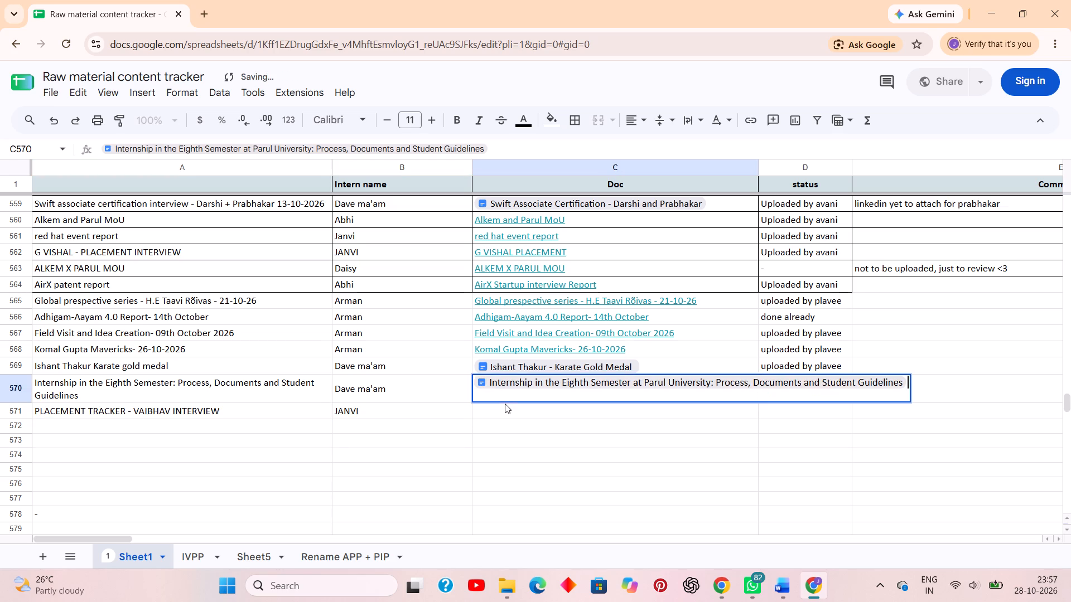
double_click(504, 408)
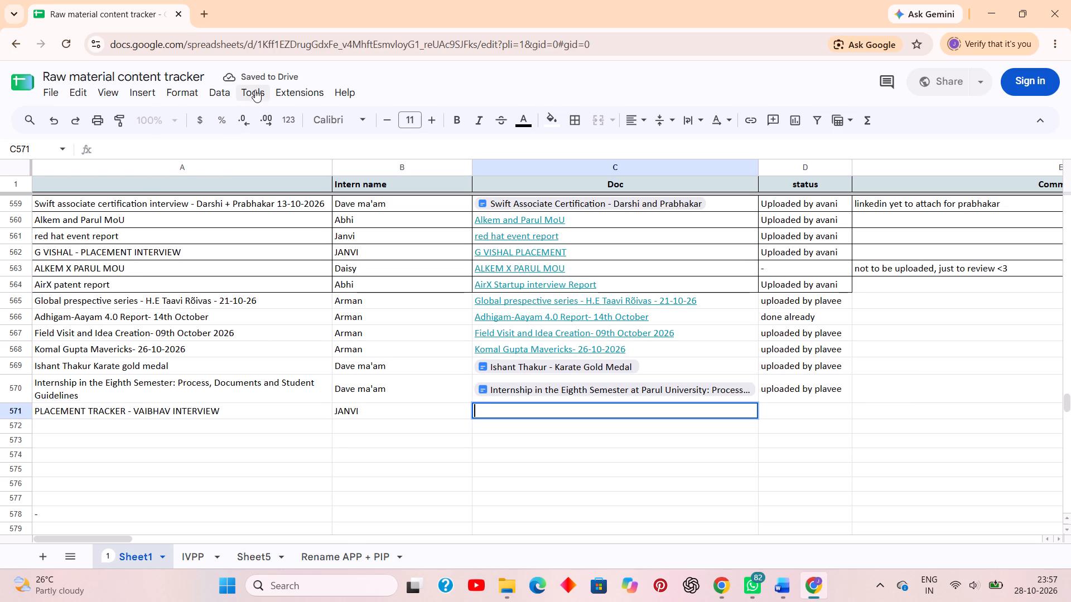
click(144, 89)
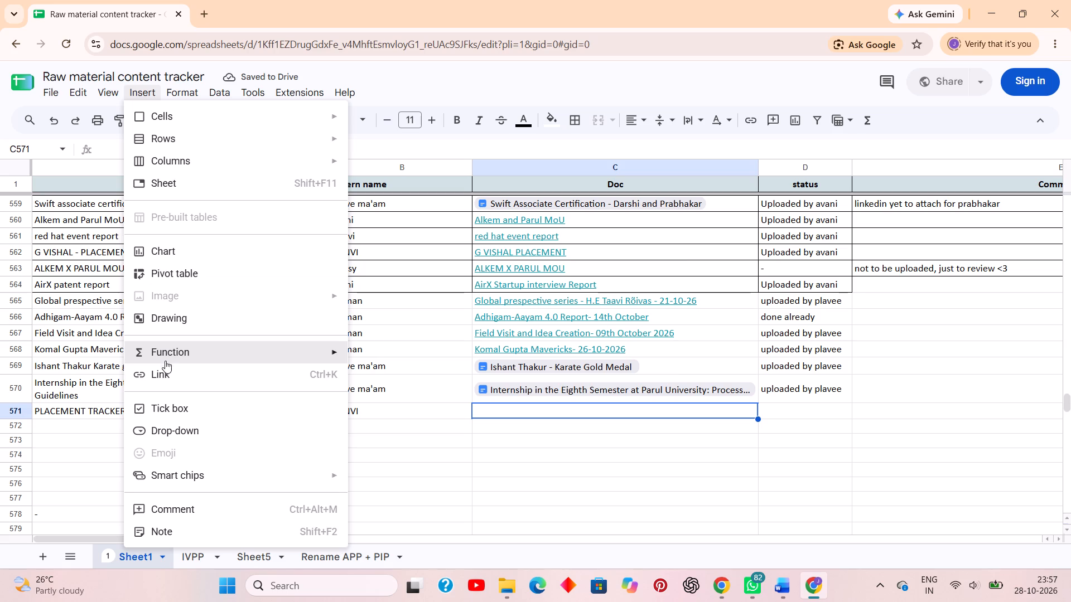
click(165, 368)
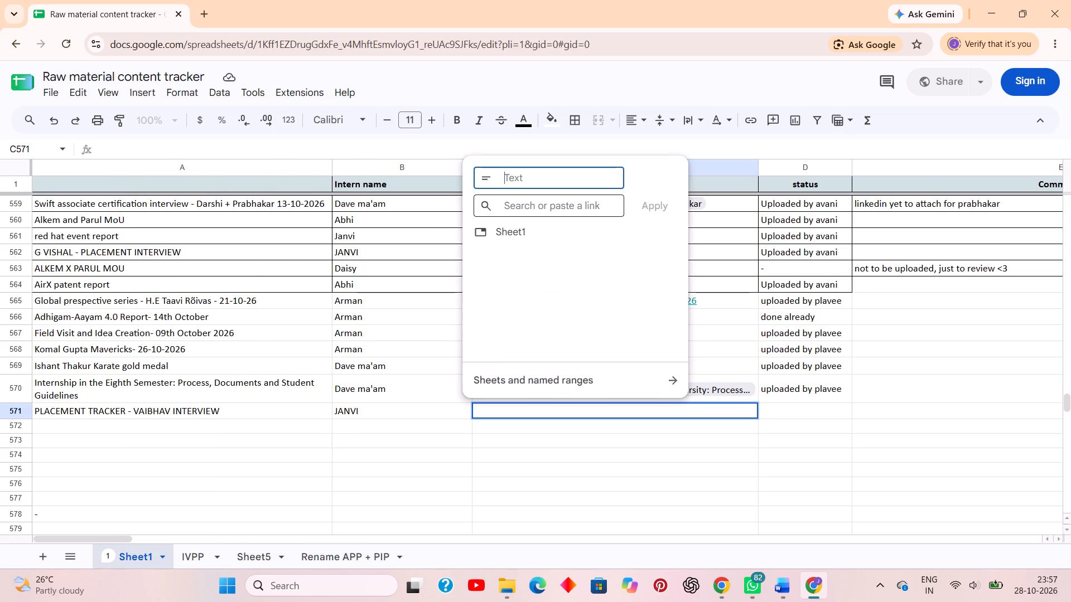
click(514, 202)
key(ctrl+v)
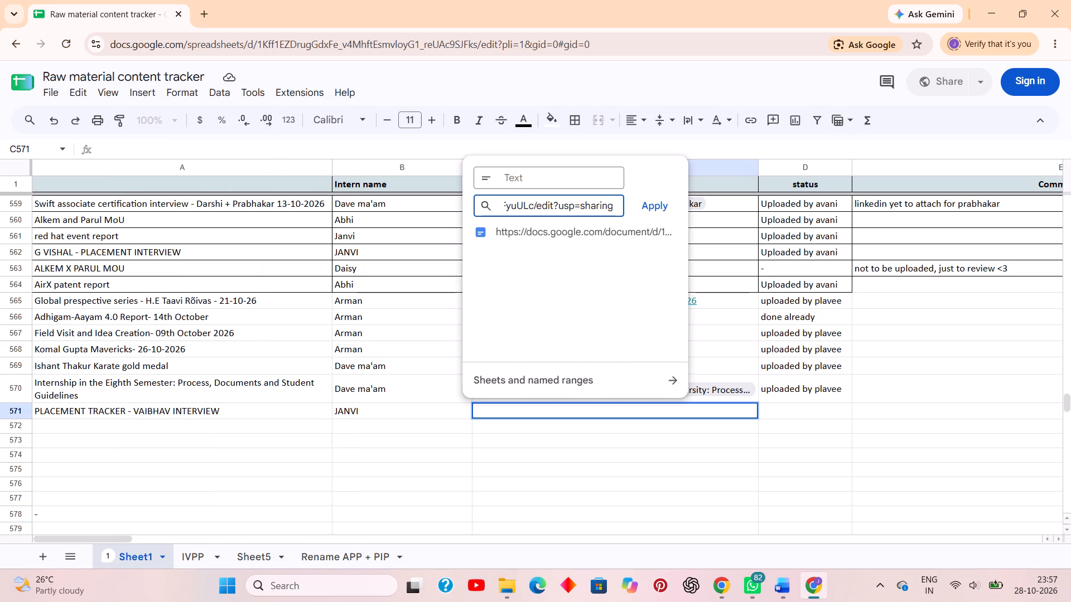
click(532, 181)
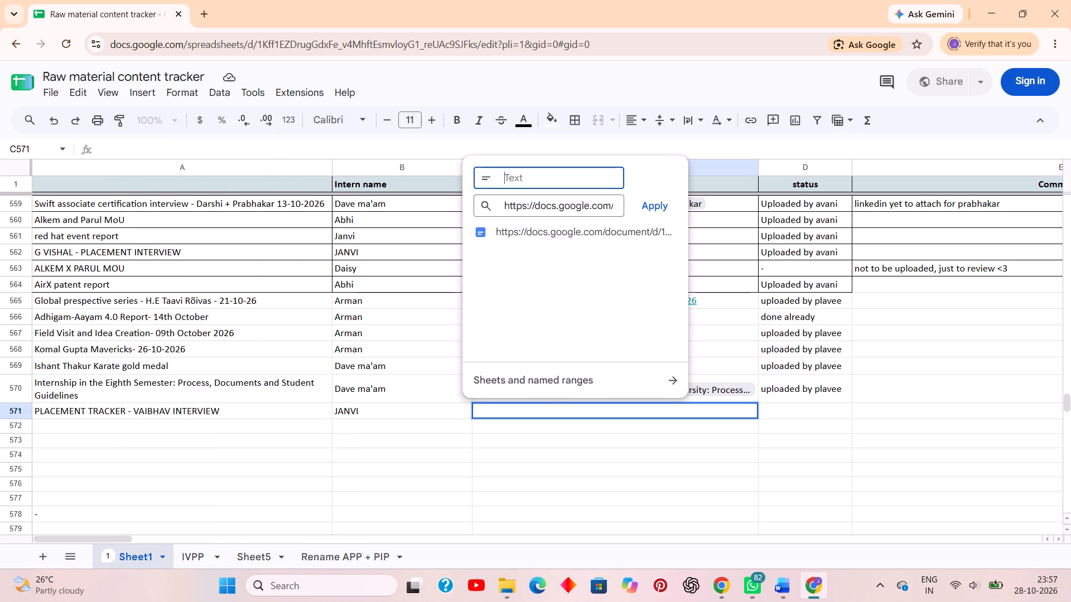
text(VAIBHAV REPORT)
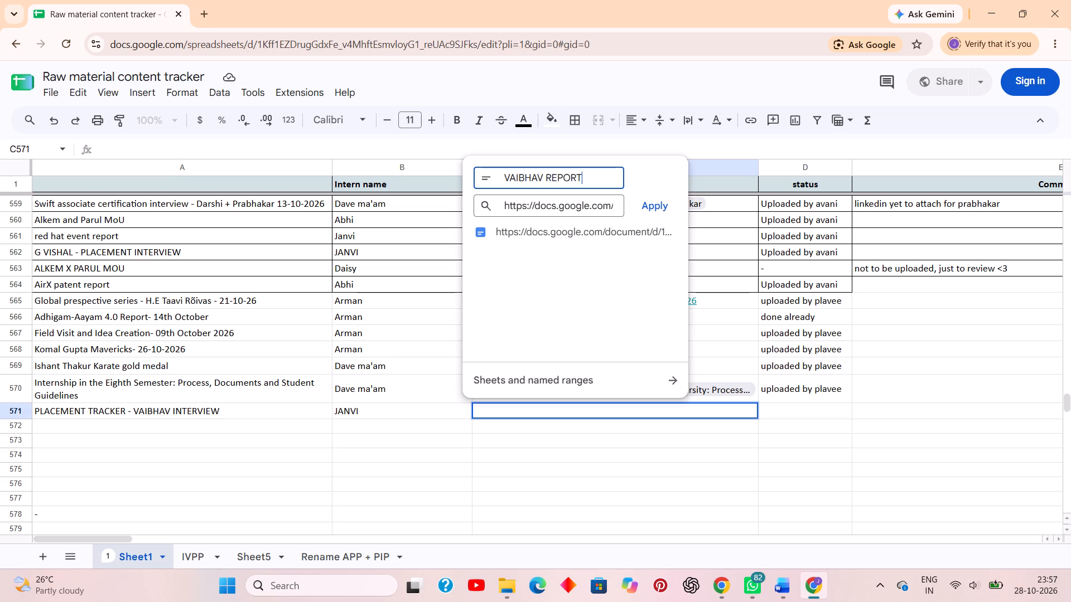
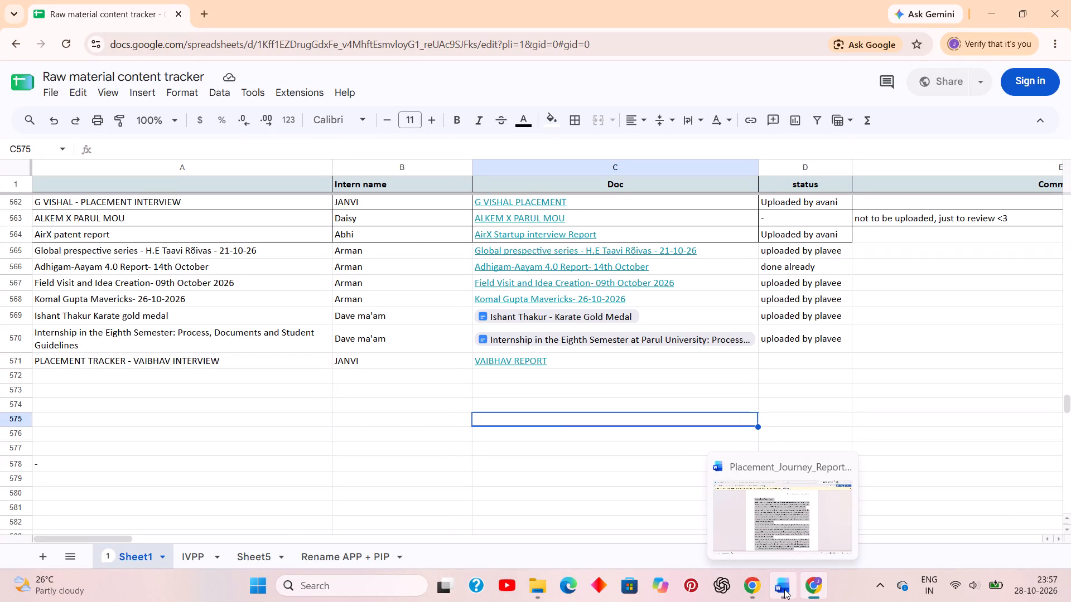
Switch from the tracker to the Chrome window with the PLACEMENT JOURNEY REPORT document in Google Docs.
click(757, 581)
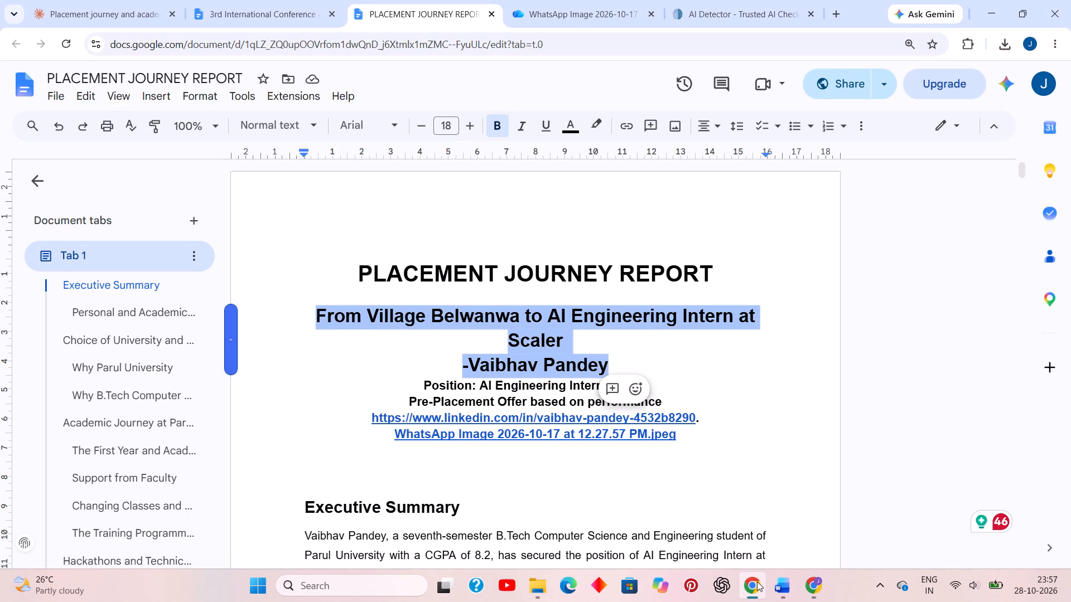
Open the recent untitled document from last week containing the finance student's journey, with the section "Background and Academic Foundation".
click(52, 97)
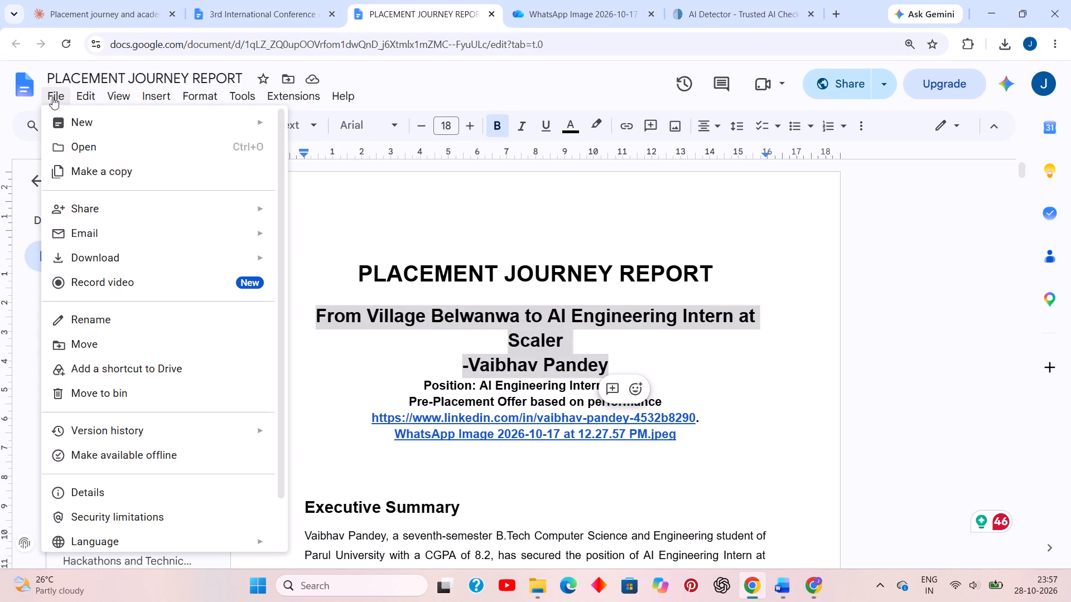
click(112, 151)
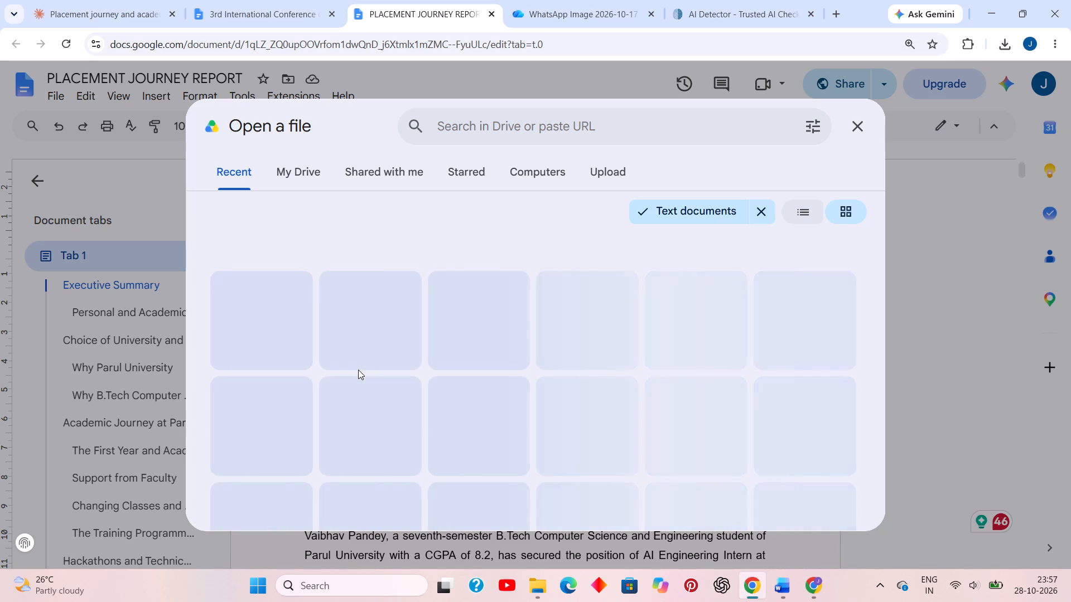
scroll(396, 389, down, 1)
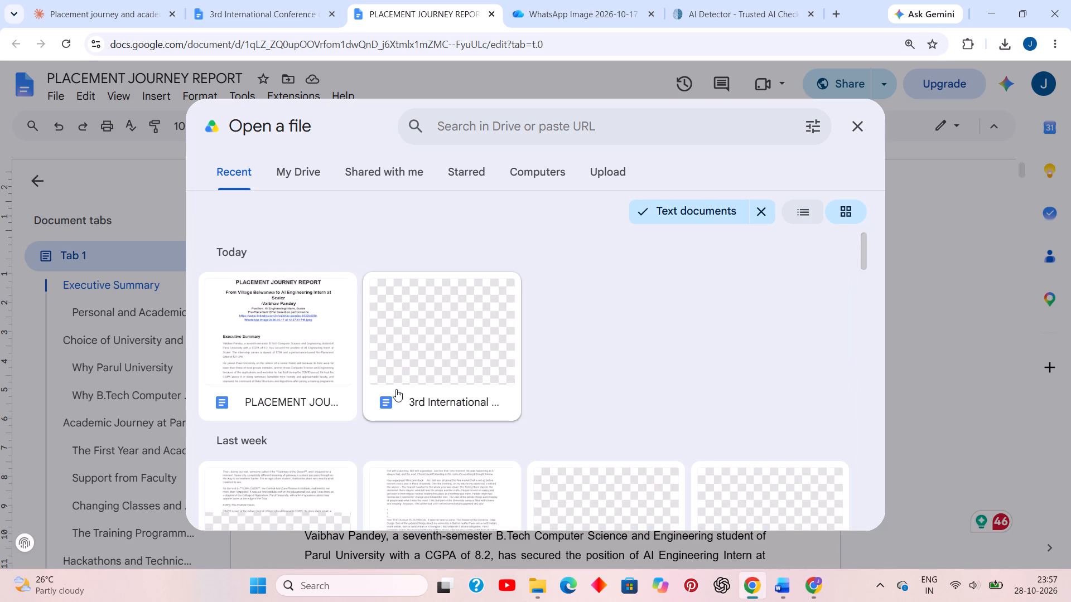
scroll(396, 389, down, 2)
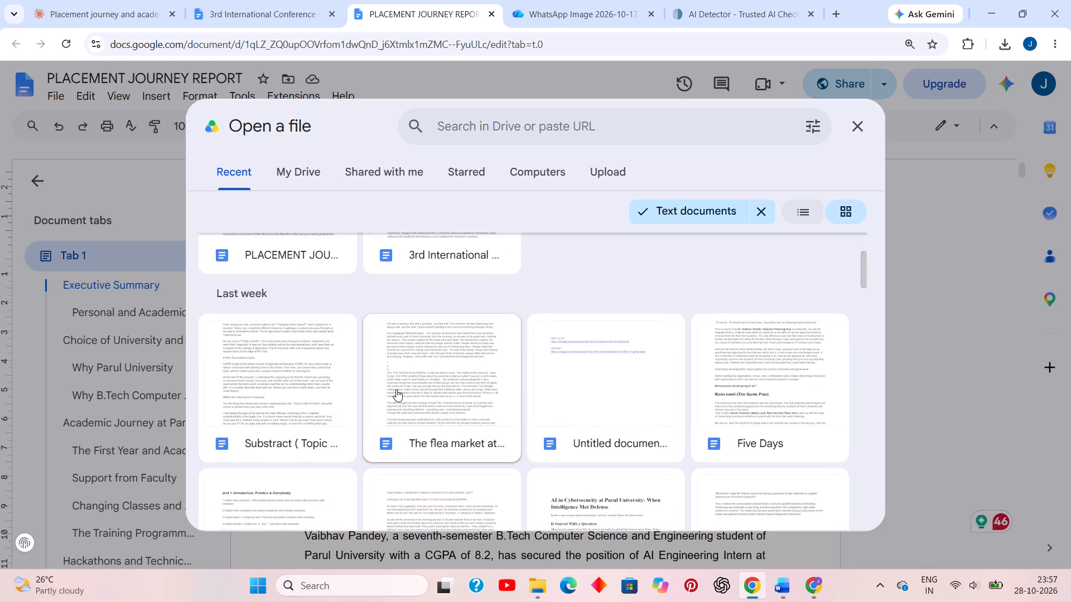
scroll(396, 389, down, 2)
scroll(396, 389, right, 1)
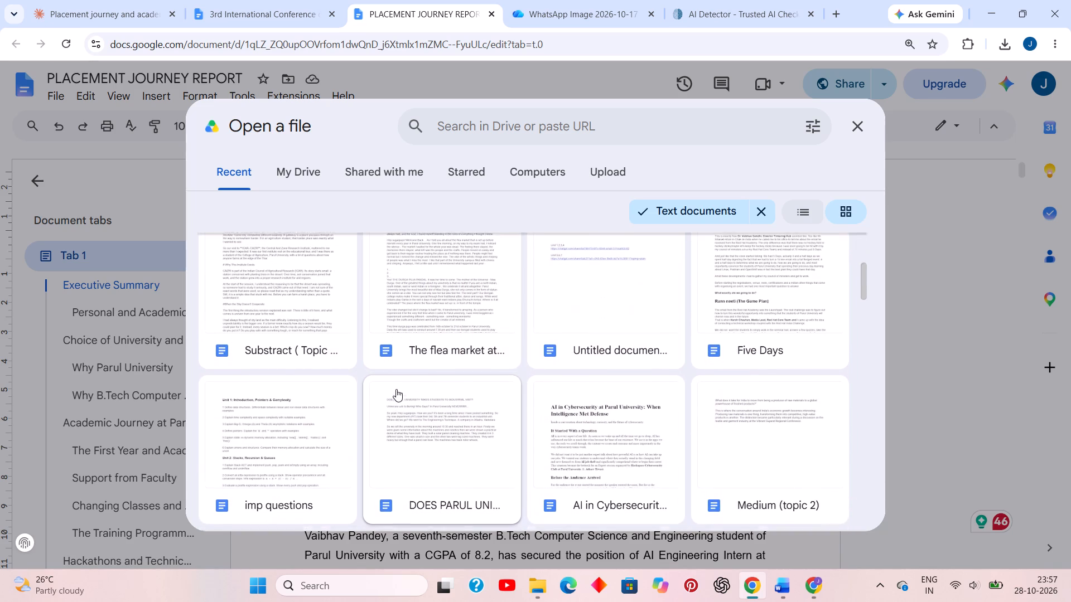
scroll(396, 389, right, 1)
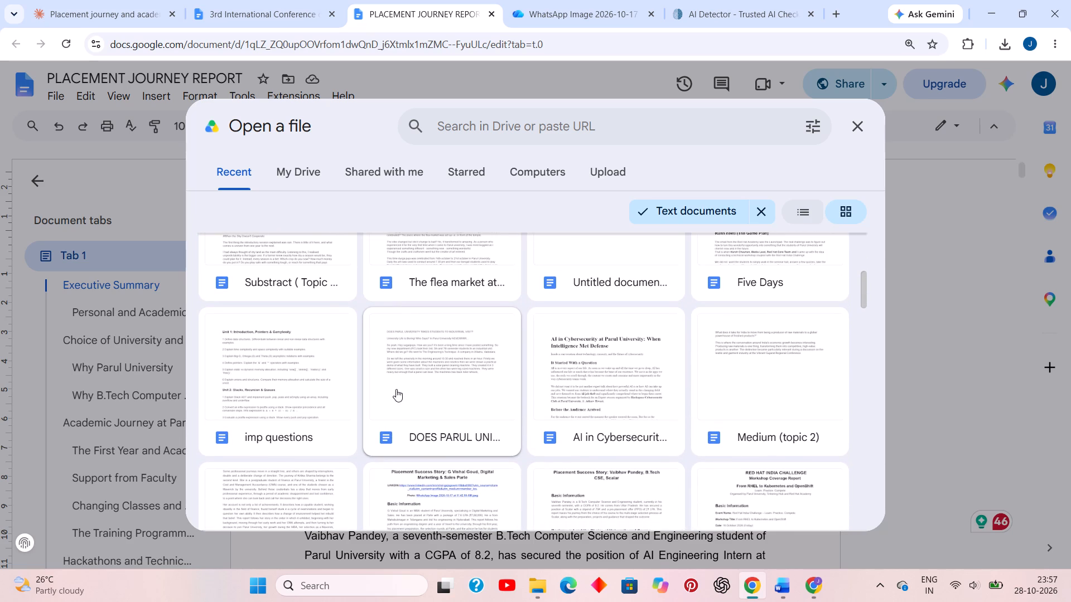
scroll(519, 369, down, 1)
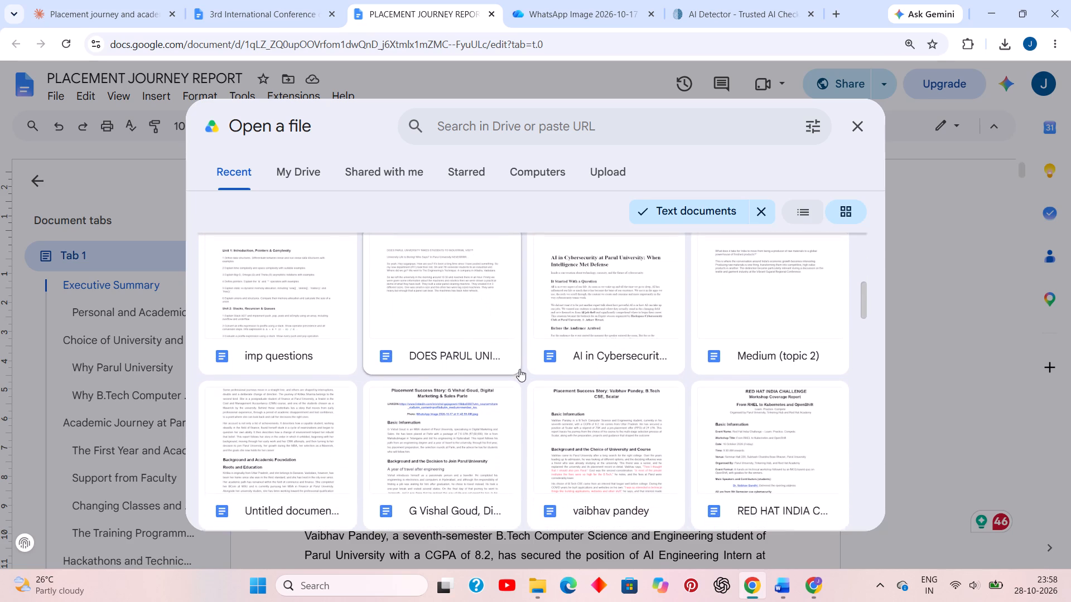
scroll(519, 369, down, 1)
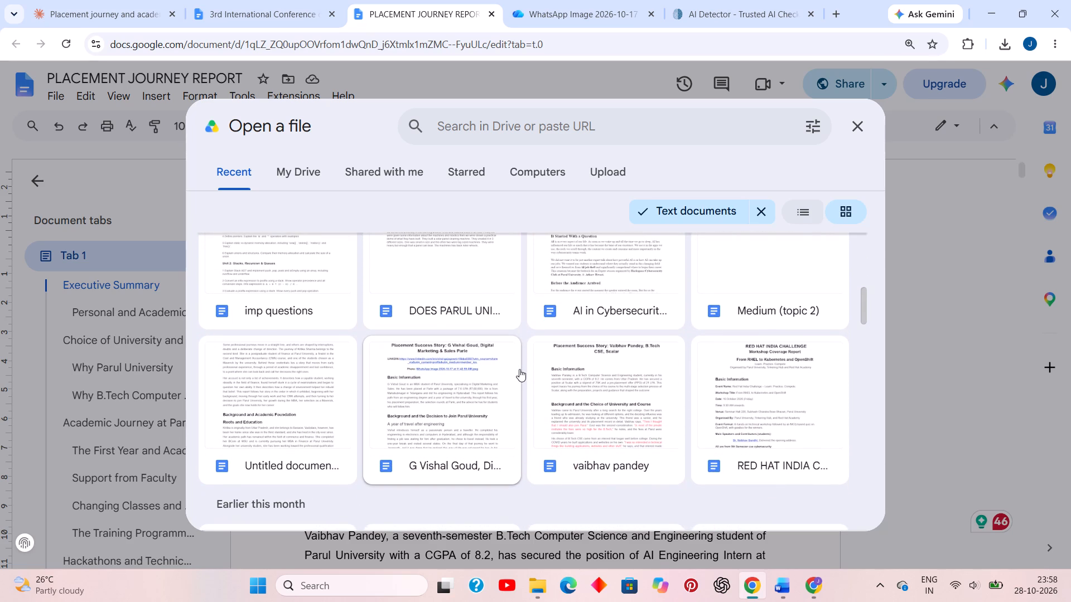
double_click(296, 425)
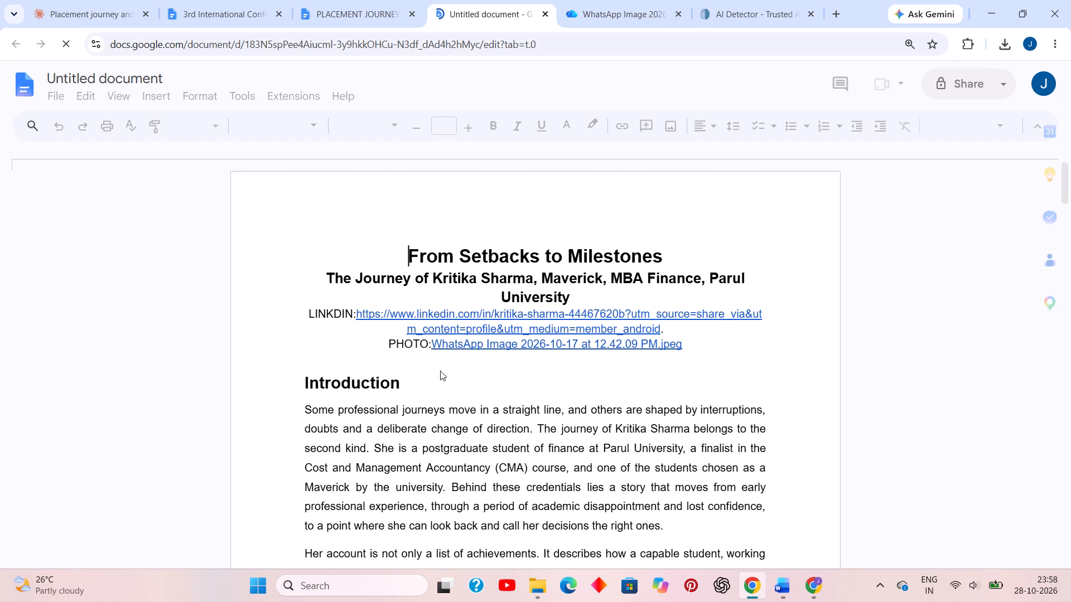
Review the opened journey report from its title through the Conclusion and back to the beginning.
scroll(443, 375, down, 6)
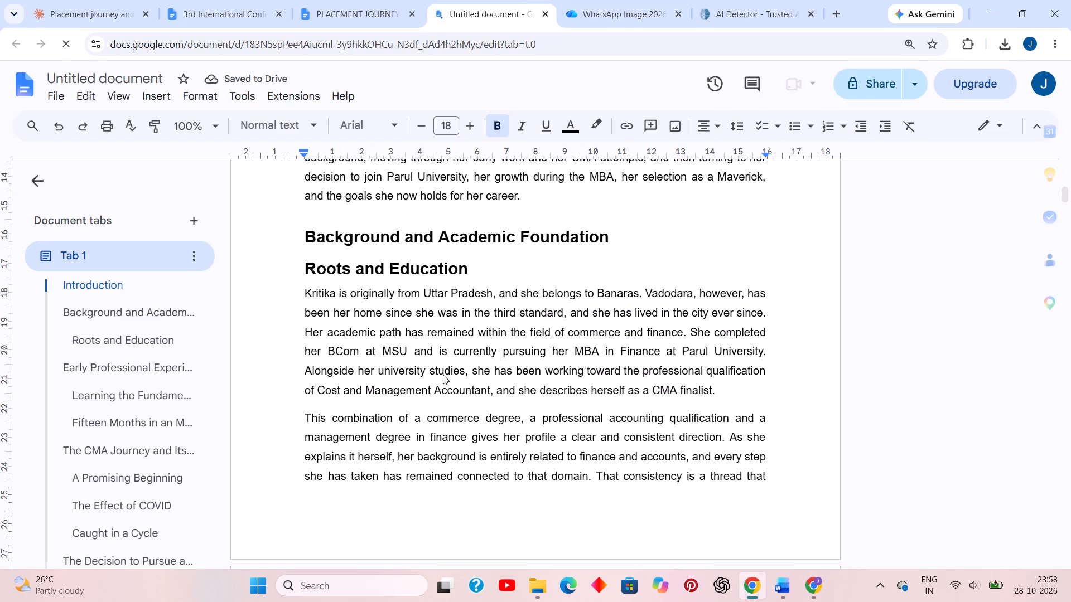
scroll(470, 371, up, 9)
scroll(470, 371, down, 10)
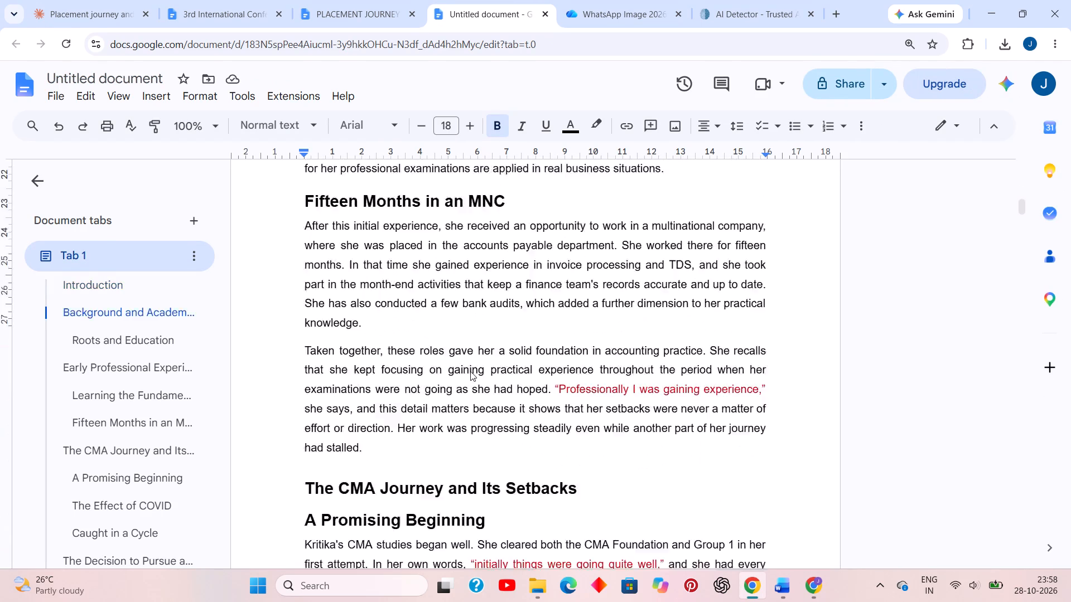
scroll(470, 371, down, 13)
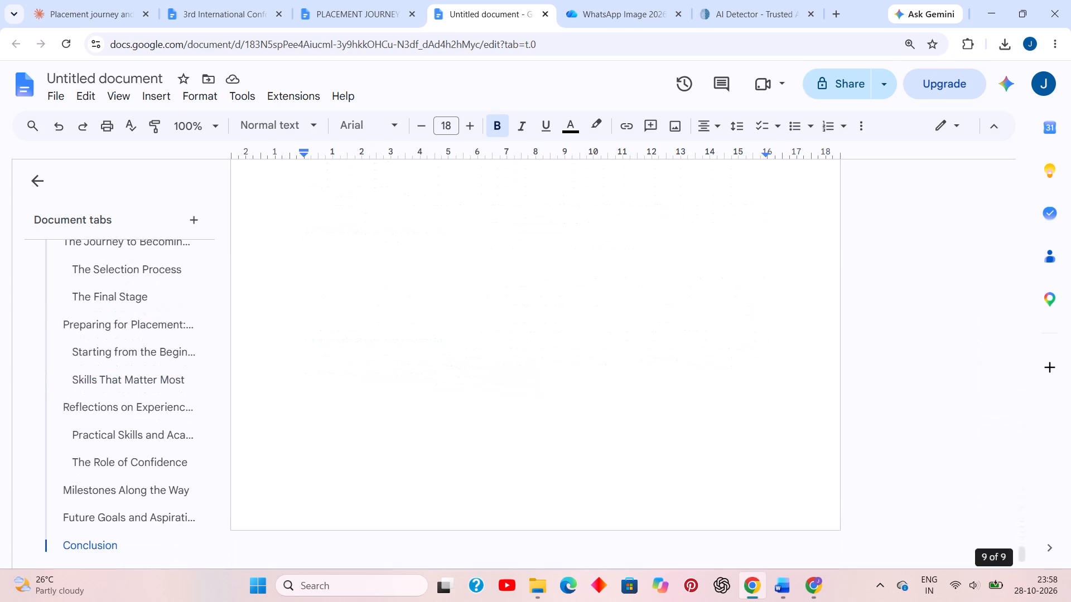
scroll(470, 371, up, 7)
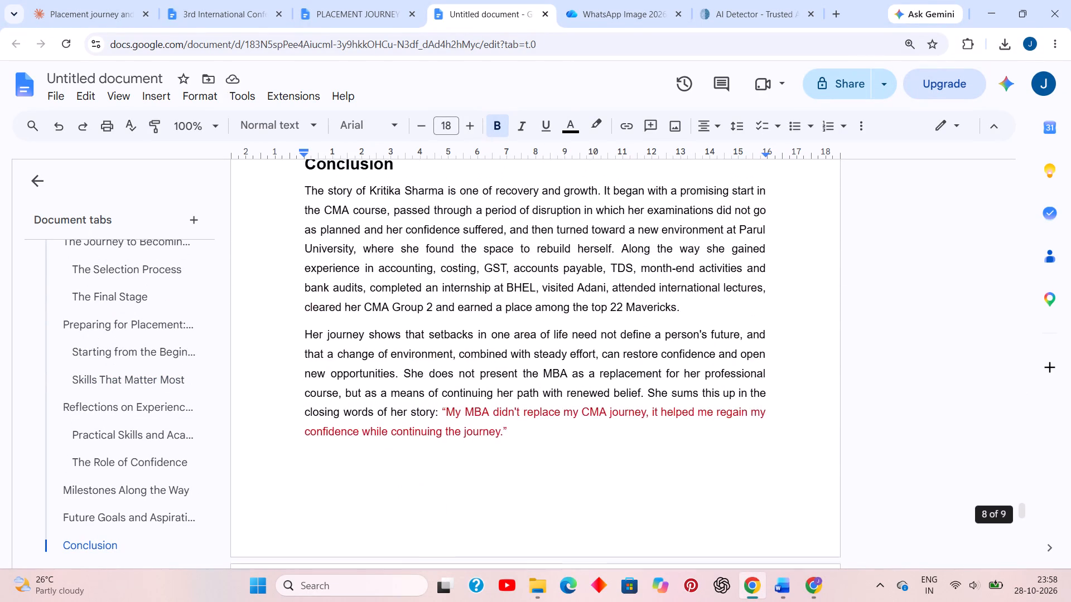
scroll(470, 371, up, 8)
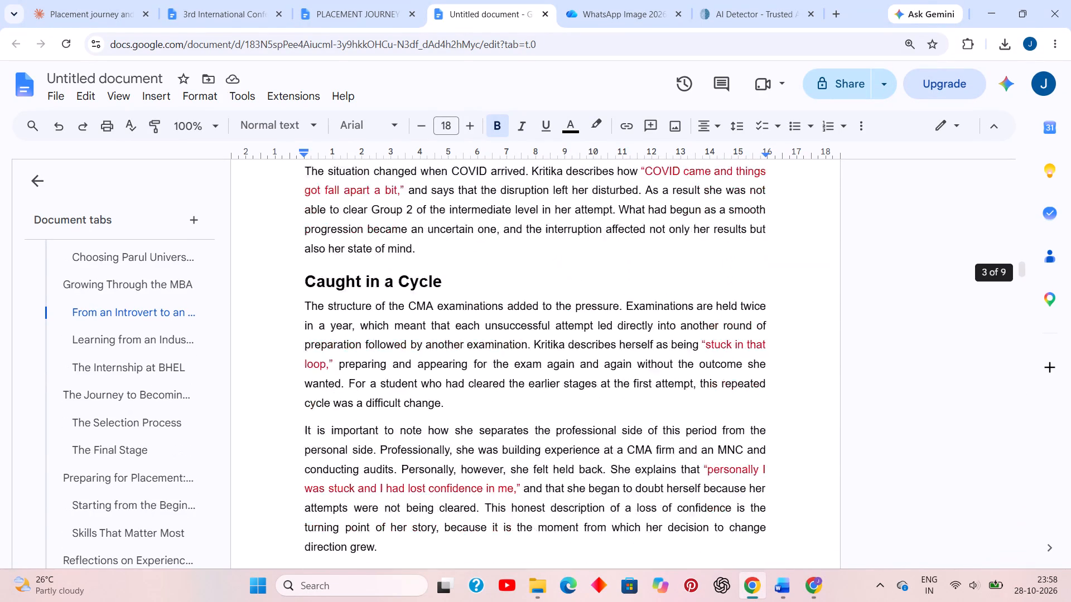
scroll(470, 371, up, 6)
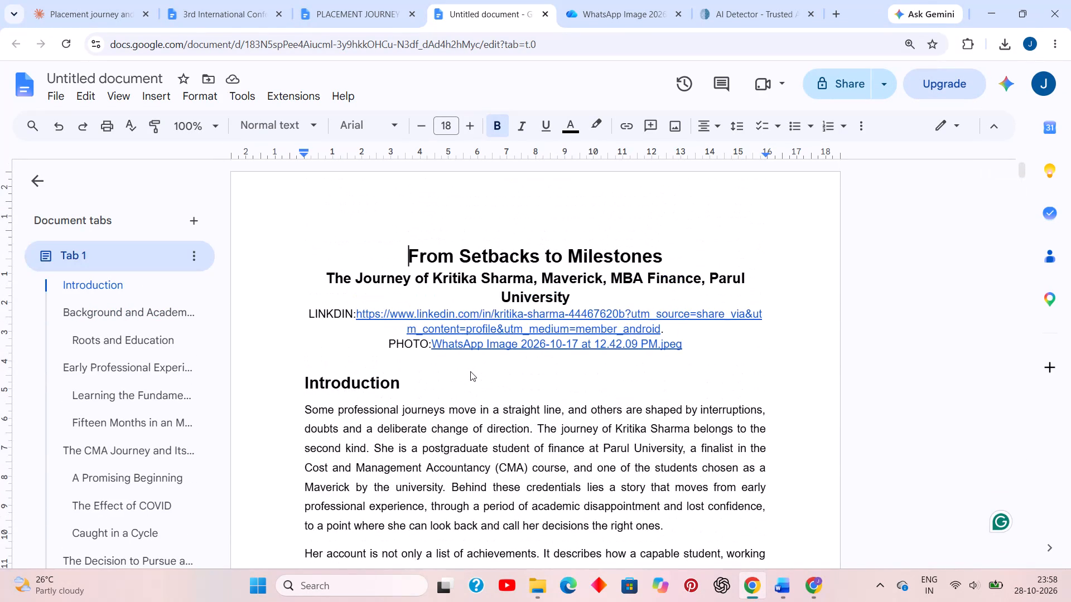
Set the font size of the title "From Setbacks to Milestones" and its subtitle to 18.
scroll(470, 371, down, 1)
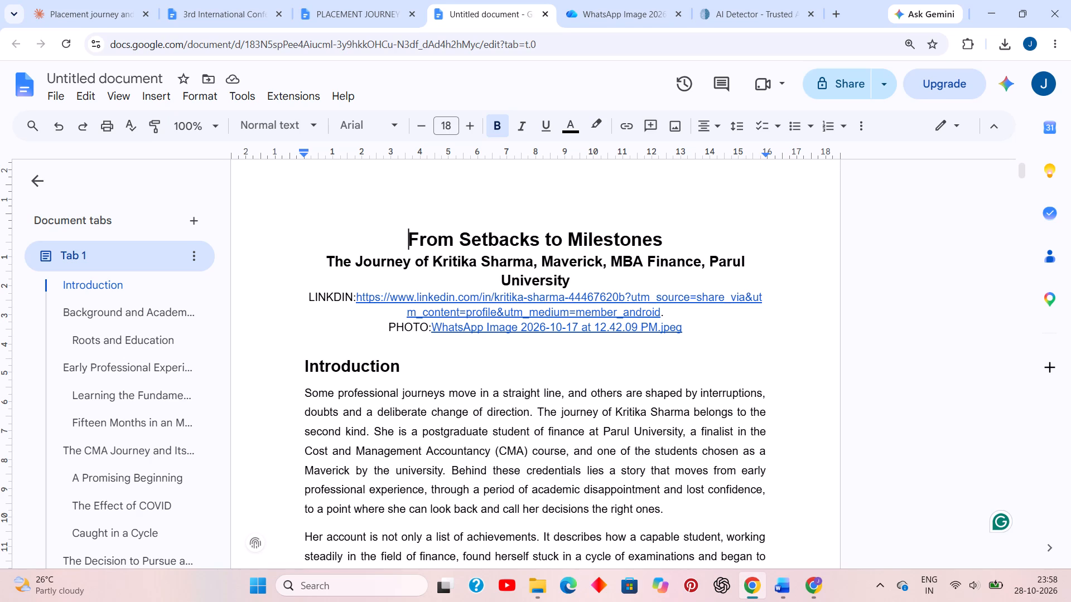
click(705, 328)
click(625, 275)
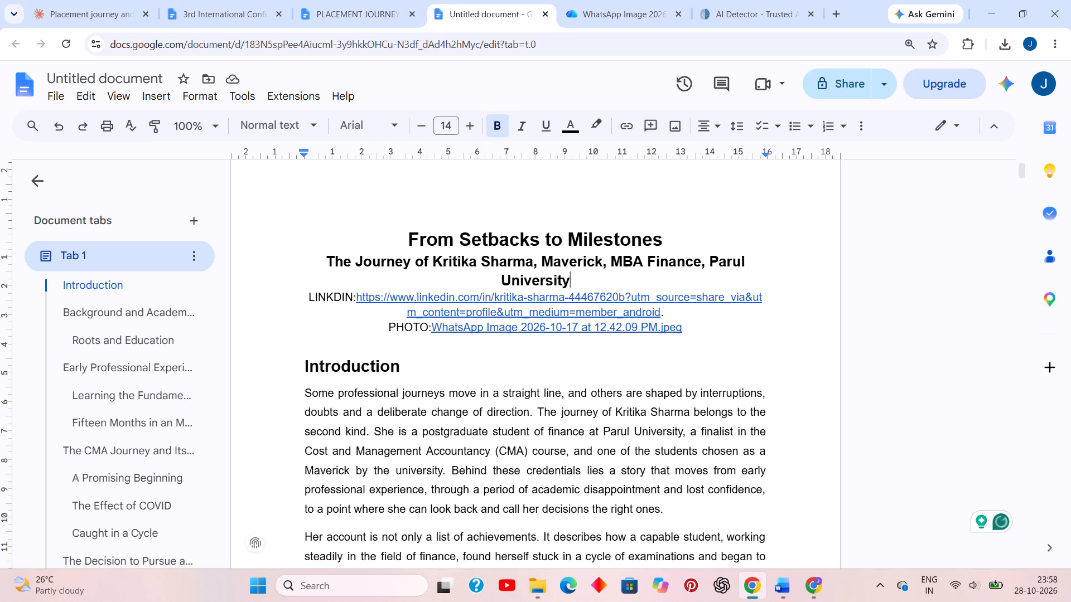
drag(403, 241, 525, 285)
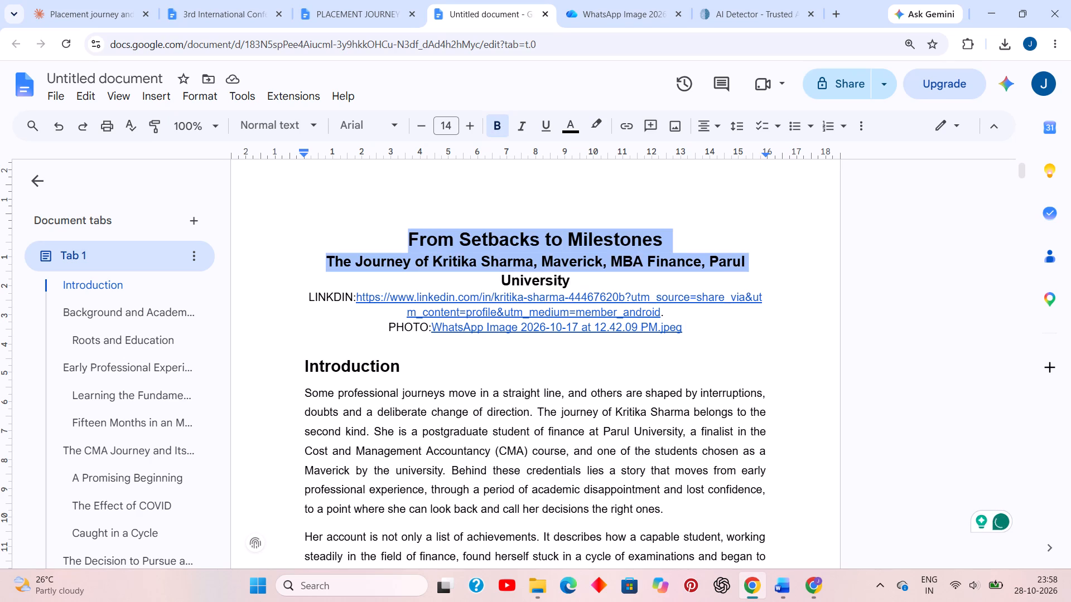
drag(525, 285, 581, 282)
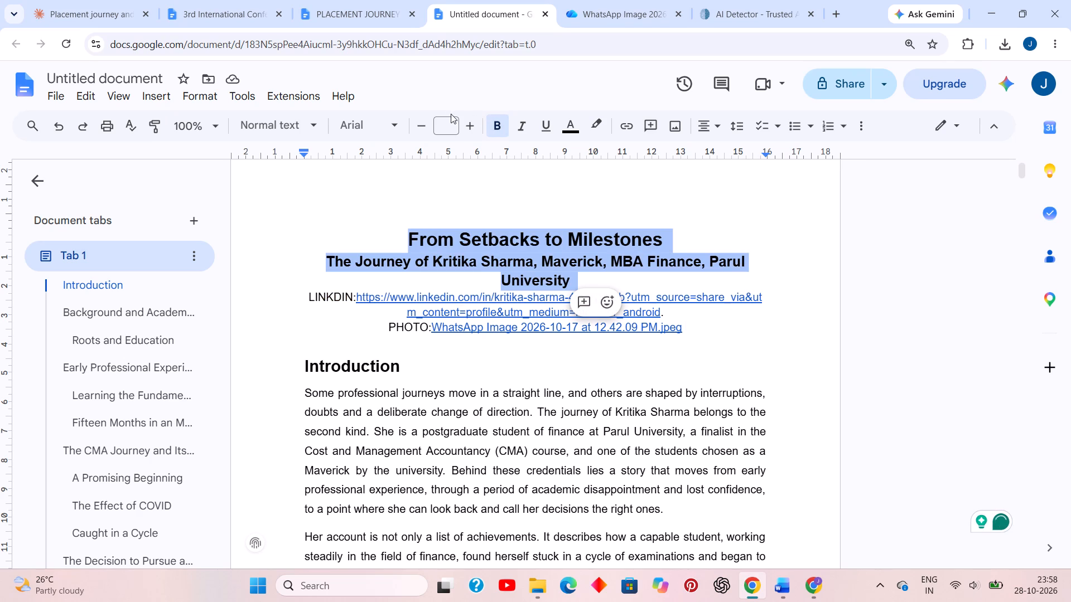
click(447, 122)
text(18)
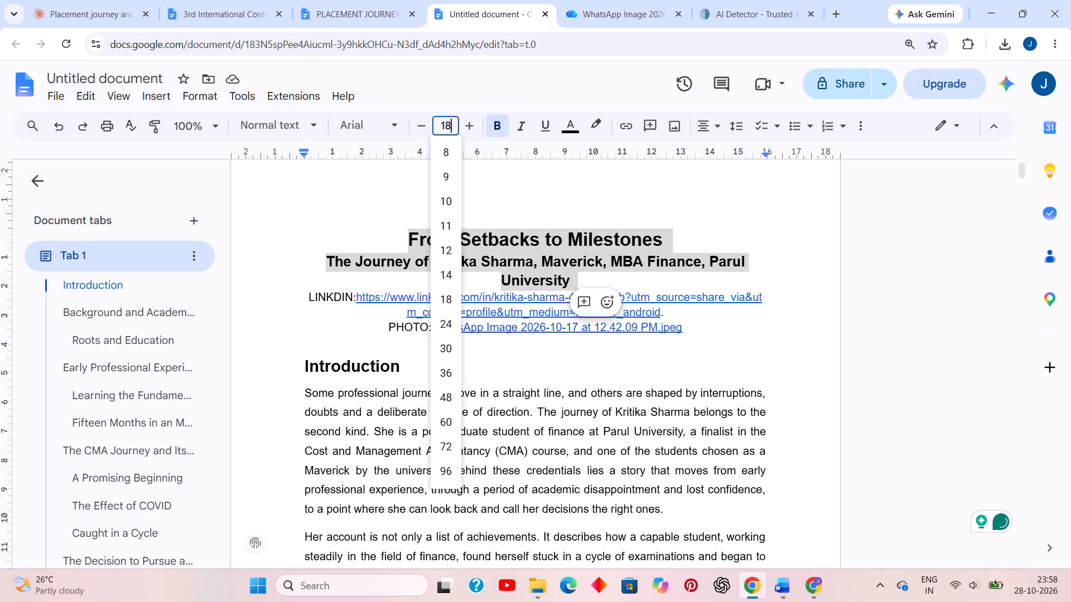
key(Return)
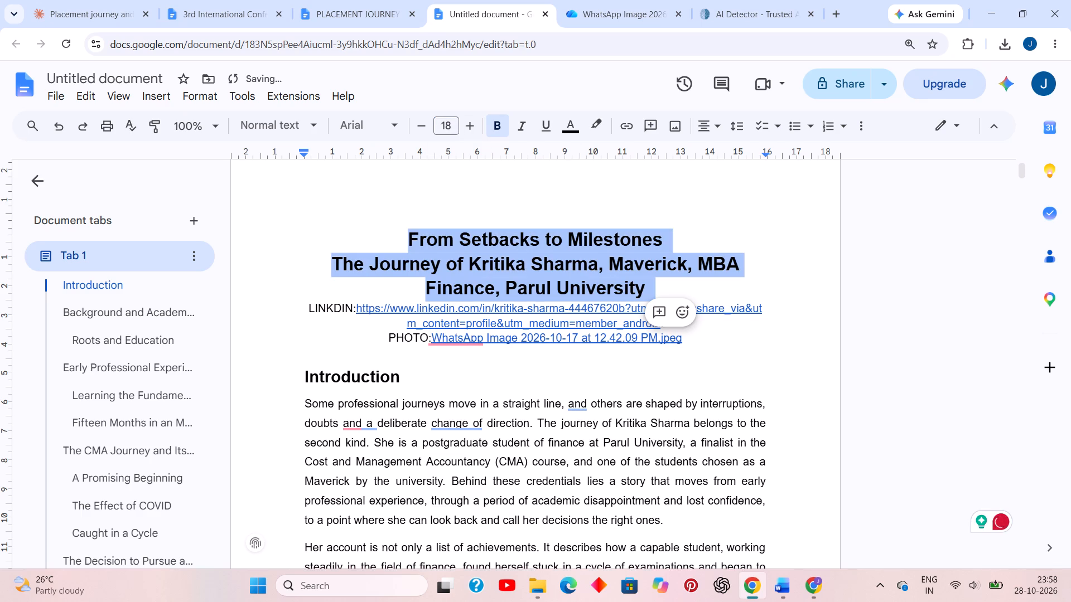
Insert a blank line after the subtitle, after the LinkedIn link and after the photo link.
click(486, 295)
click(651, 293)
key(Return)
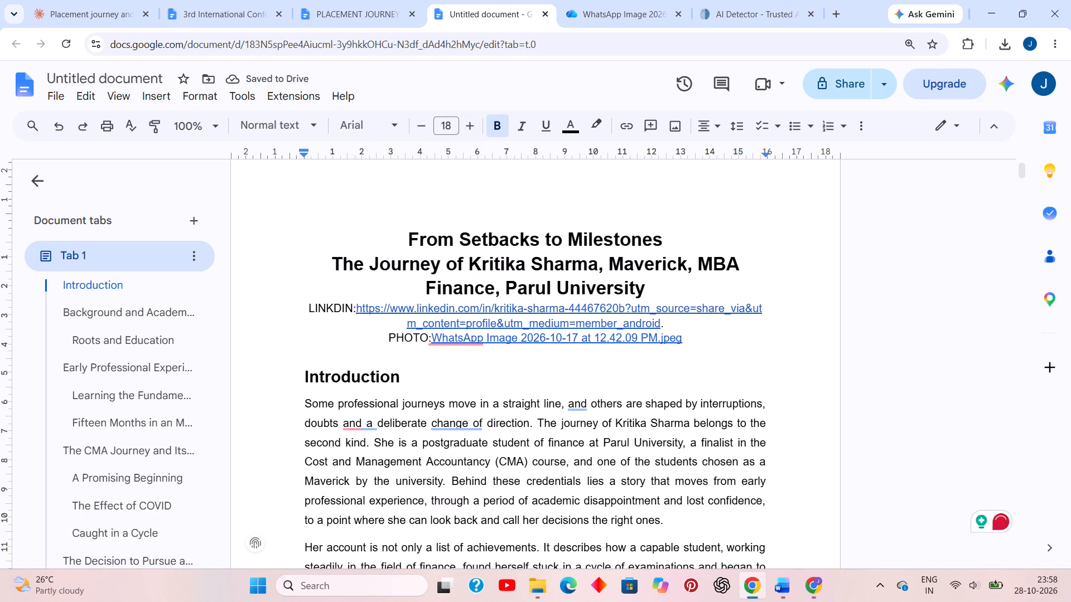
click(668, 348)
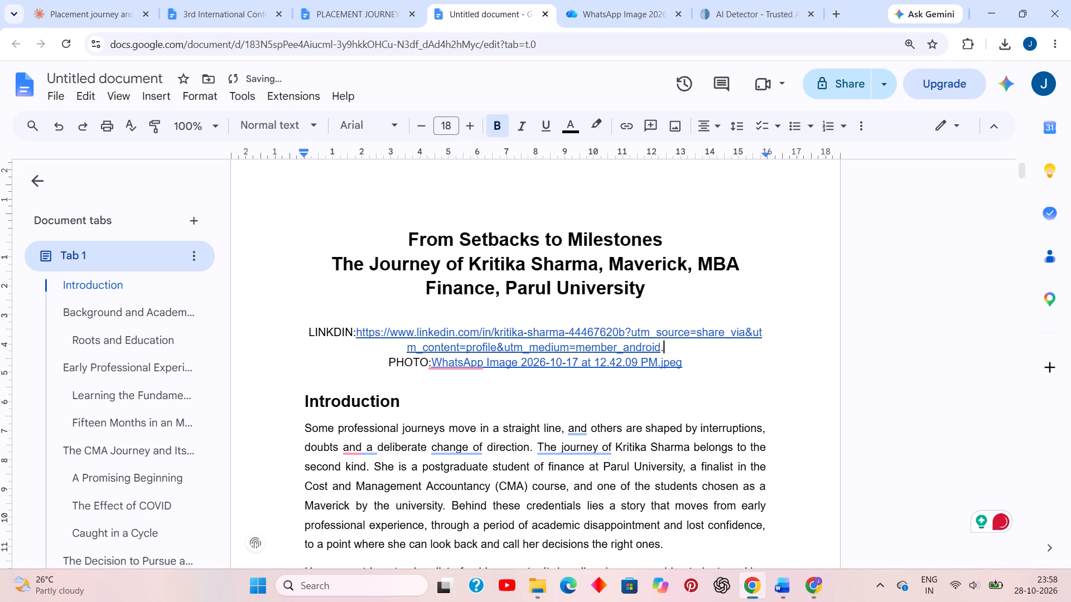
key(Return)
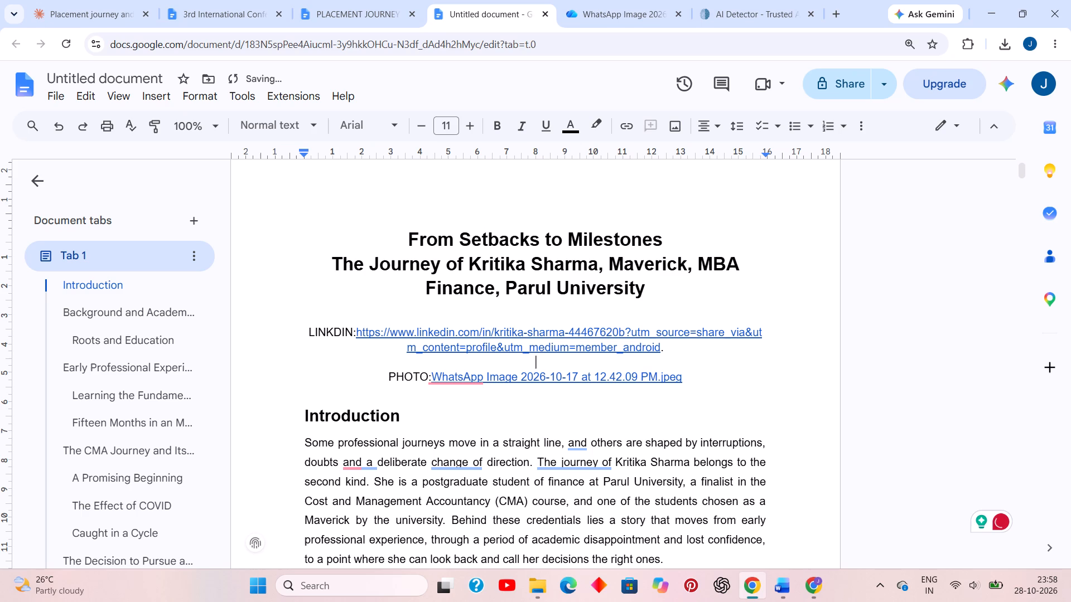
click(688, 377)
key(Return)
Check the rest of the report's text and headings down to the Conclusion.
scroll(688, 377, down, 7)
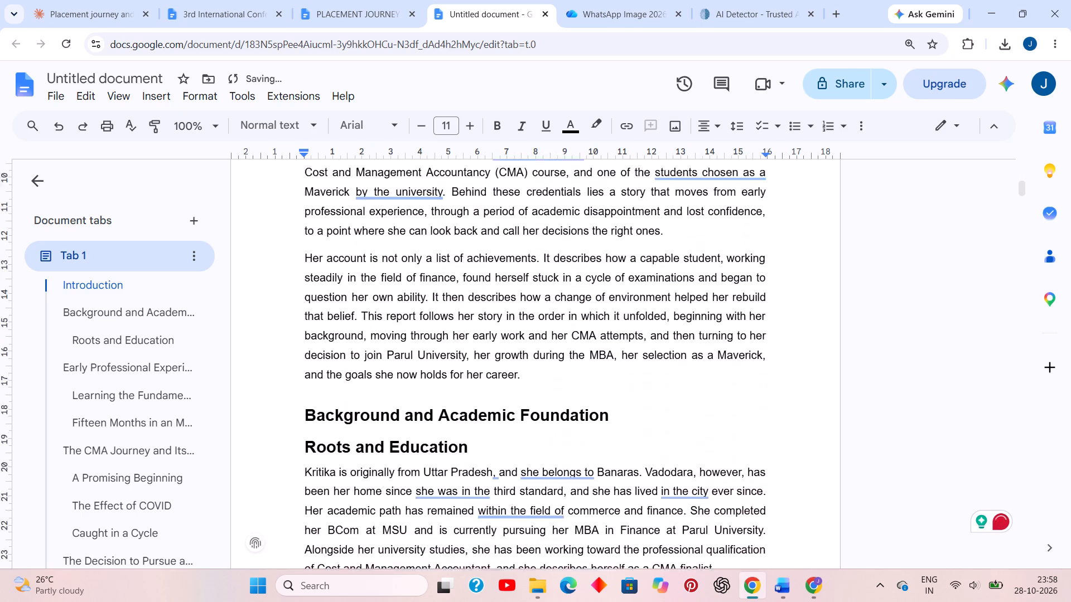
scroll(688, 377, down, 10)
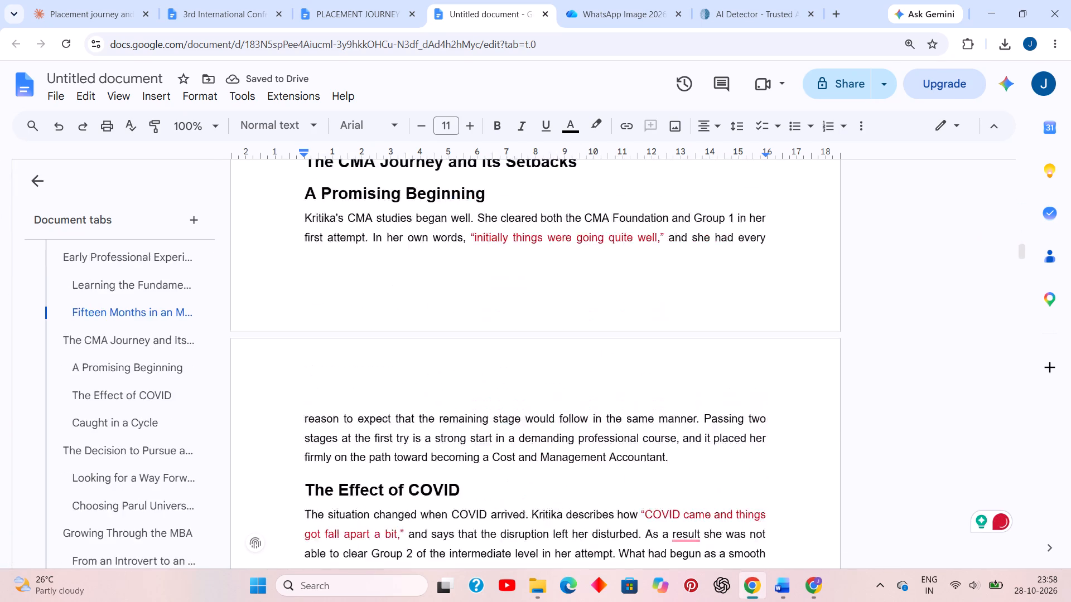
scroll(688, 377, down, 5)
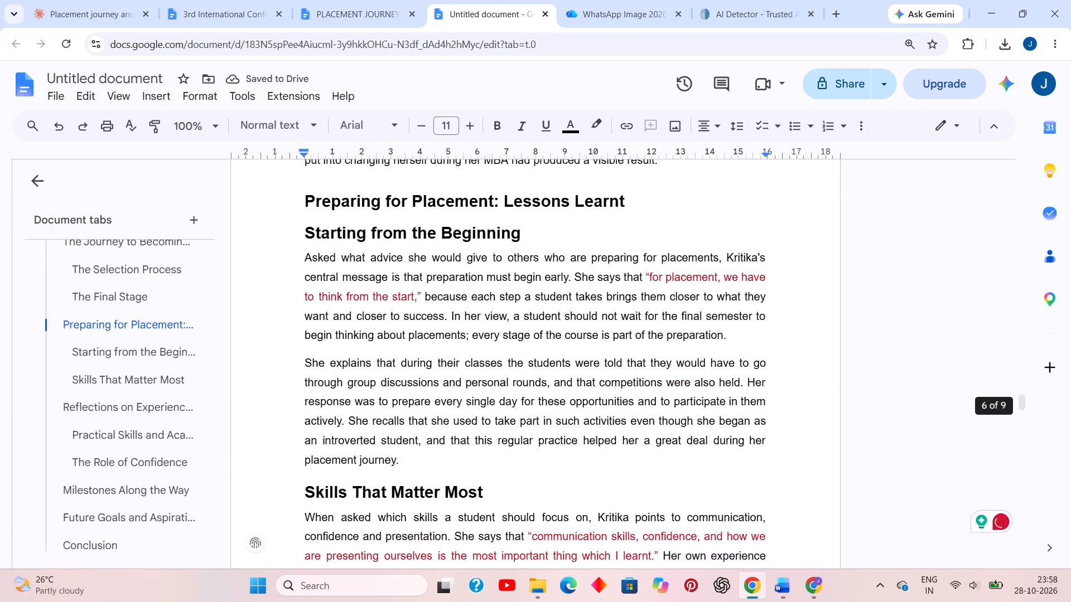
scroll(688, 377, down, 14)
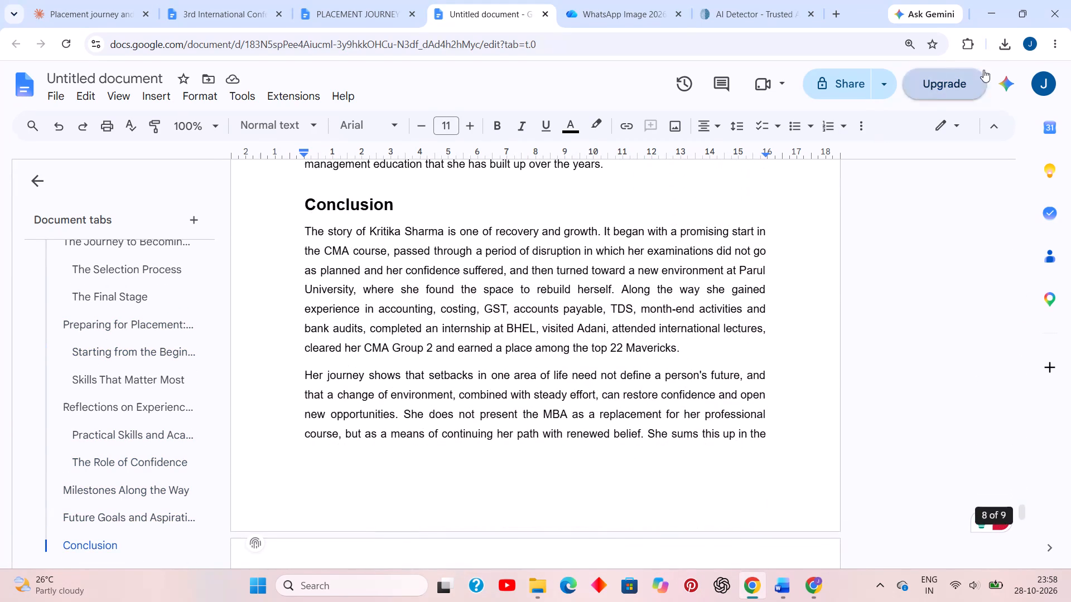
Start sharing the report and save its name as "From Setbacks to Milestones".
click(867, 87)
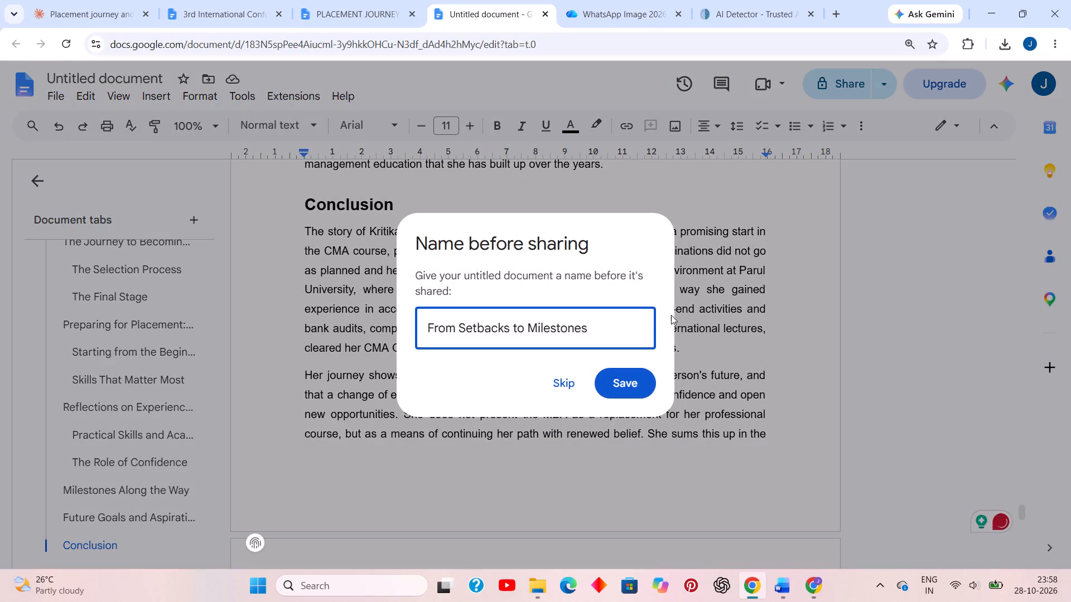
click(624, 393)
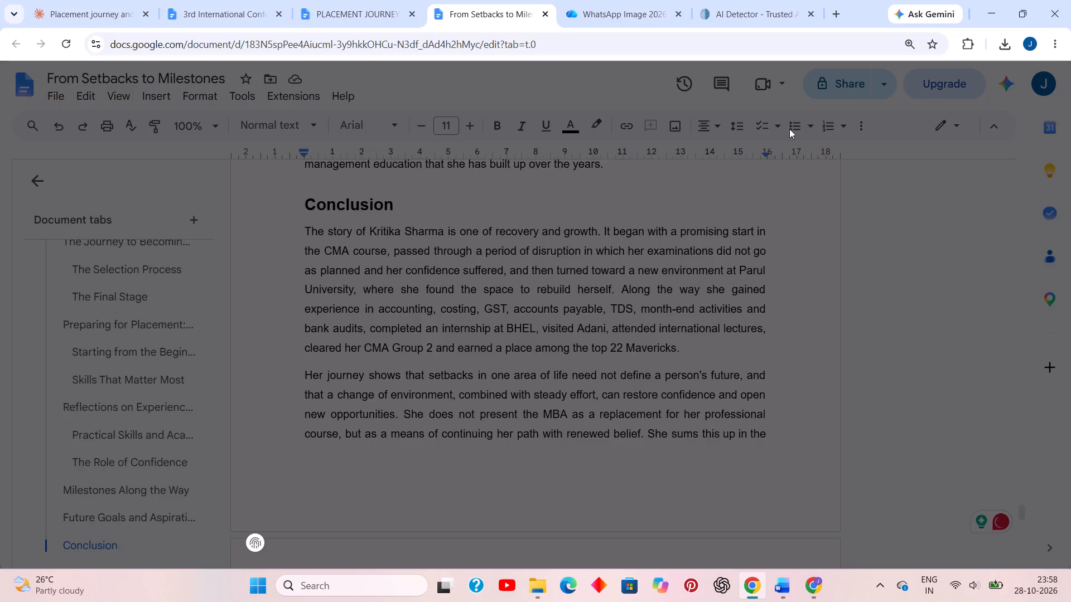
Set the report's general access to "Anyone with the link" and copy its link.
click(456, 381)
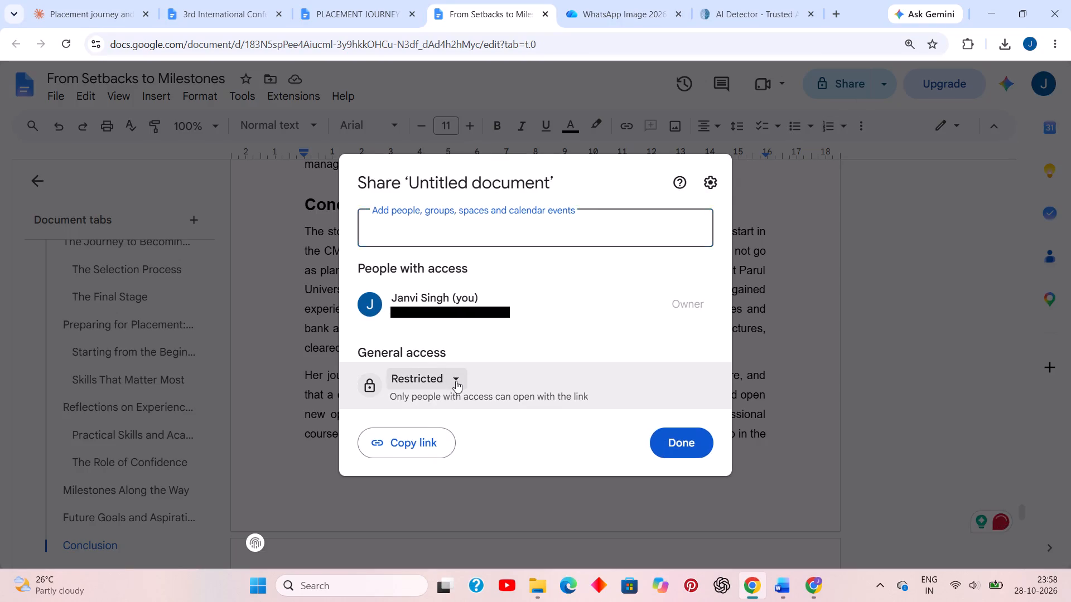
click(454, 449)
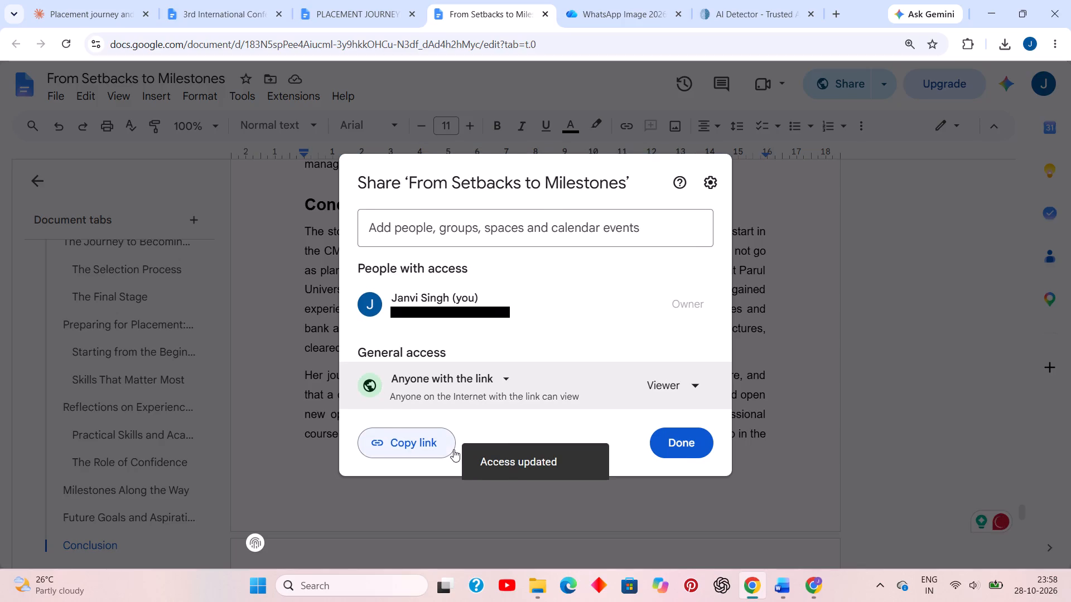
click(432, 437)
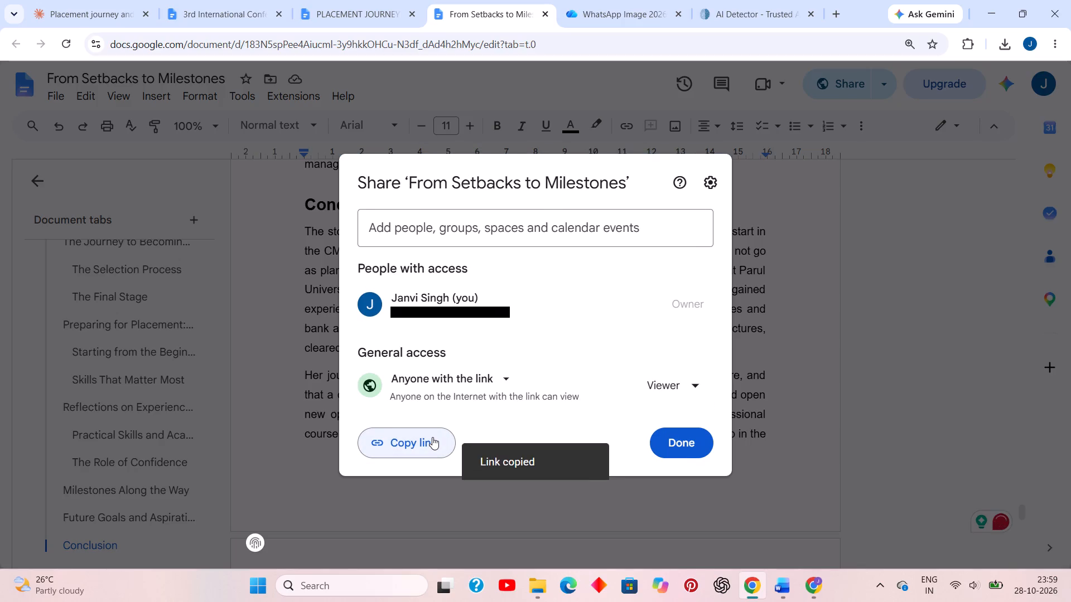
click(432, 437)
click(683, 446)
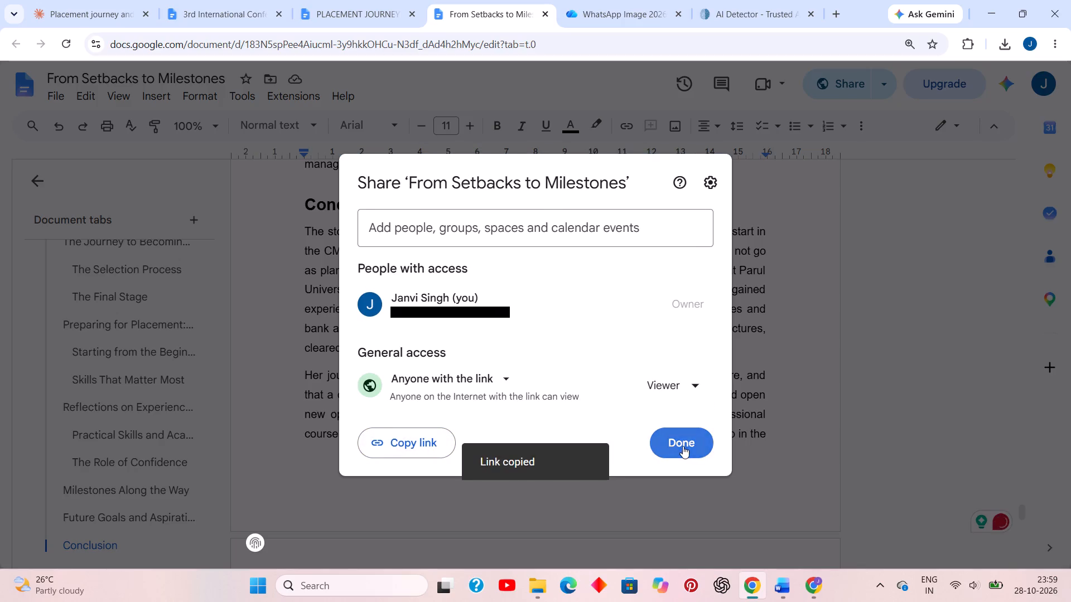
Change the report's link-sharing role to Editor and finish sharing.
click(870, 78)
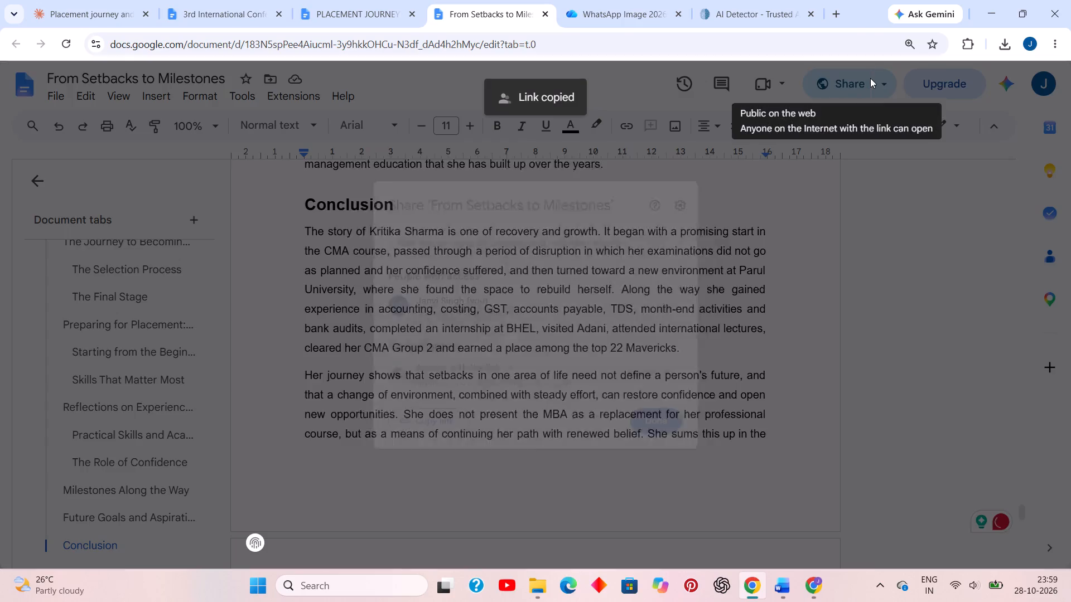
click(674, 391)
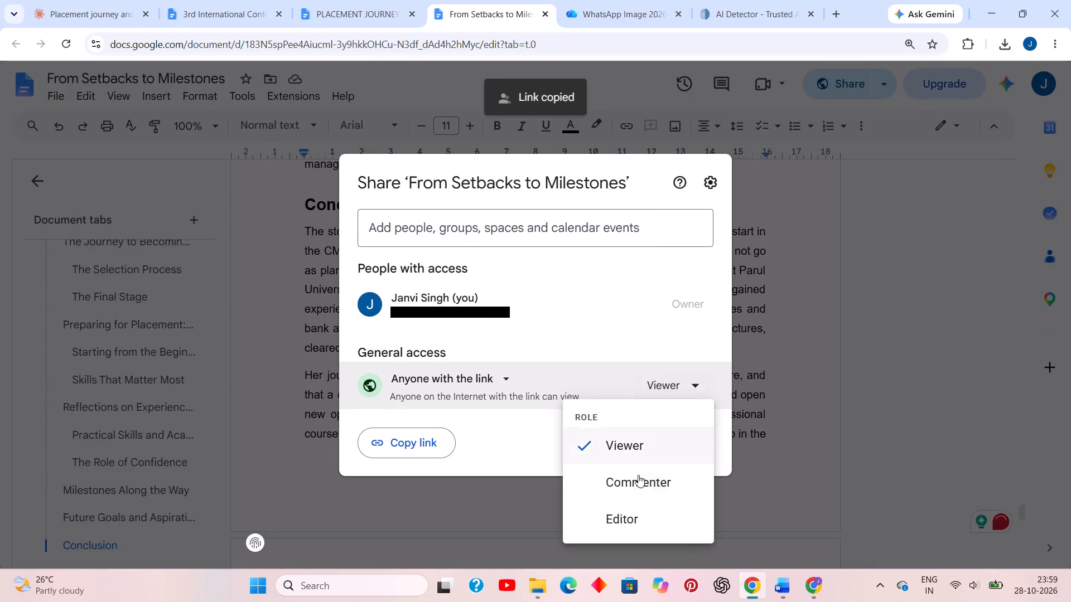
click(624, 521)
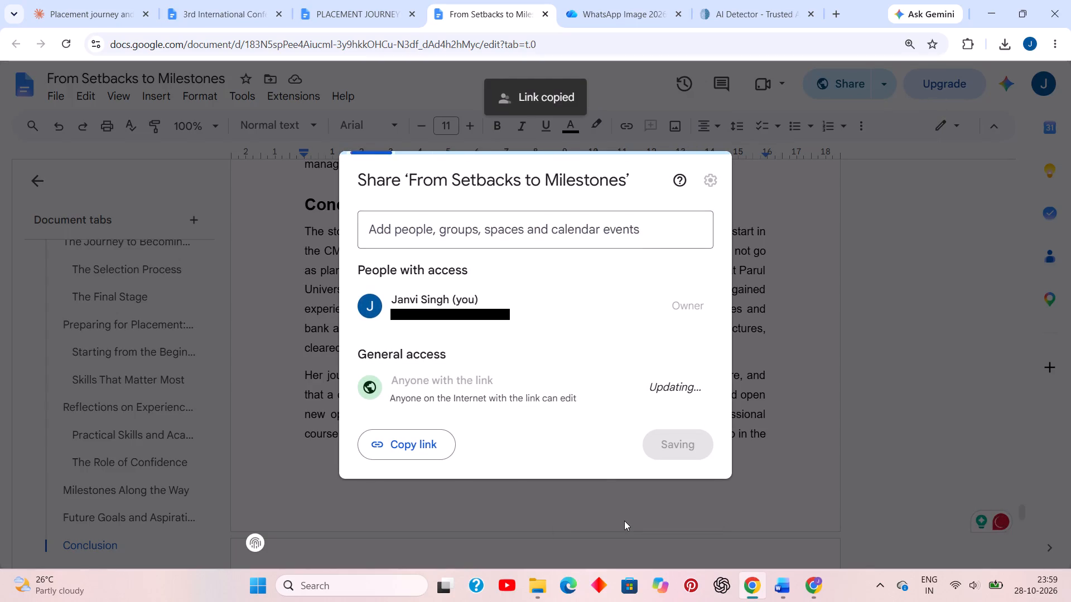
click(693, 445)
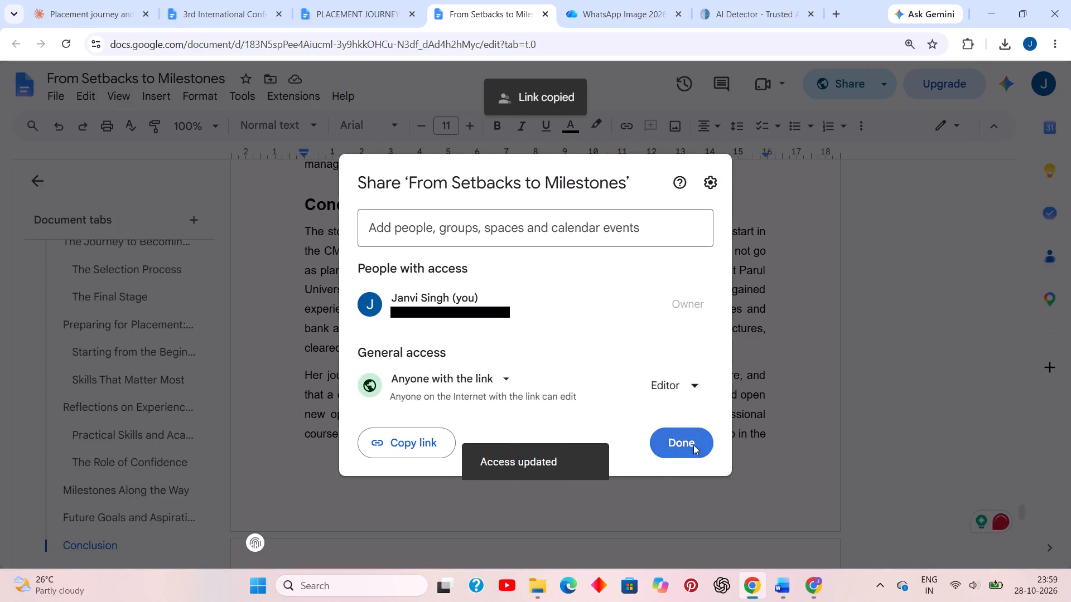
Switch to the Raw material content tracker and insert the copied report link in Doc cell C572 with the text "KRITIKA REPORT".
click(800, 591)
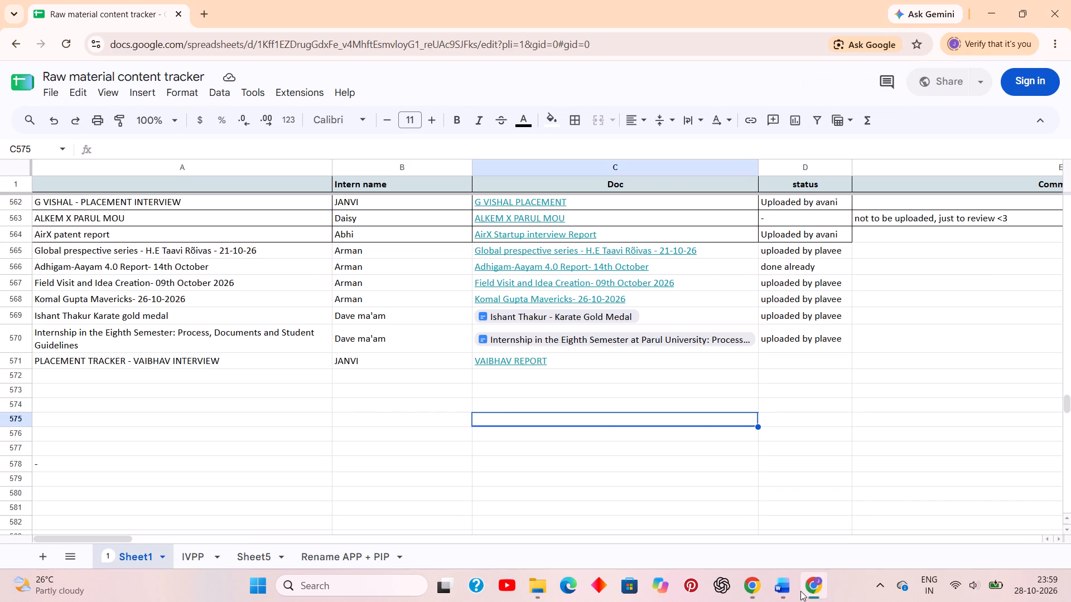
double_click(539, 377)
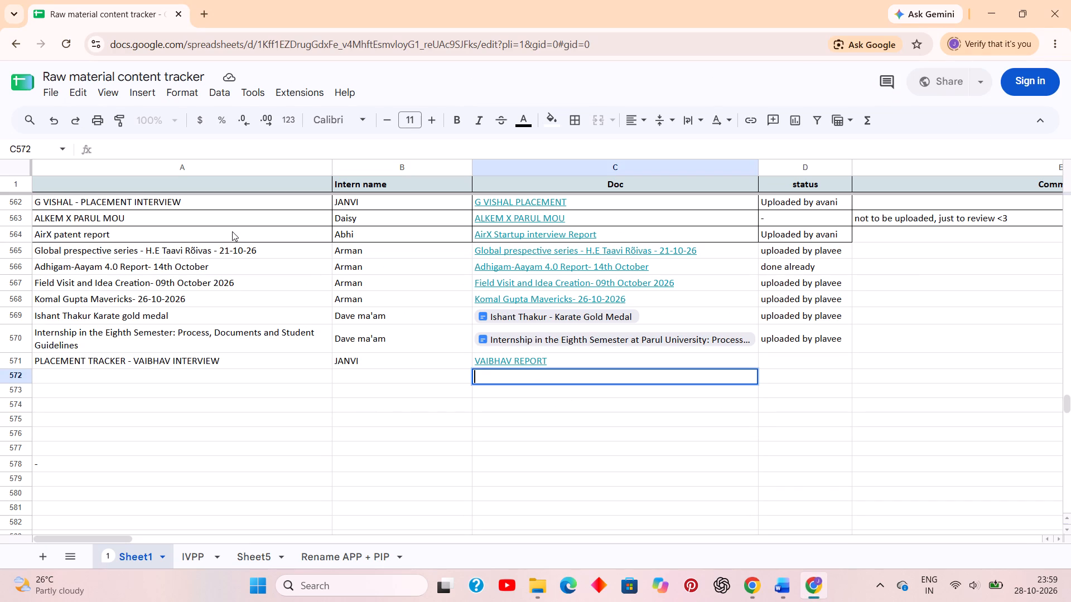
click(147, 95)
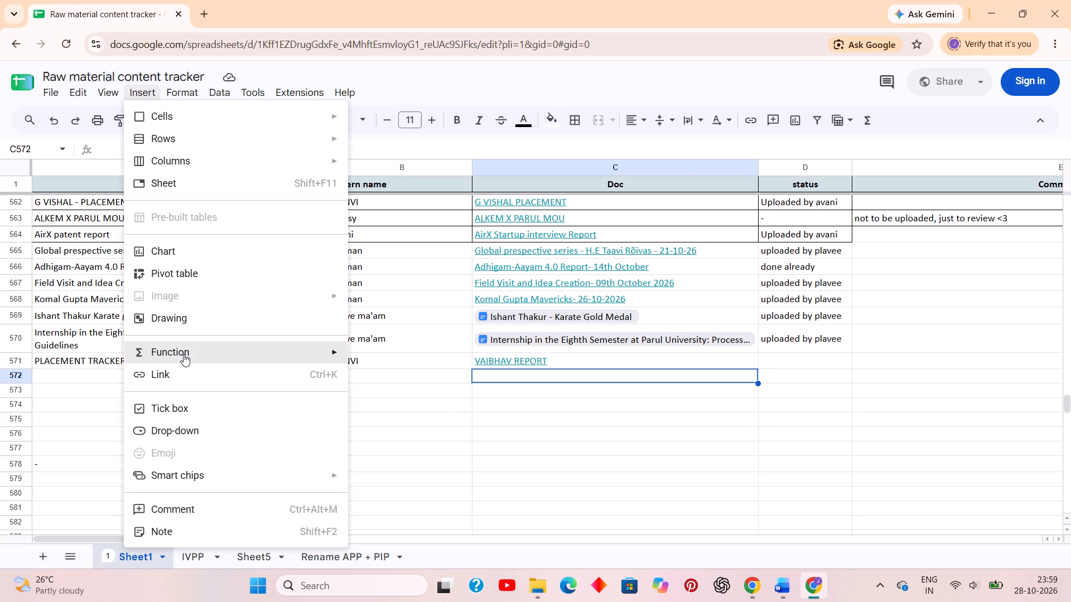
click(186, 367)
click(535, 171)
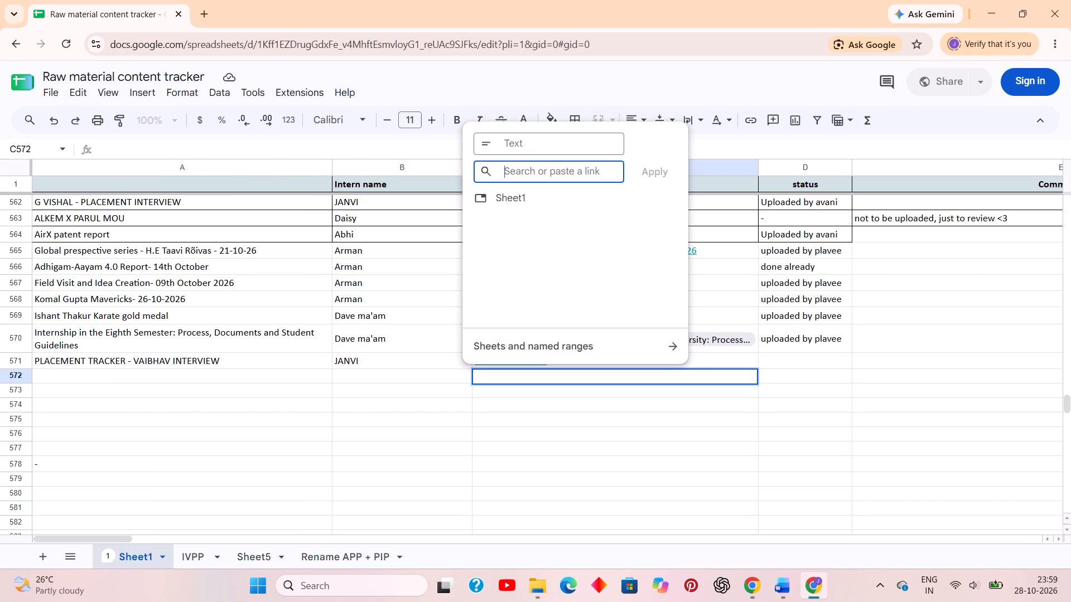
key(ctrl+v)
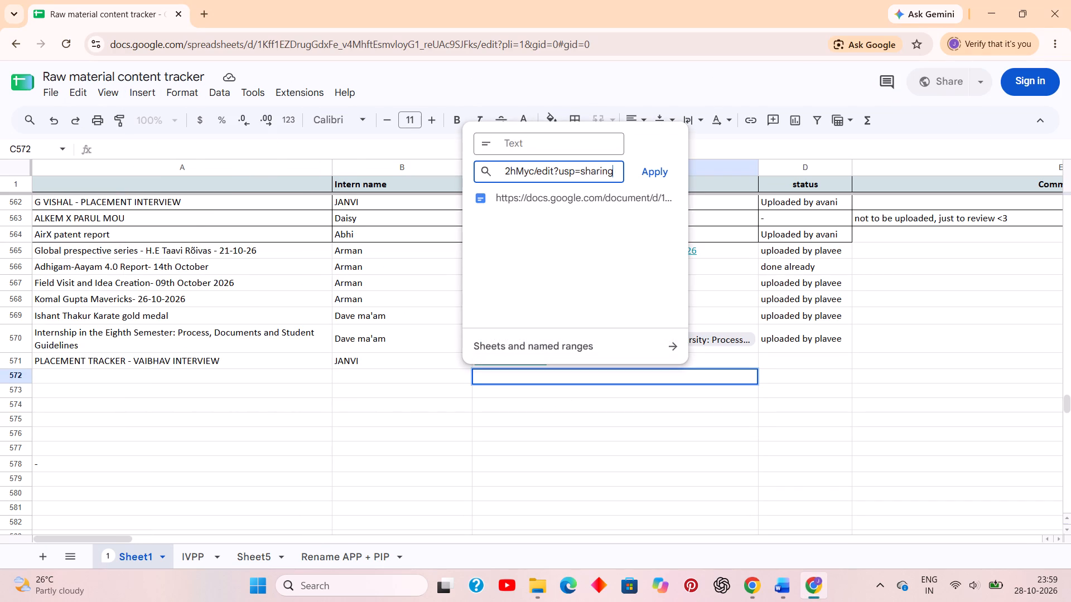
double_click(528, 142)
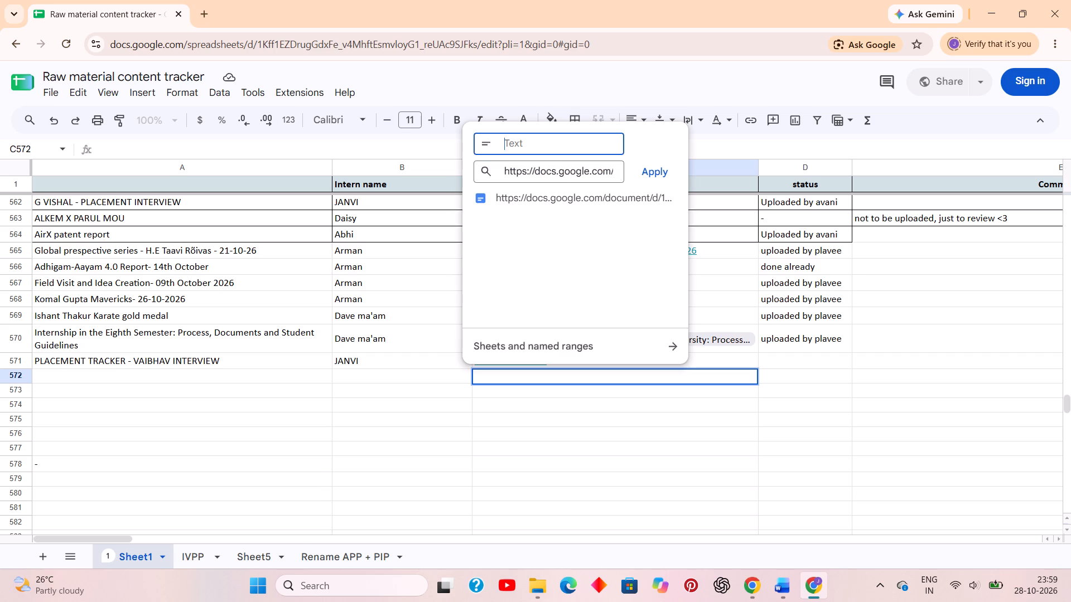
text(KRITIKA REPORT)
key(Return)
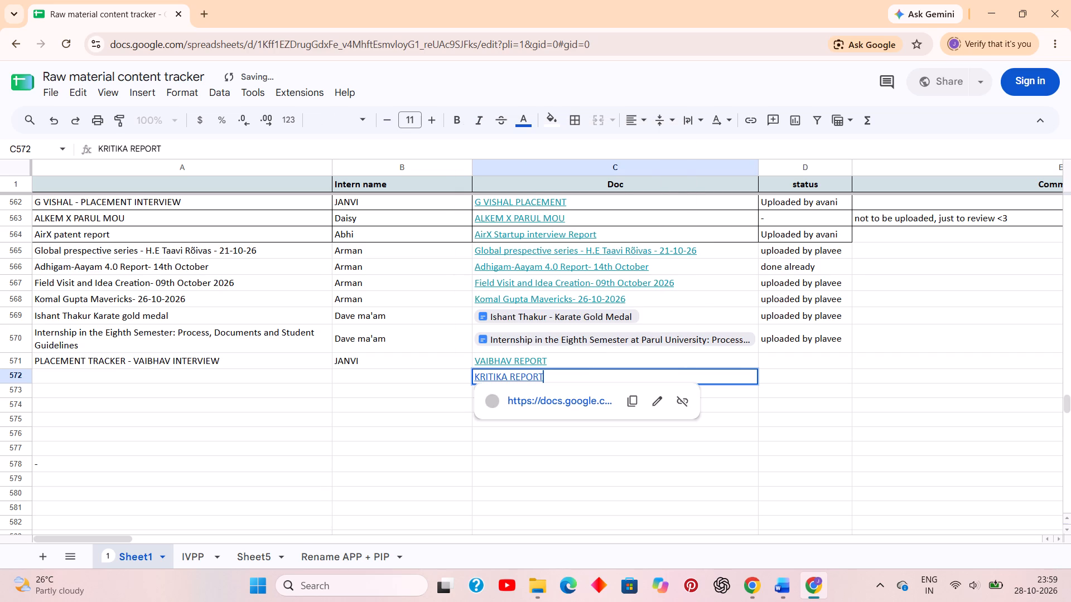
Fill in row 572 with the intern name "JANVI" and the title "PLACEMENT TRACKER- KRITIKA REPORT" in column A.
double_click(392, 381)
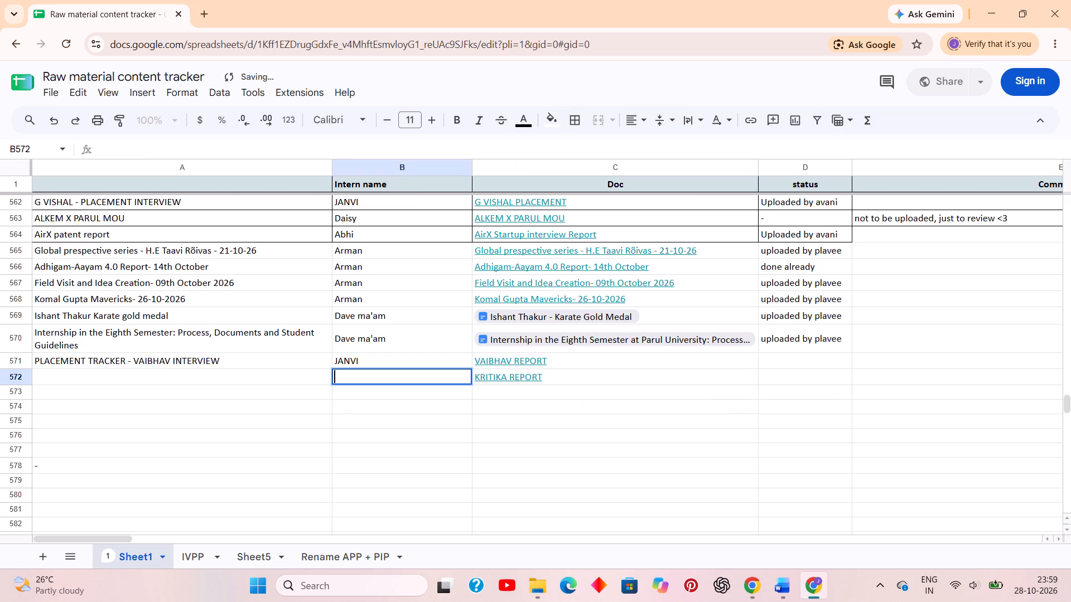
text(JANVI)
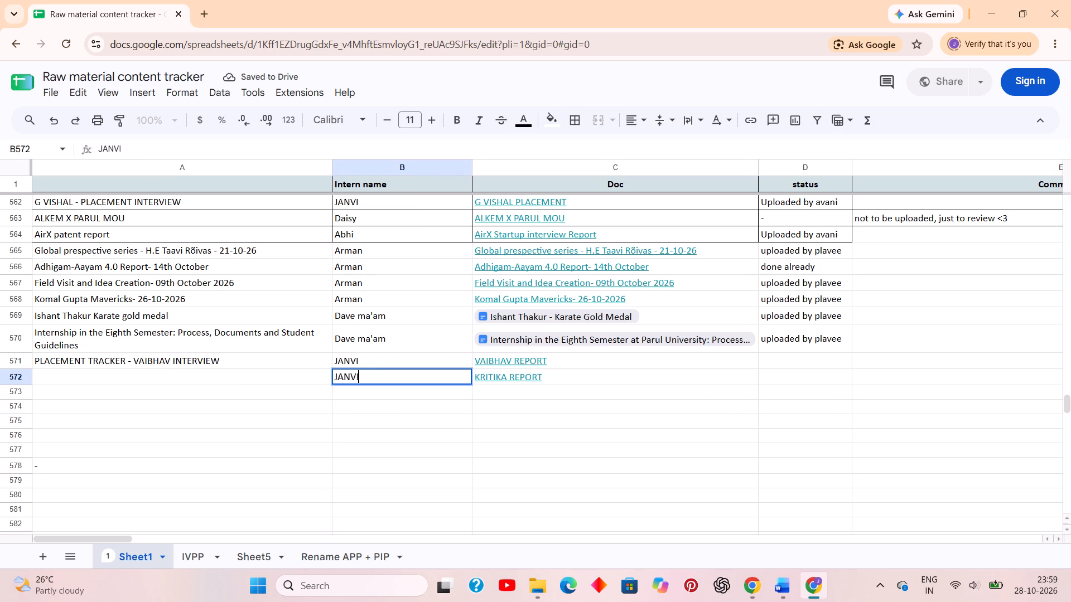
double_click(246, 377)
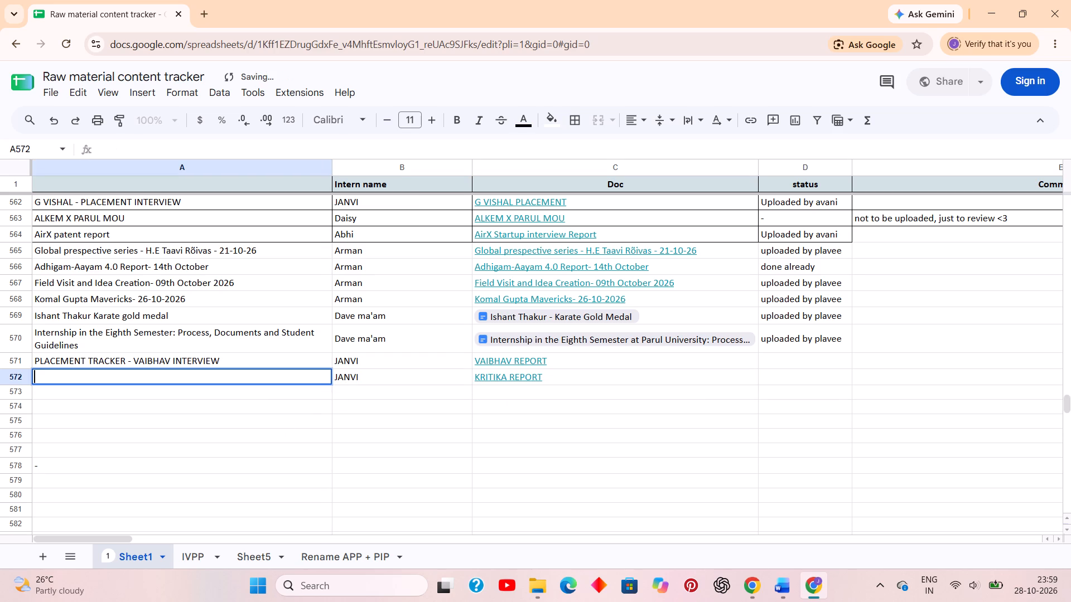
key(Up)
key(Up)
text(PLA)
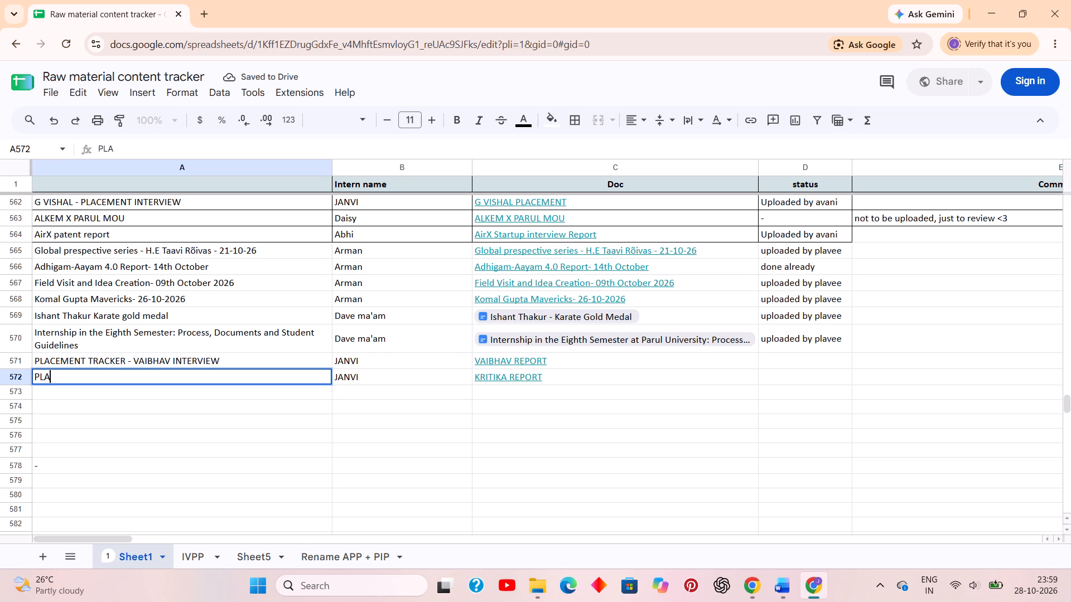
text(CEMENT)
key(space)
text(TRACKER)
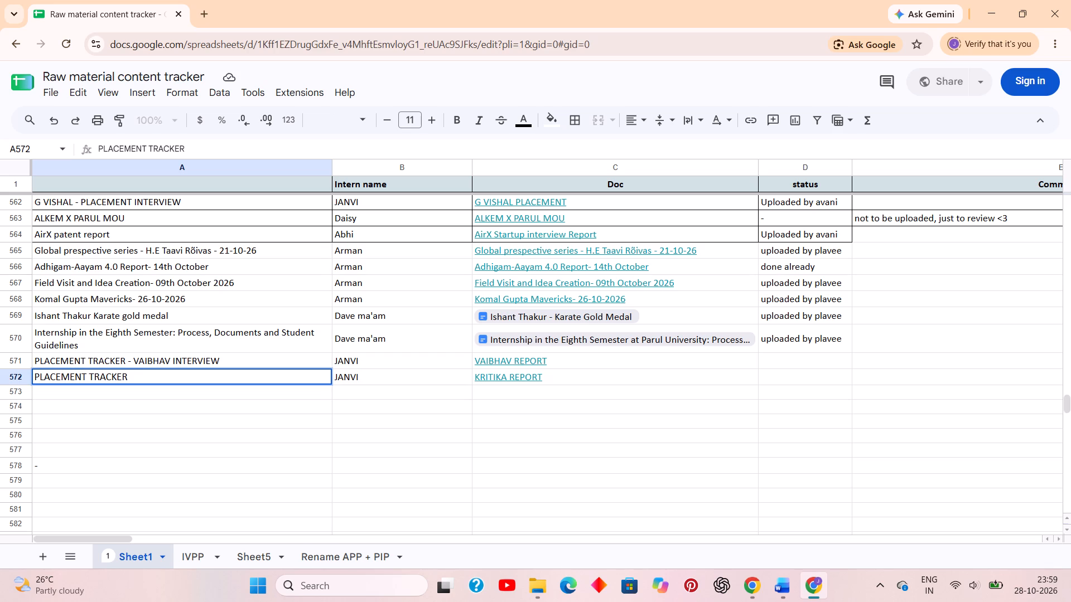
text(-)
key(space)
text(KRITIKA REPORT)
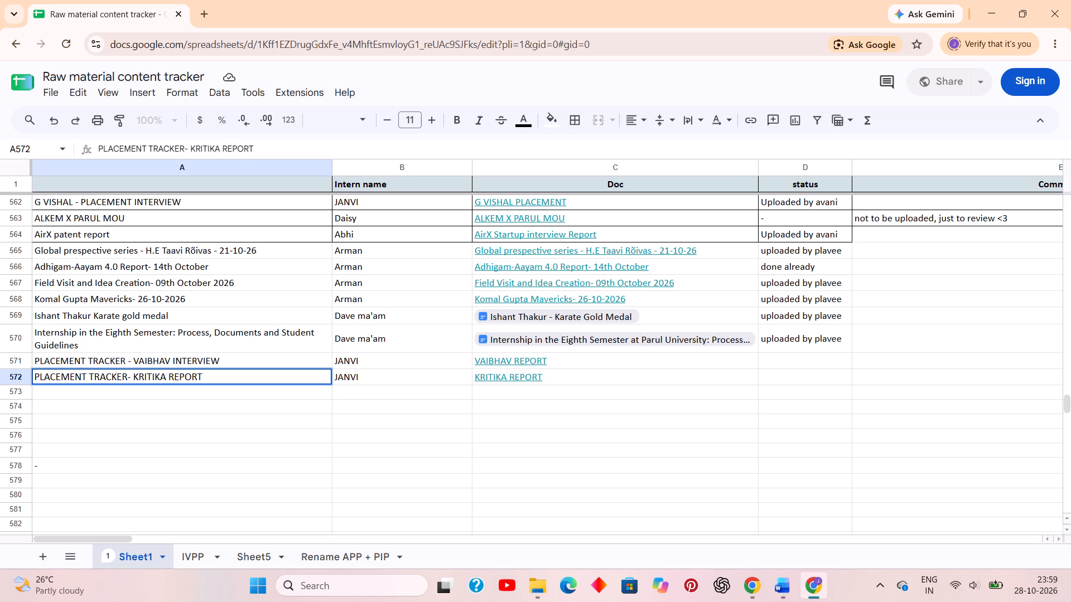
key(Return)
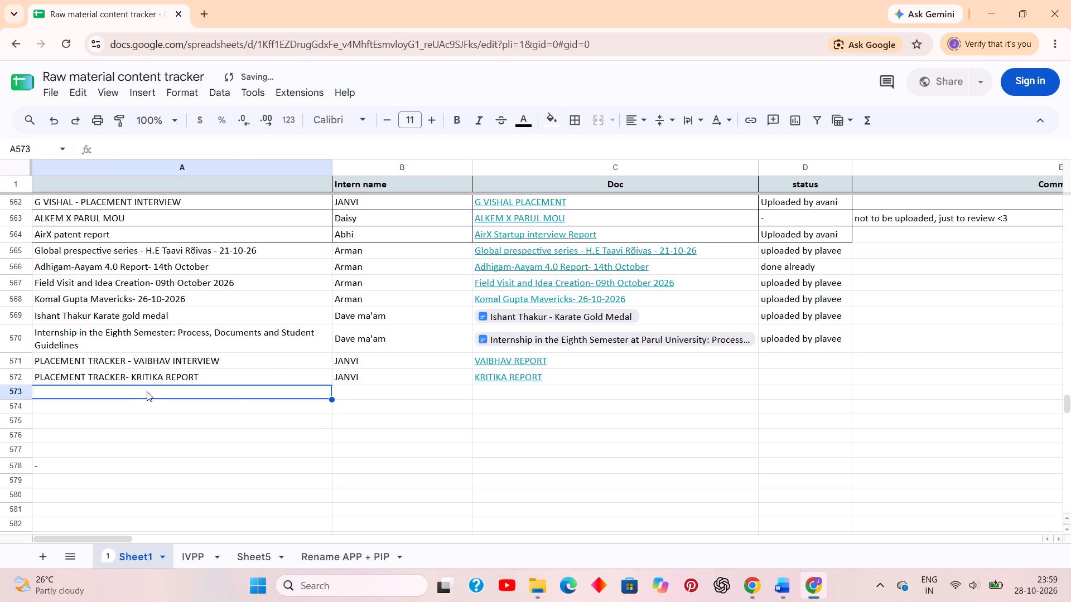
Add "MAVERICKS" after "PLACEMENT TRACKER" in the title in cell A572.
double_click(124, 378)
click(126, 377)
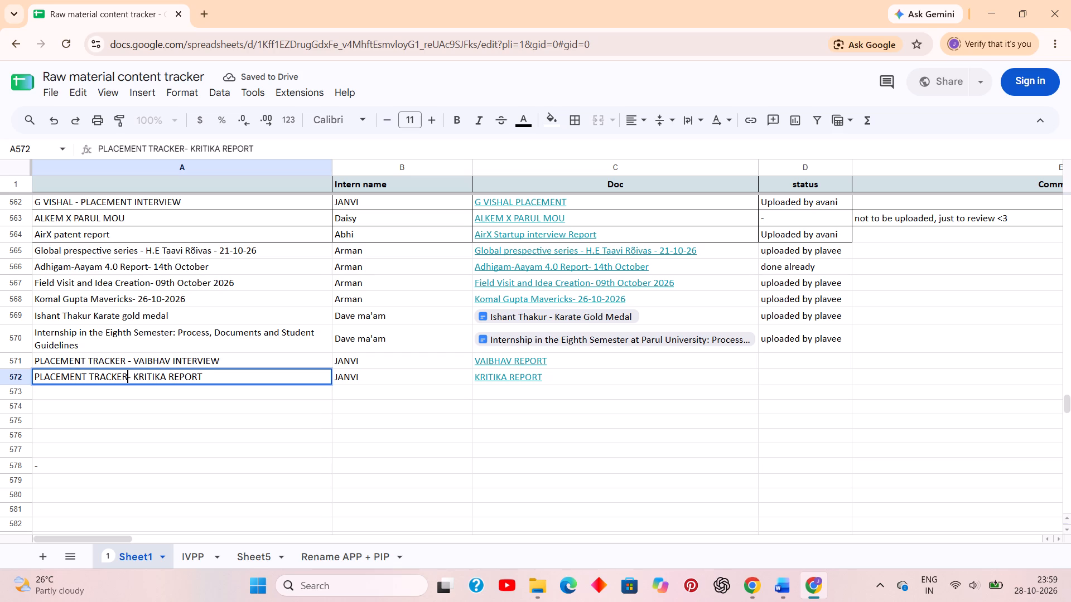
key(space)
text(MAVERICKS)
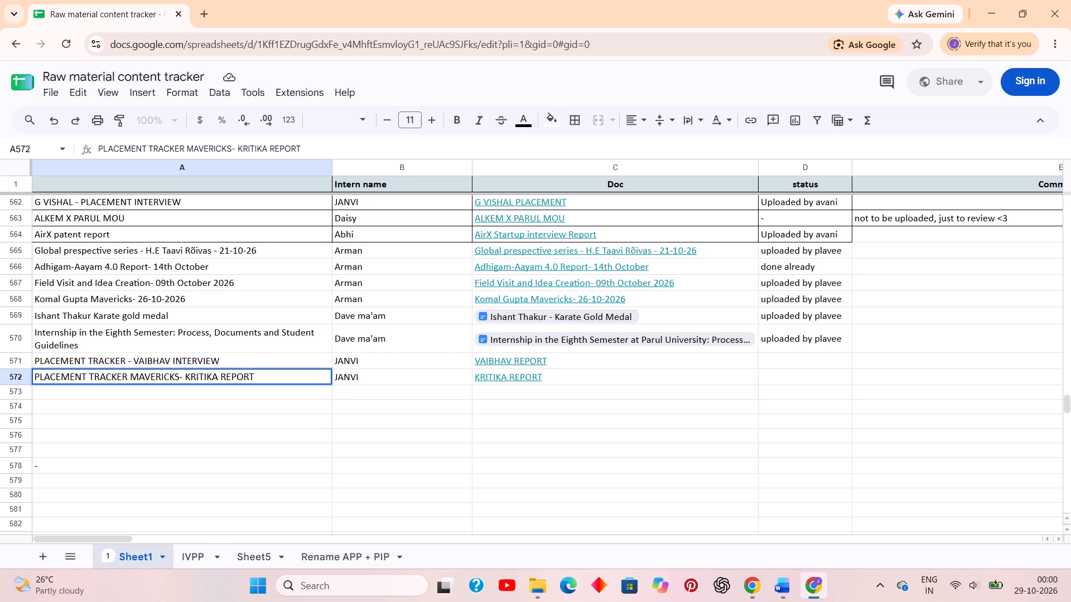
key(Return)
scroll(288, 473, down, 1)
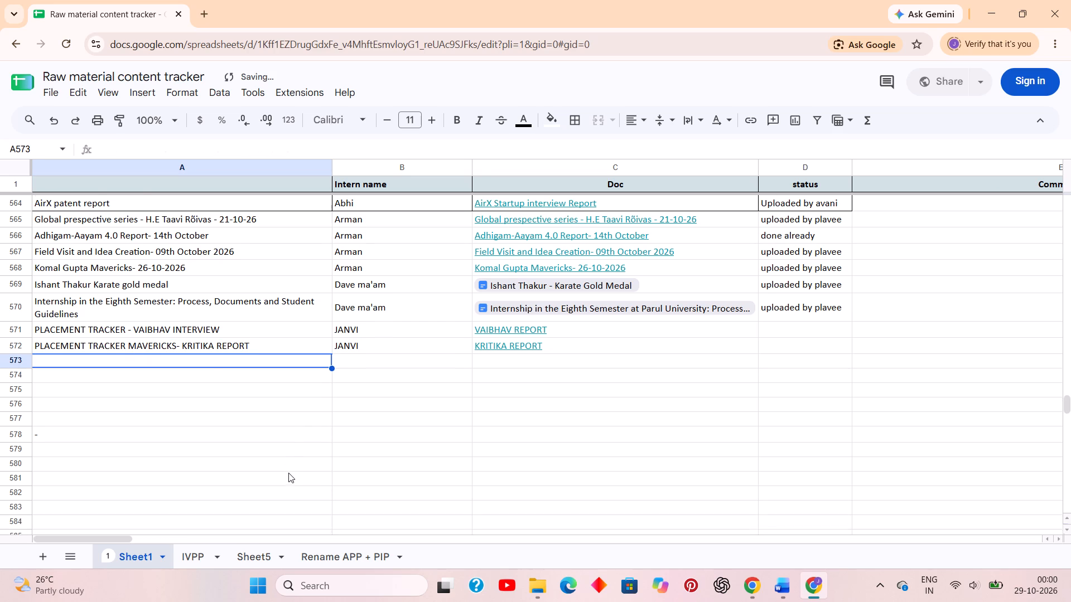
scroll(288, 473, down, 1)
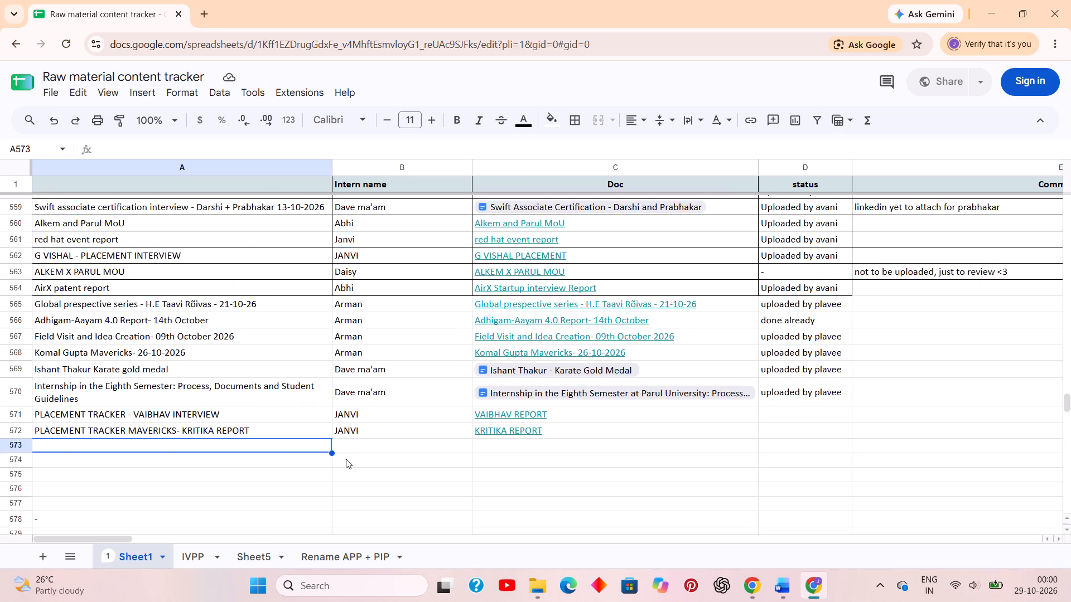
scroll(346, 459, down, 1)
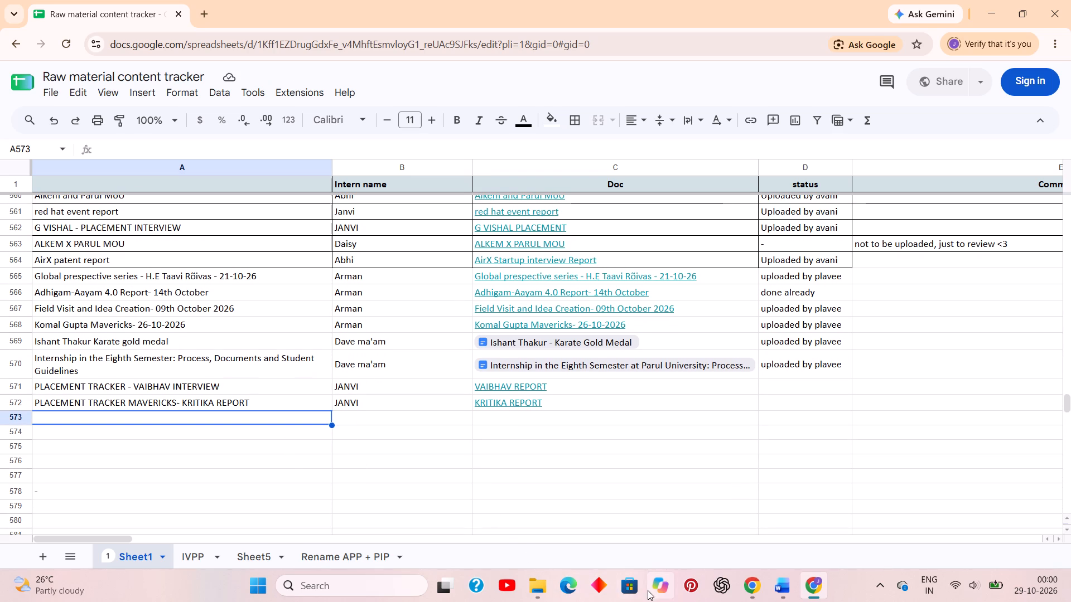
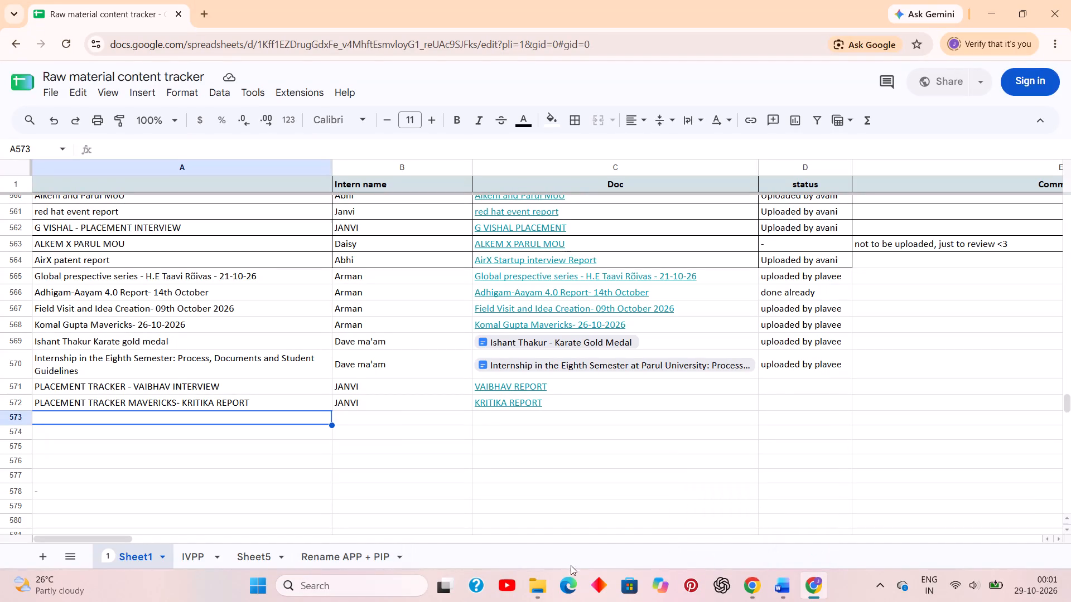
Leave the tracker and bring up the Windows launcher with the installed apps.
click(249, 586)
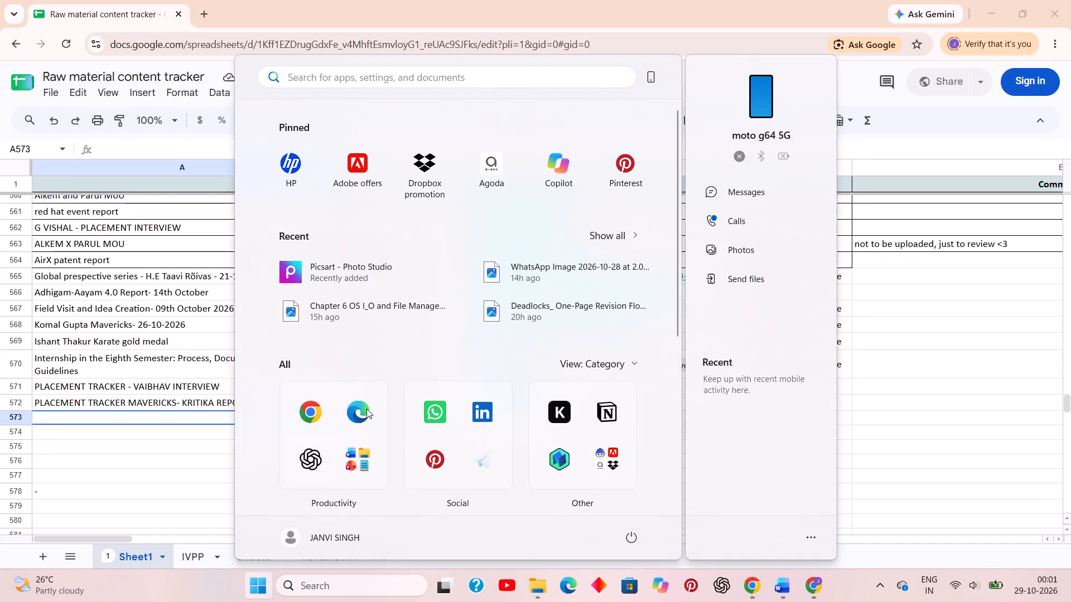
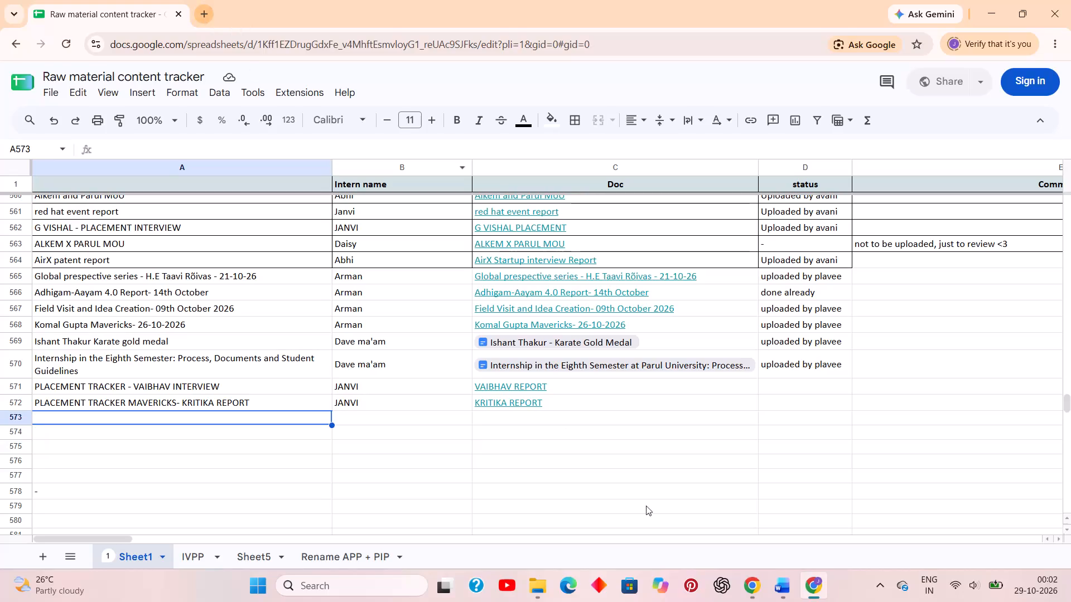
click(749, 589)
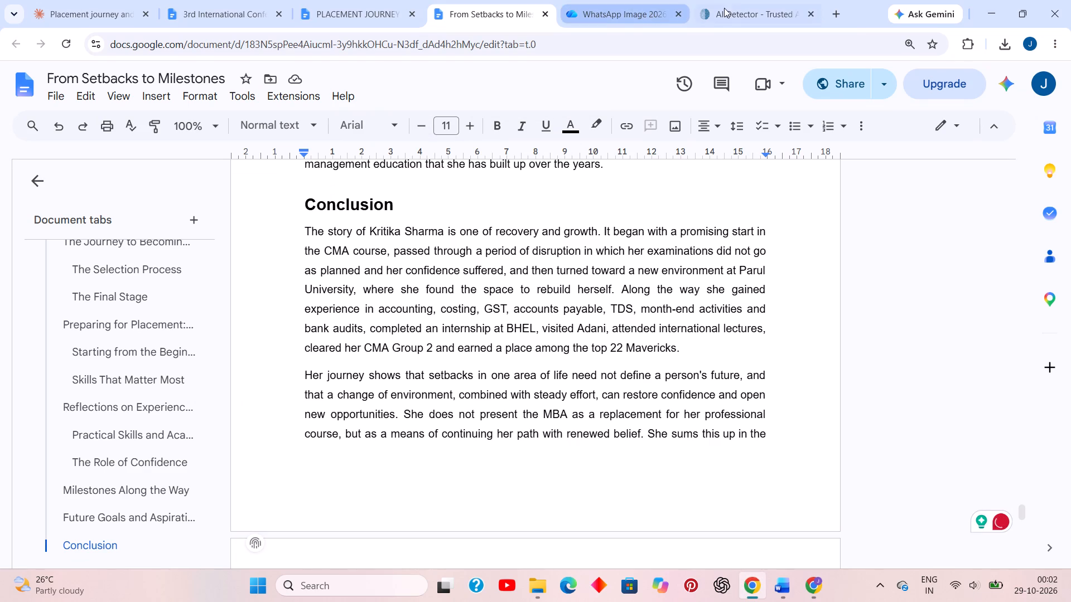
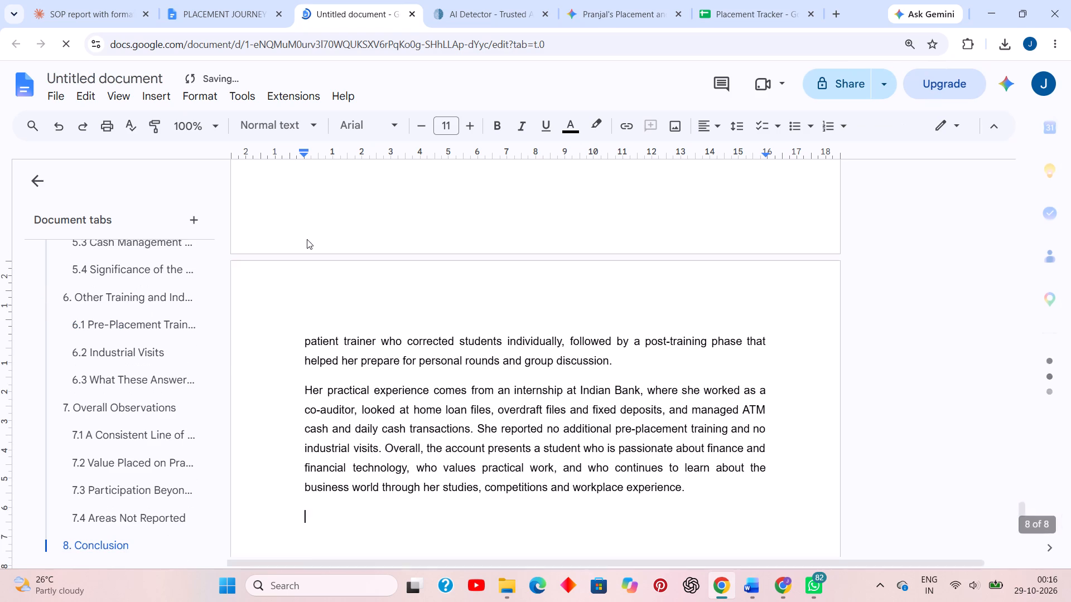
Open the page header above the cover title of the pasted report for editing.
scroll(307, 239, up, 16)
scroll(307, 239, up, 7)
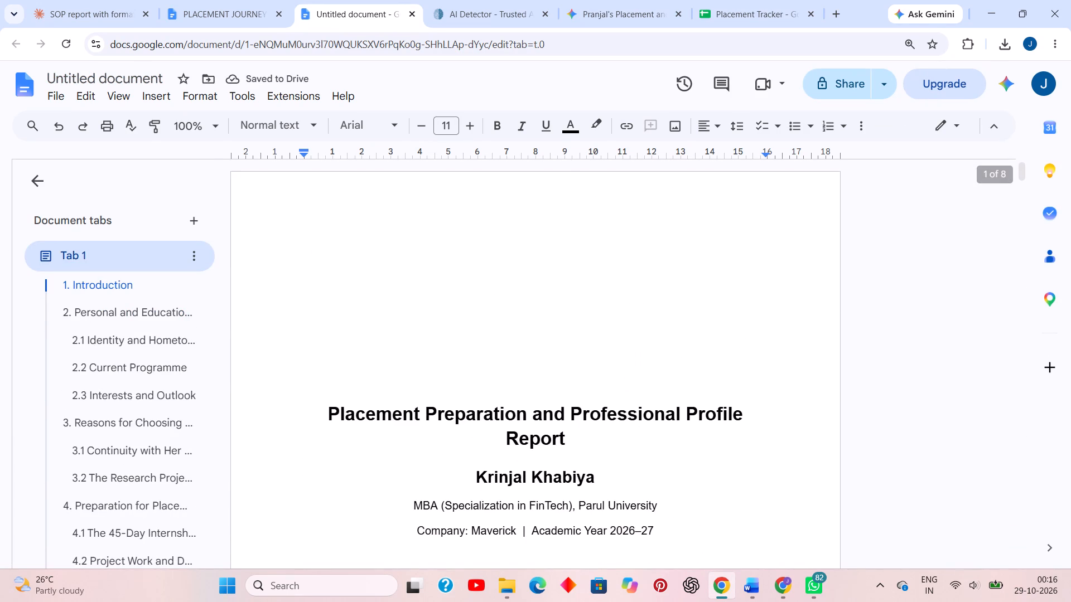
double_click(365, 241)
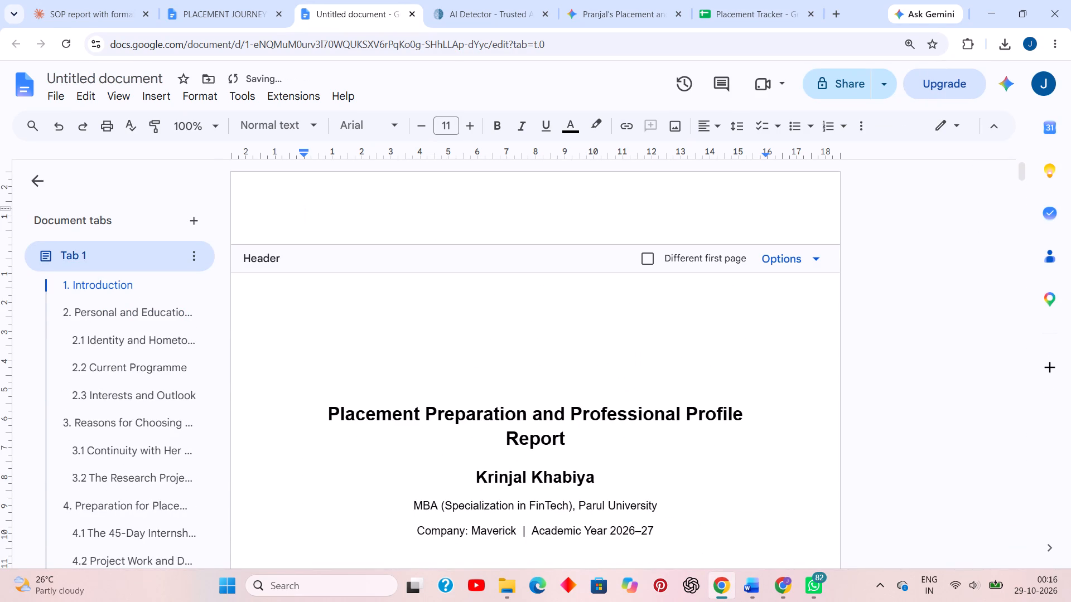
Remove the large blank space above the cover title by clearing the formatting of the empty paragraph there.
triple_click(393, 213)
click(404, 352)
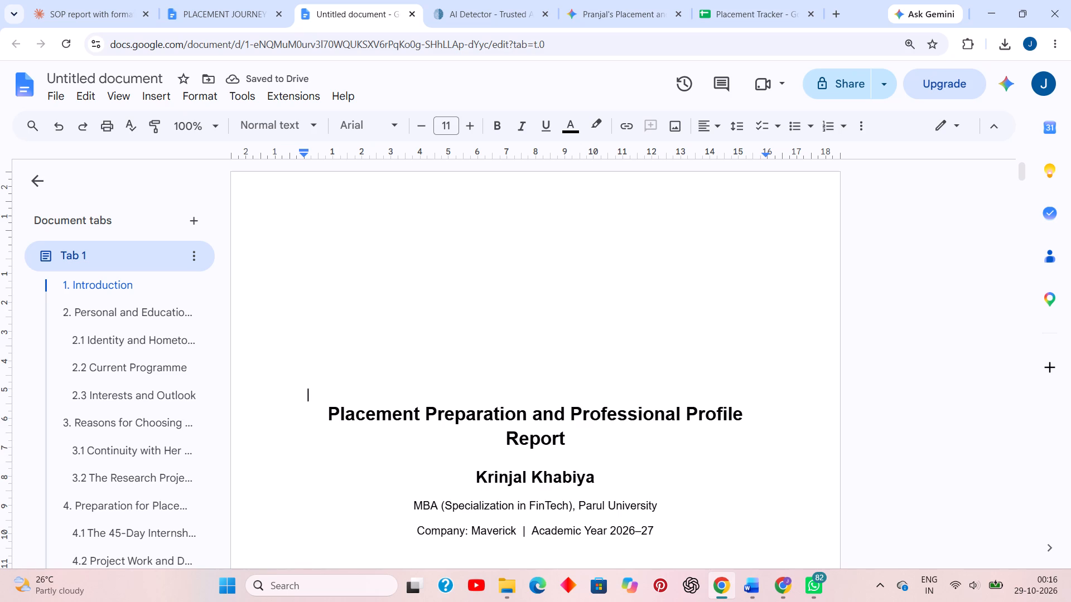
drag(404, 352, 399, 290)
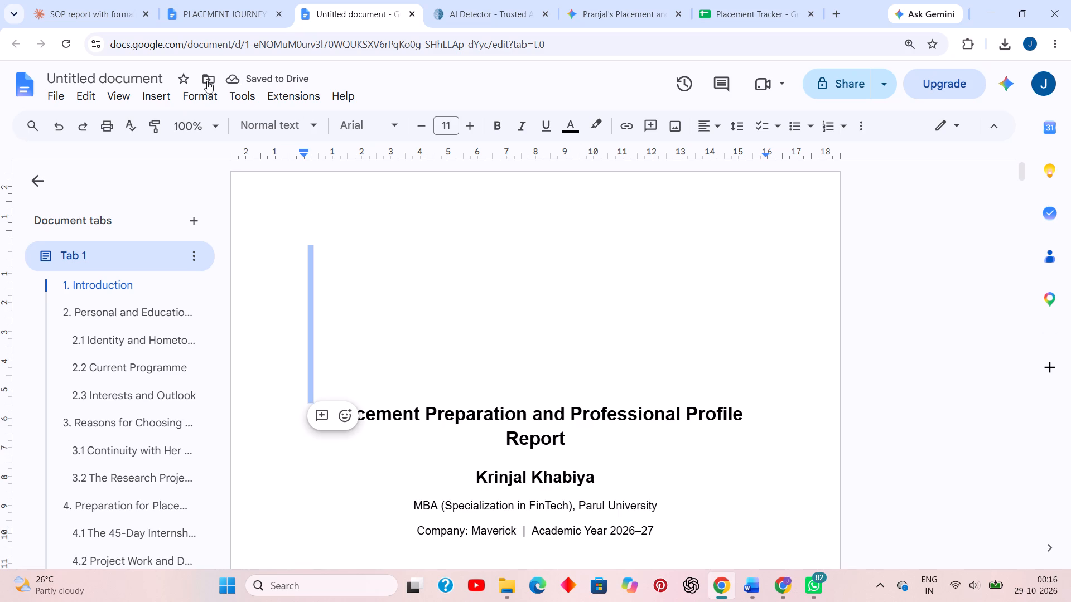
click(187, 95)
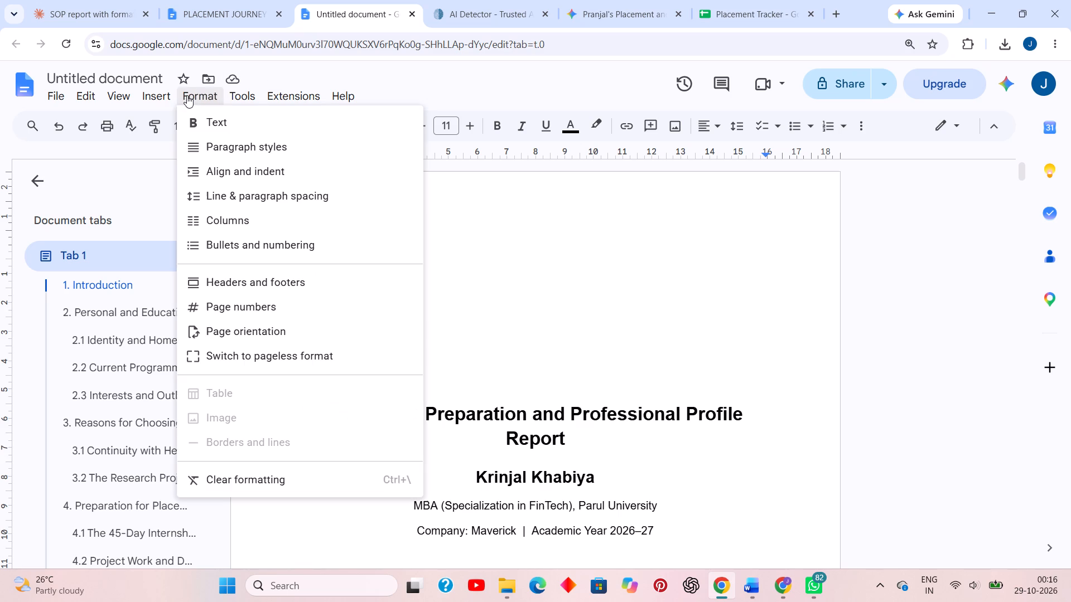
click(244, 479)
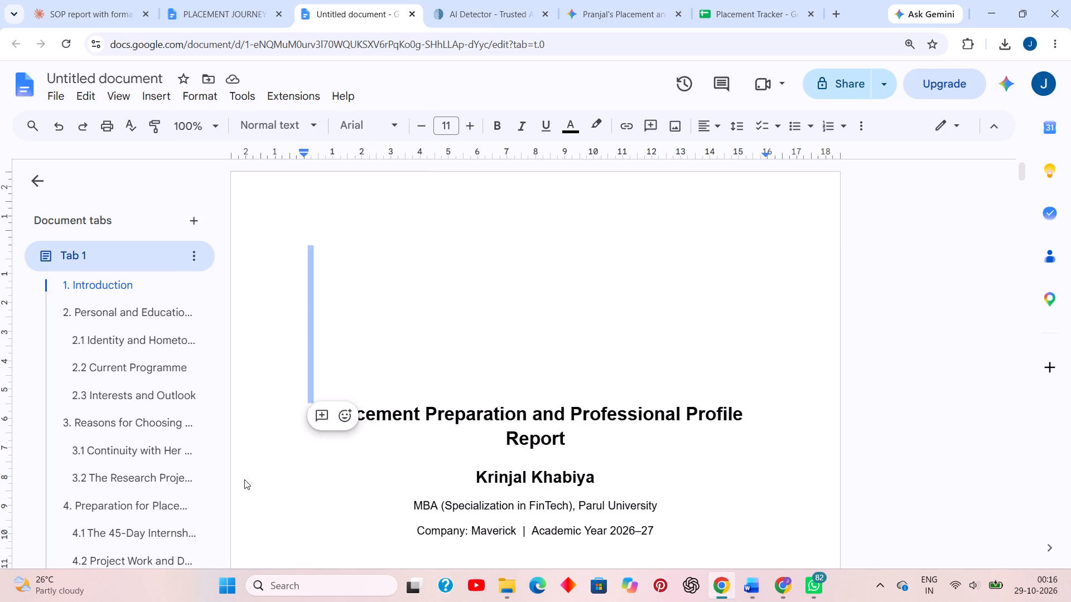
click(322, 381)
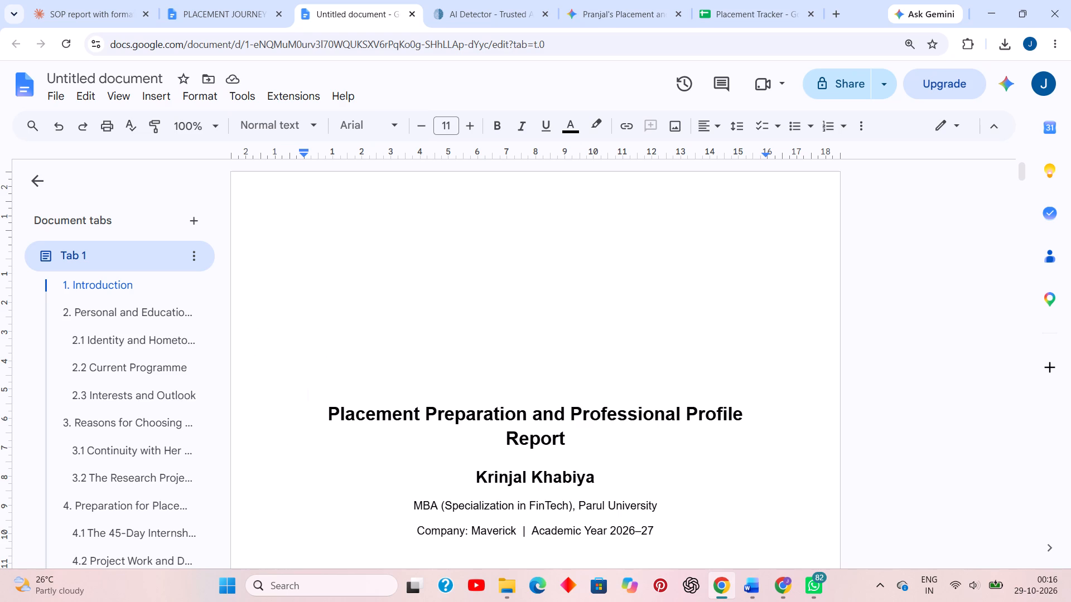
key(BackSpace)
key(BackSpace)
key(BackSpace)
click(324, 392)
drag(324, 392, 327, 353)
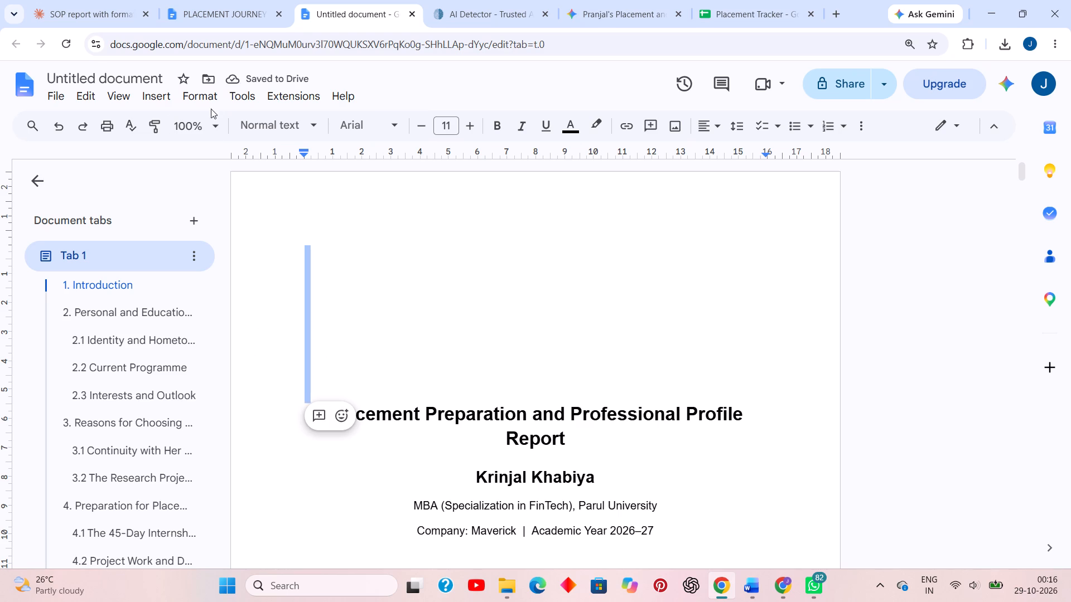
click(205, 93)
click(245, 485)
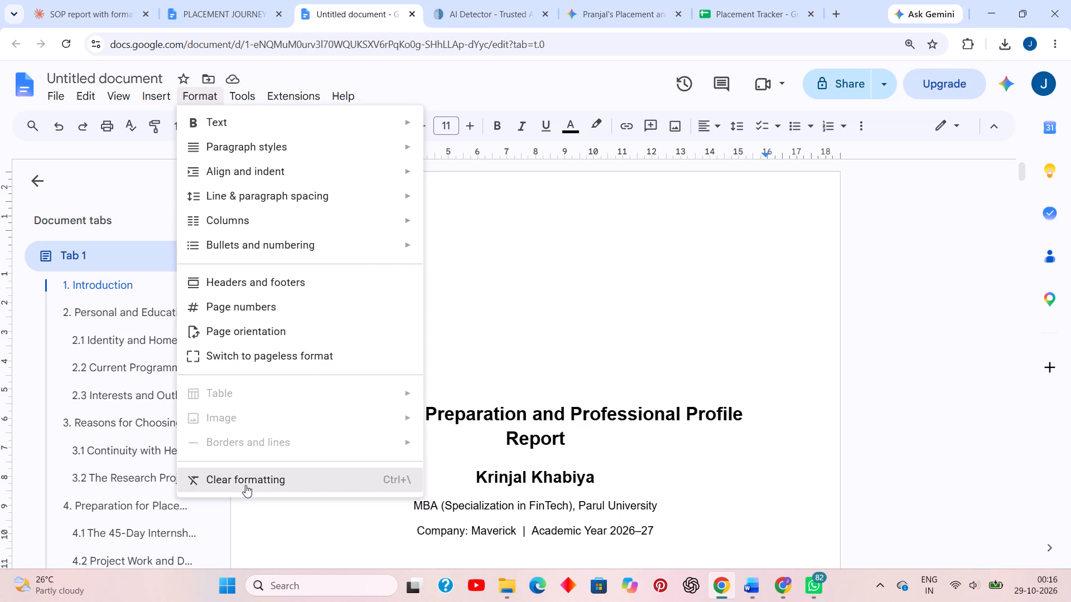
click(340, 362)
Add an empty line below the company and academic year line on the report's cover.
scroll(340, 362, down, 2)
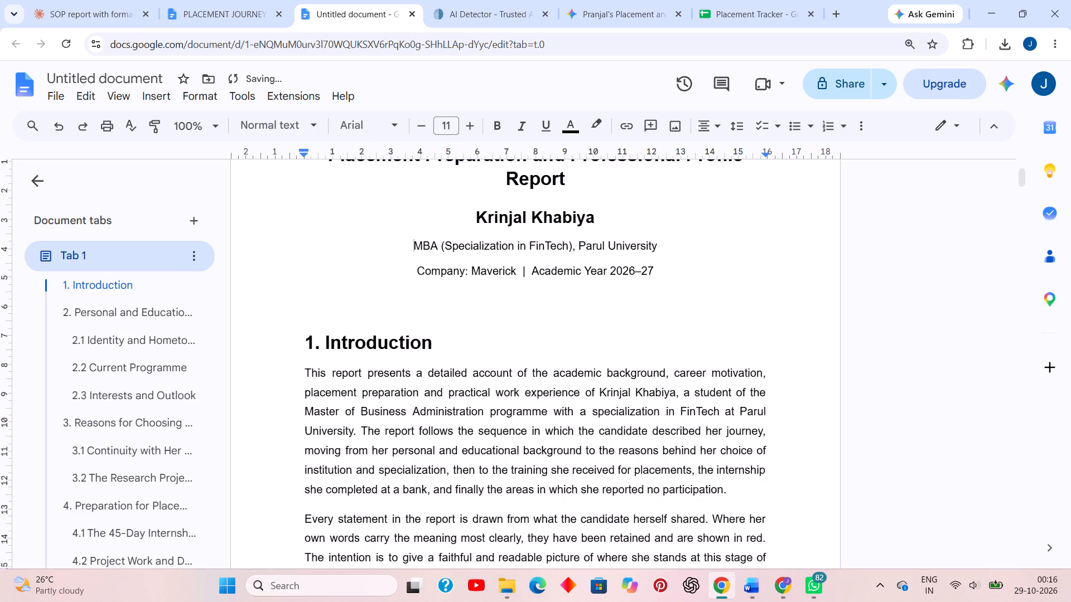
scroll(340, 362, down, 1)
scroll(340, 362, up, 1)
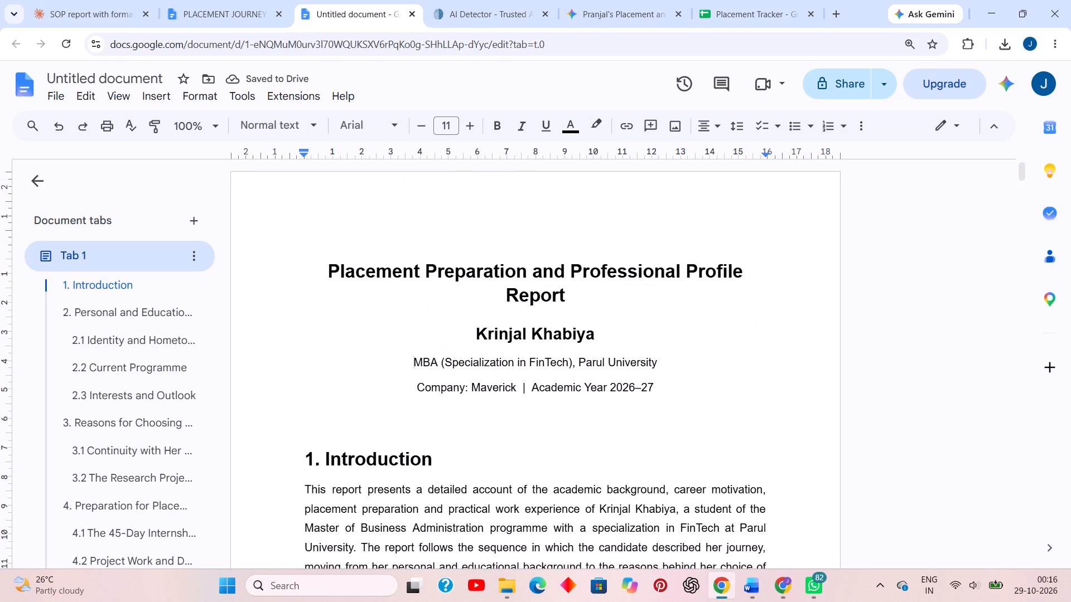
click(679, 380)
click(676, 383)
key(Return)
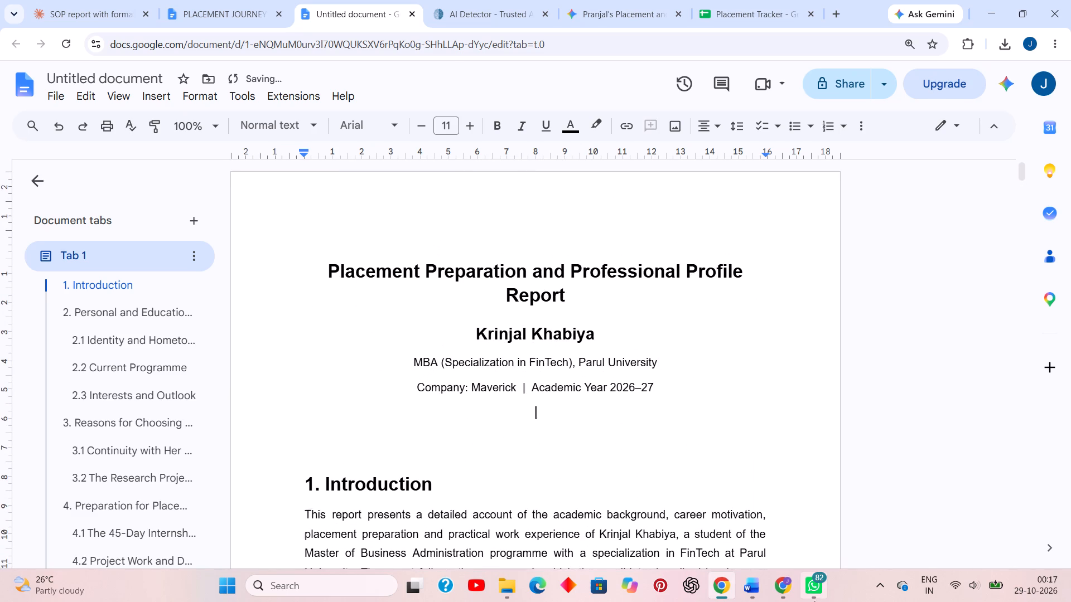
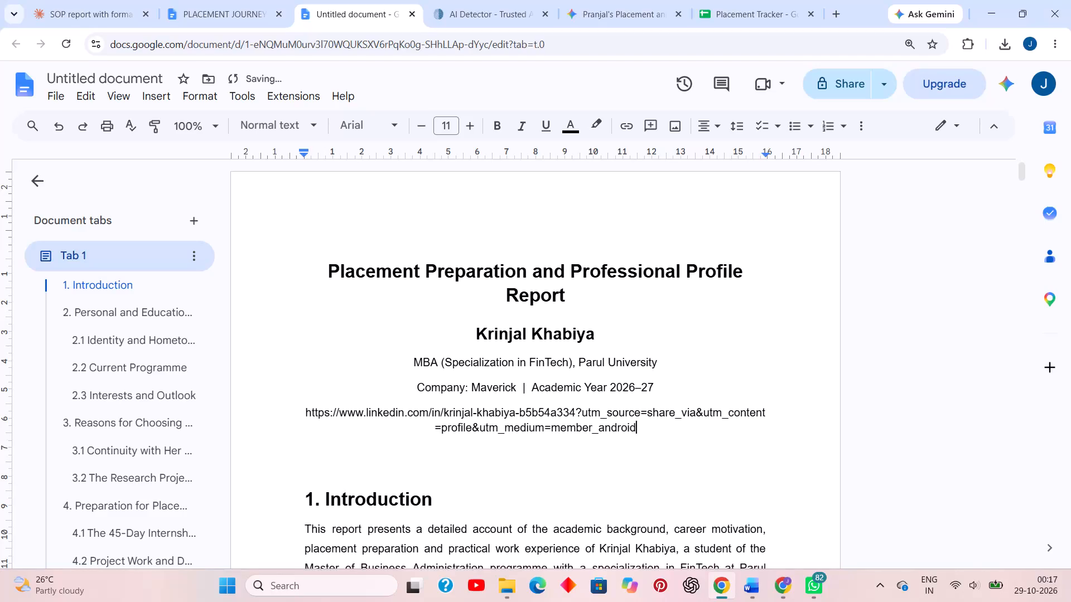
End the LinkedIn profile link on the cover with a period and start a new line below it.
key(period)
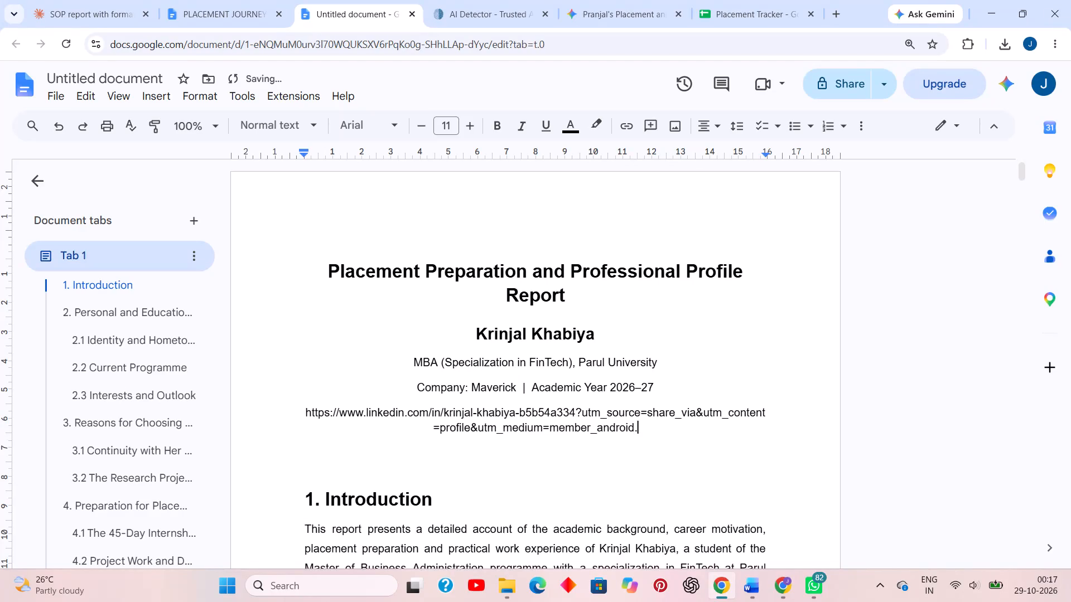
key(Return)
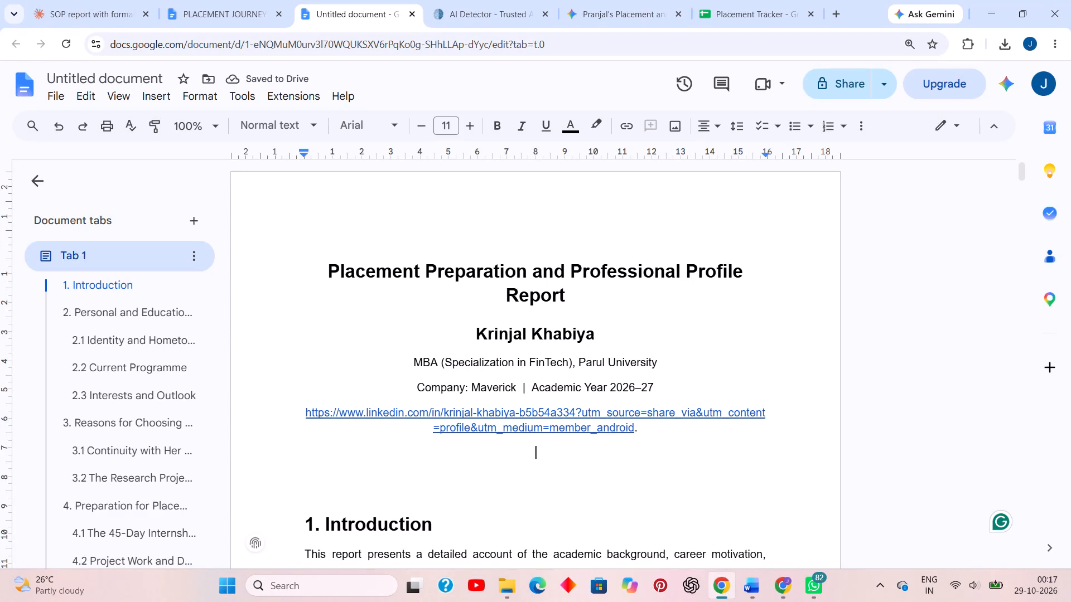
Switch to the OneDrive folder in File Explorer and copy a share link for the WhatsApp image dated 2026-10-18 at 12.22.58 AM.
click(505, 575)
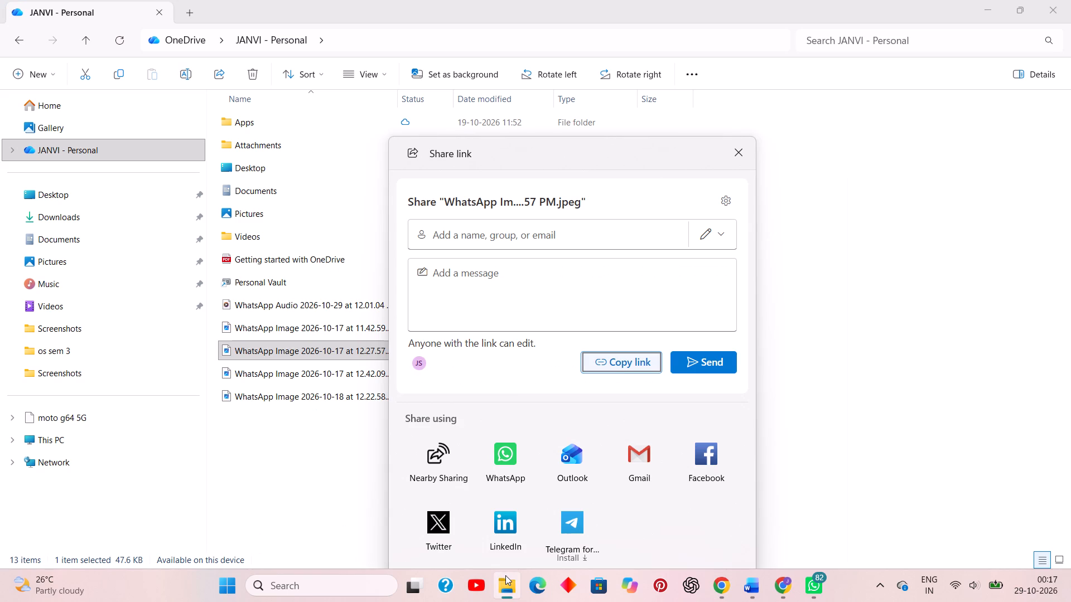
click(337, 425)
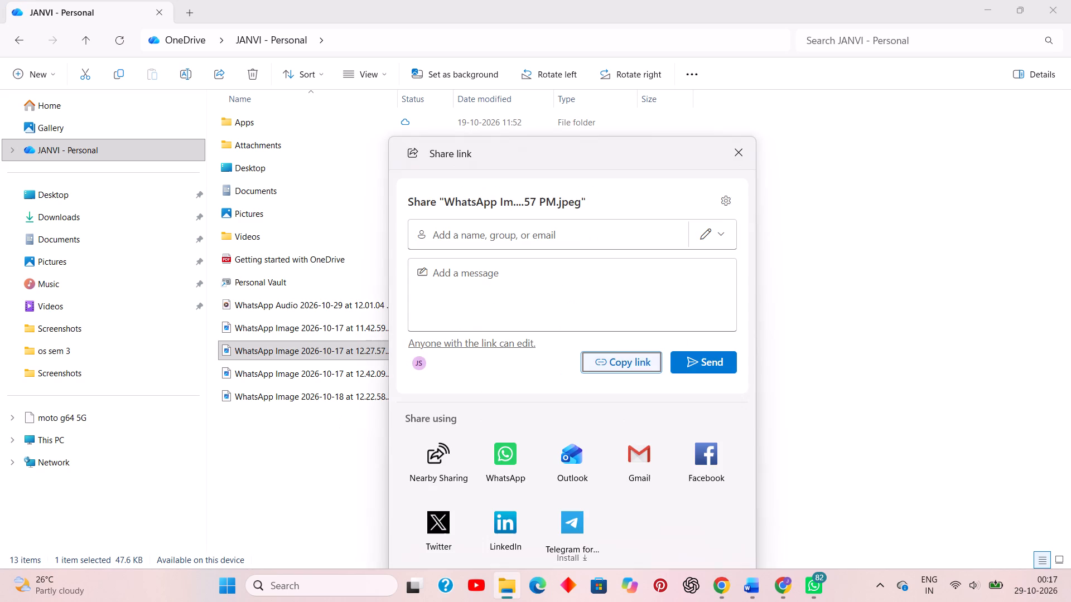
click(740, 158)
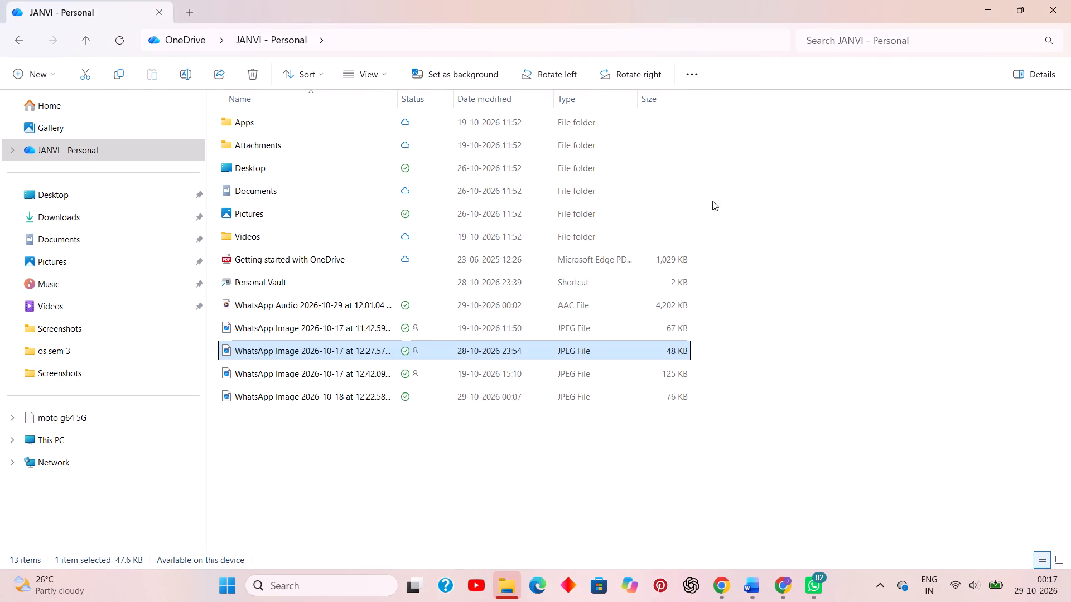
click(561, 397)
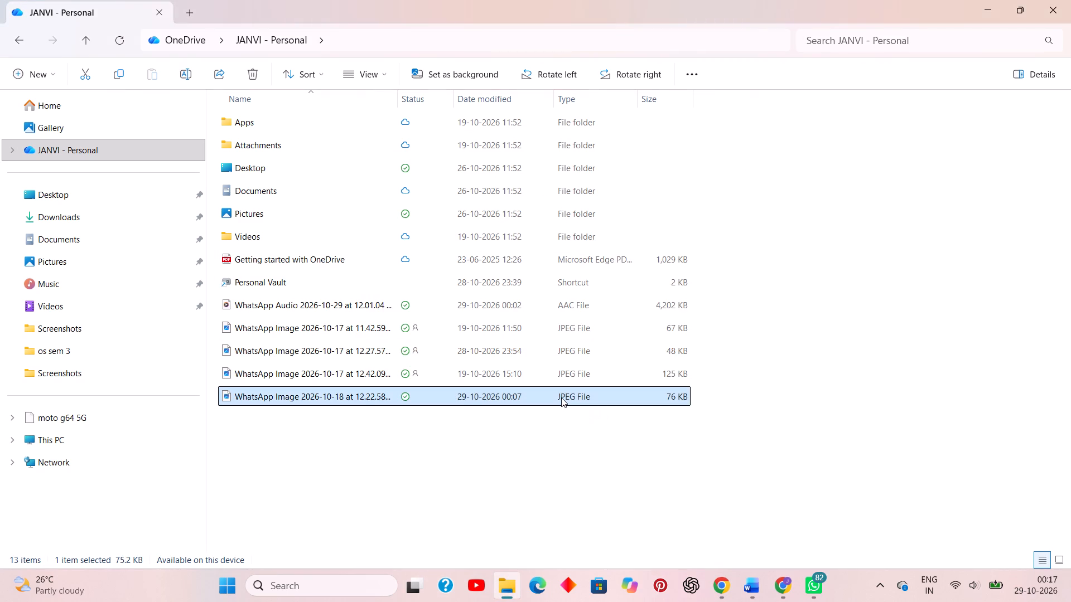
right_click(561, 397)
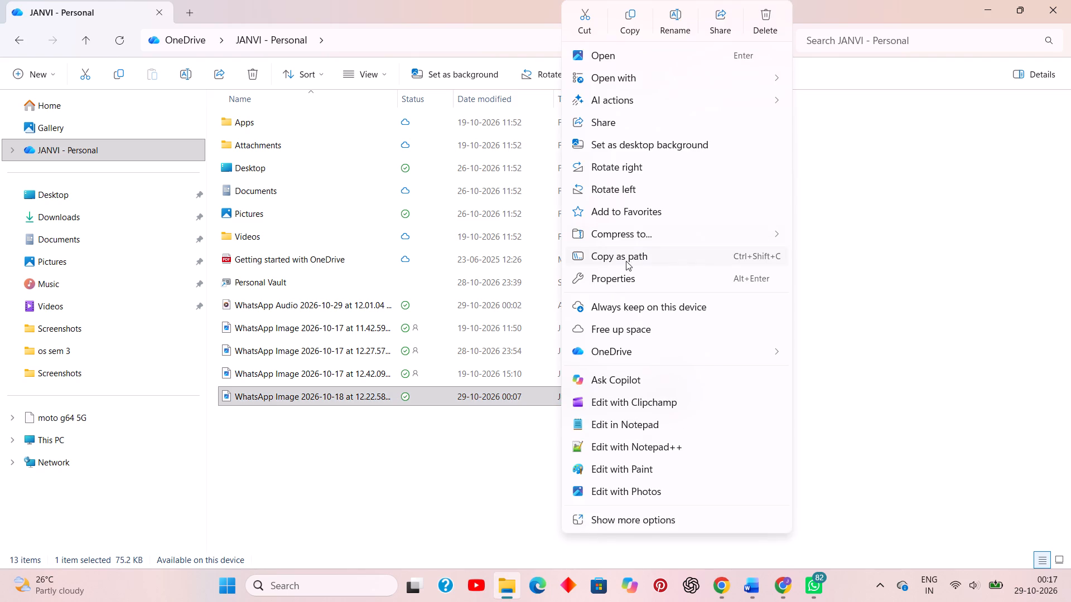
click(612, 124)
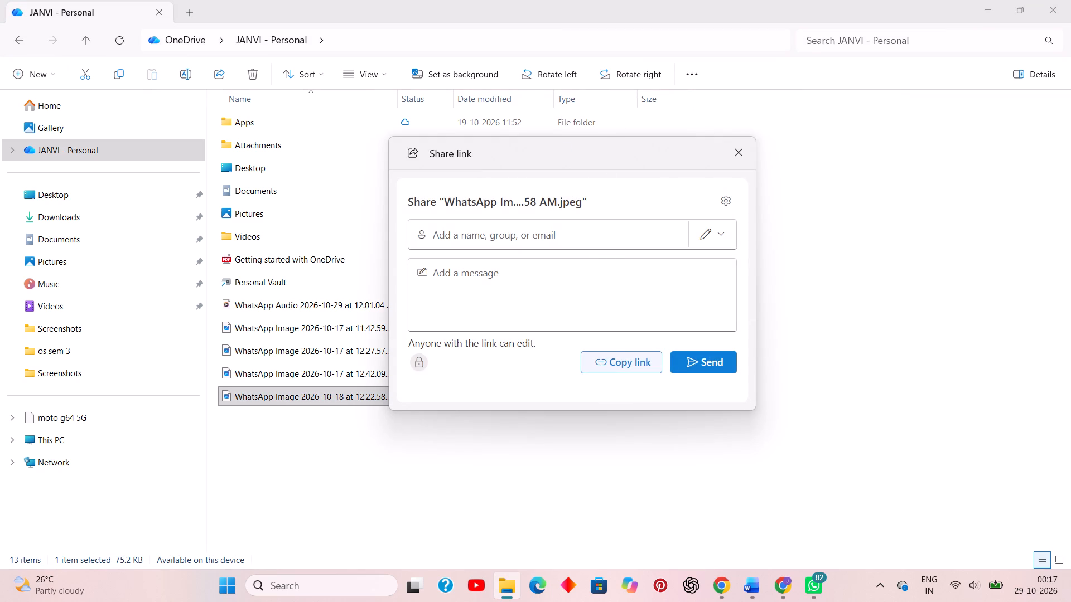
click(636, 364)
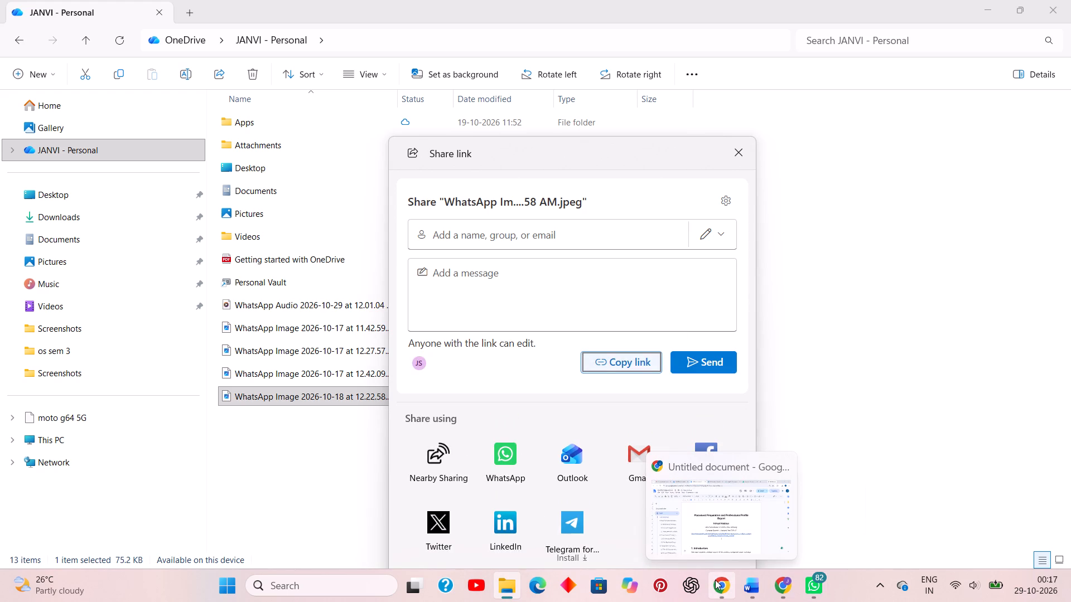
Switch back to the Google Docs report and paste the image link on the line below the LinkedIn link.
click(727, 502)
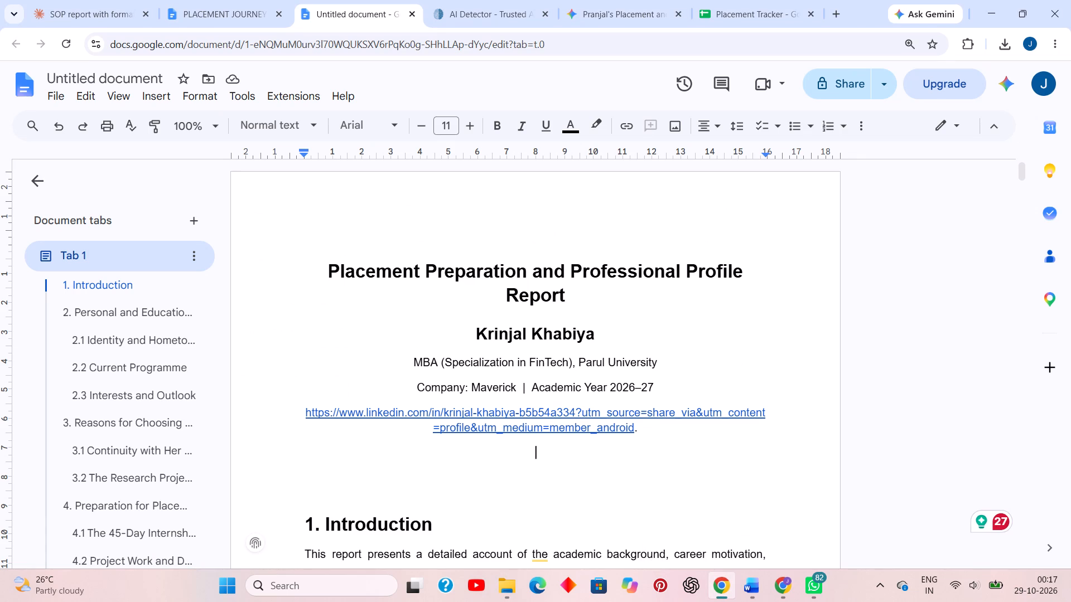
key(ctrl+v)
Remove the number "1." from the Introduction heading.
scroll(662, 532, down, 2)
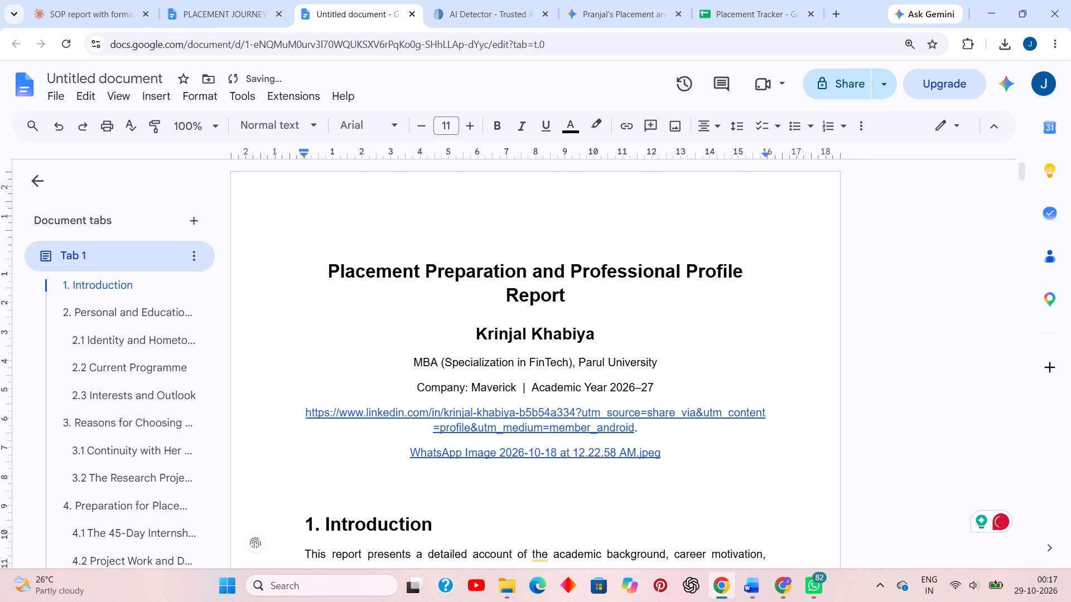
scroll(662, 532, down, 3)
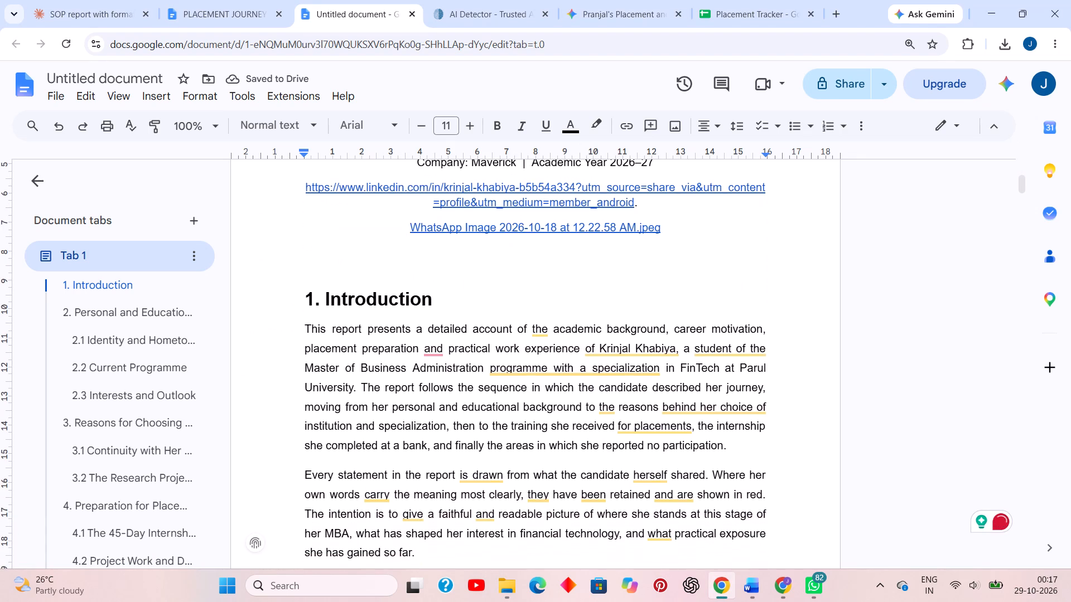
scroll(662, 532, down, 1)
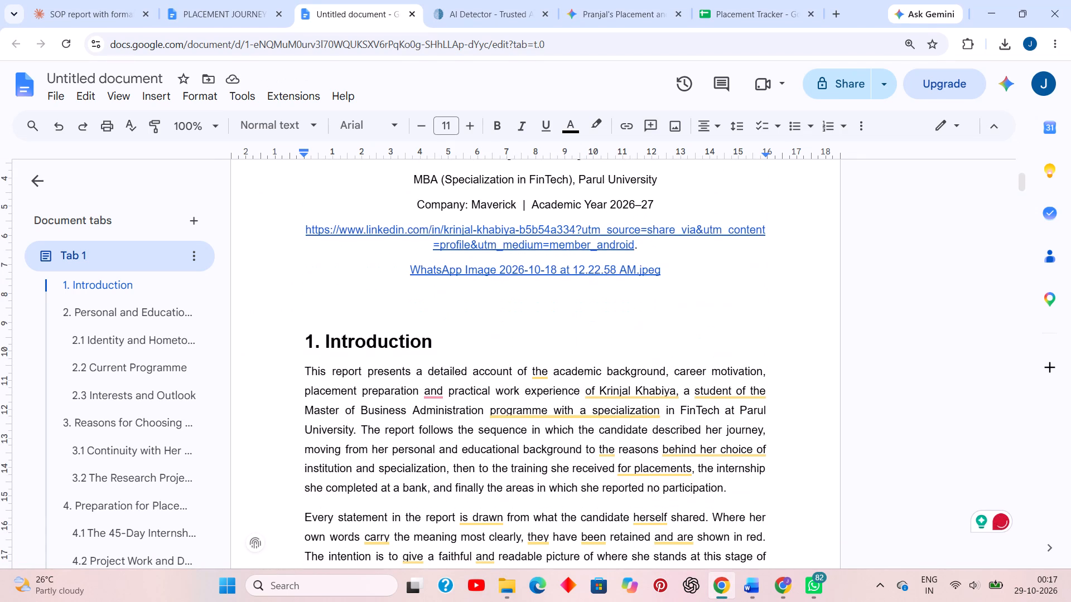
scroll(662, 532, down, 1)
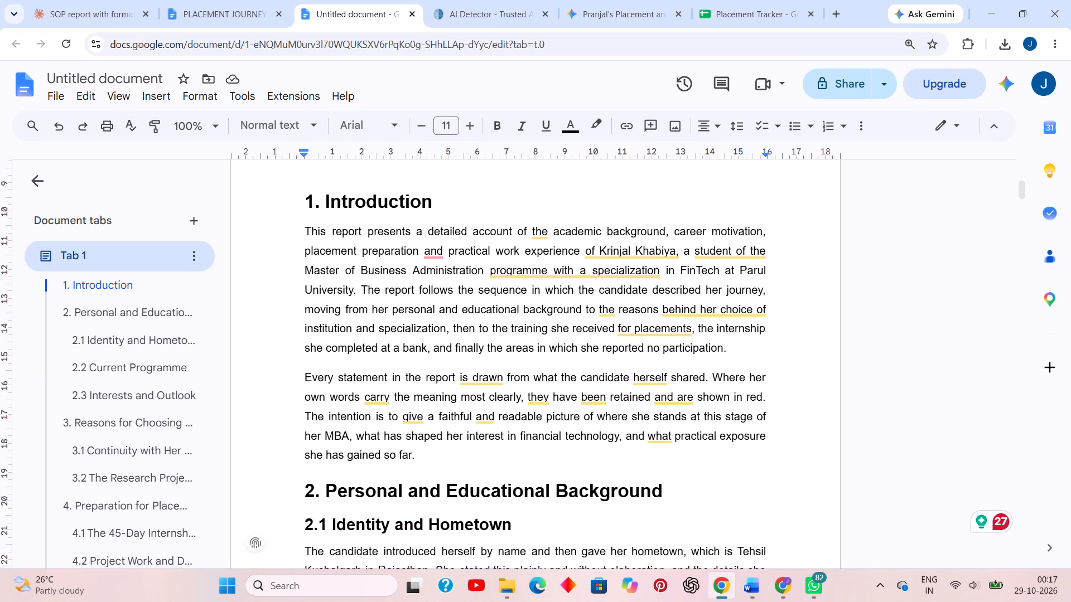
click(327, 200)
key(BackSpace)
key(BackSpace)
key(BackSpace)
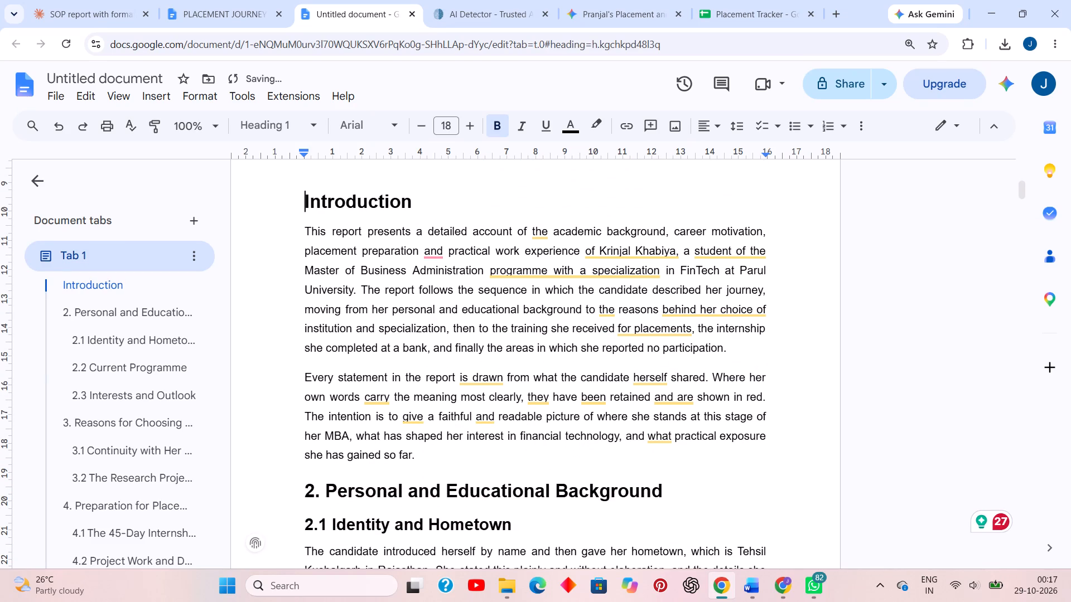
Remove the number "2." from the Personal and Educational Background heading.
scroll(239, 385, down, 2)
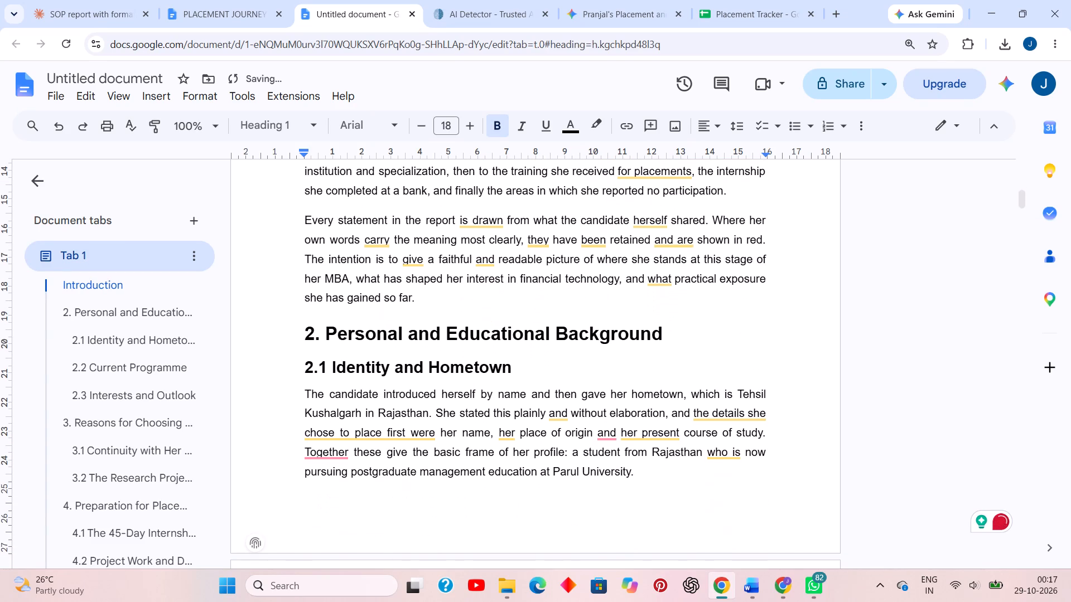
click(322, 339)
key(Right)
key(BackSpace)
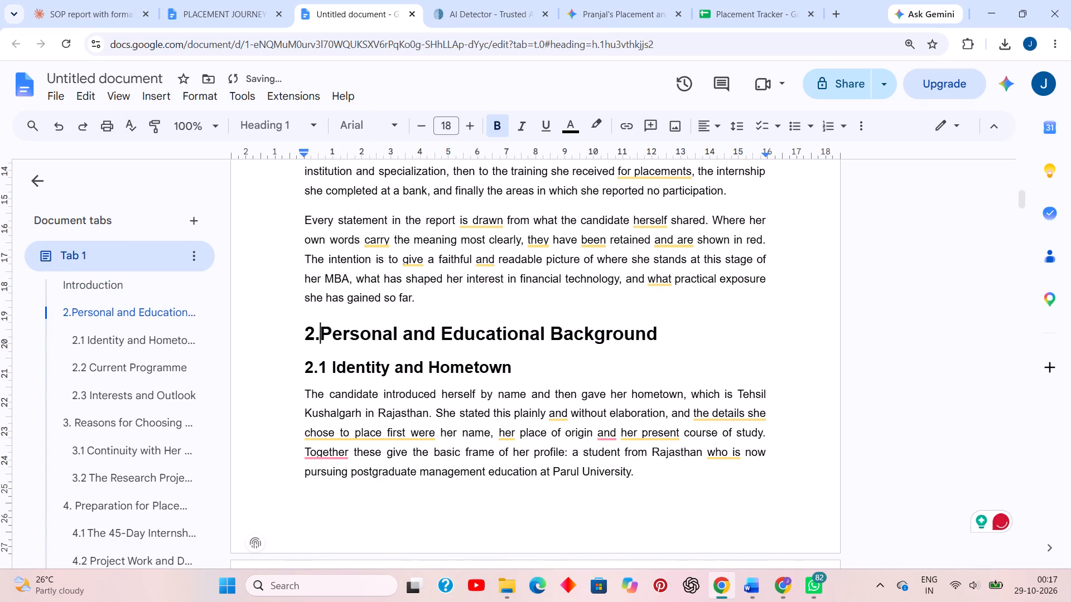
key(BackSpace)
key(BackSpace)
Remove the number "2.1" from the Identity and Hometown subheading.
key(Down)
key(Right)
key(Right)
key(Right)
key(Right)
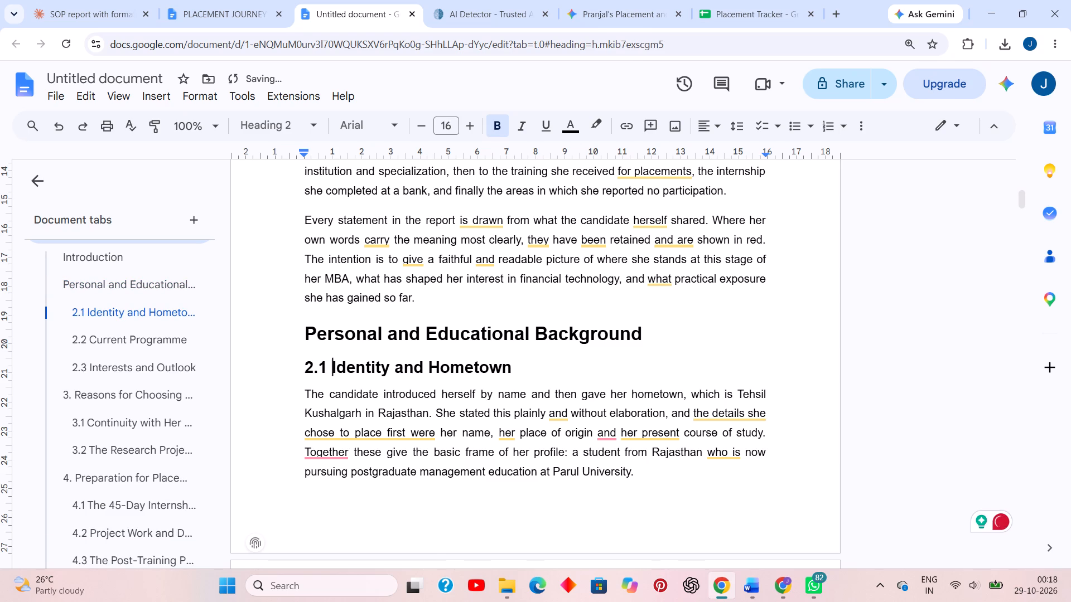
key(BackSpace)
key(BackSpace)
key(BackSpace)
key(BackSpace)
Remove the number "2.2" from the Current Programme subheading.
scroll(322, 339, down, 1)
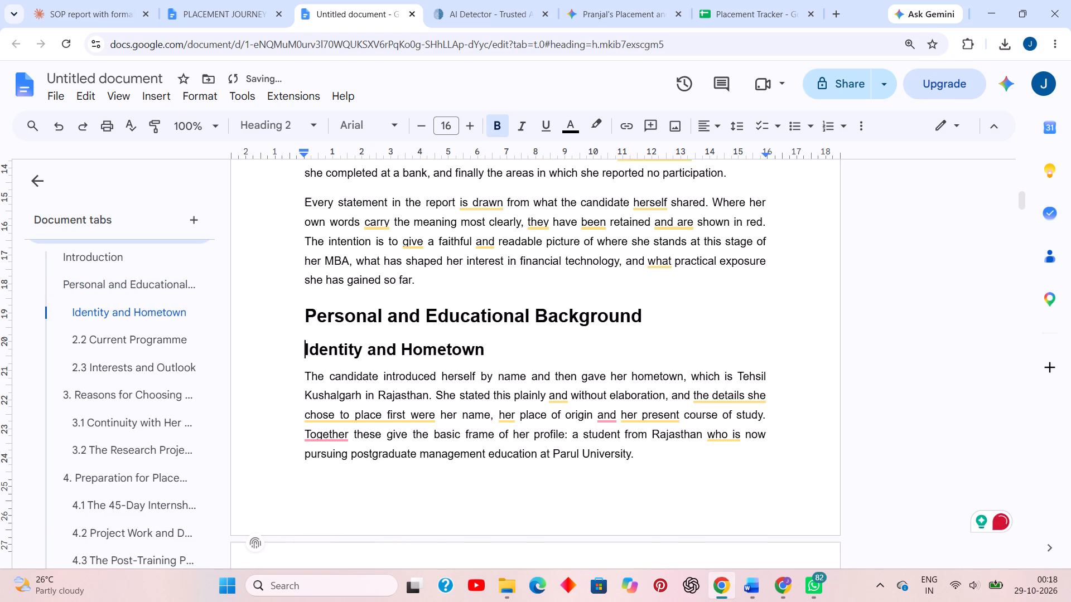
scroll(322, 339, down, 3)
click(332, 404)
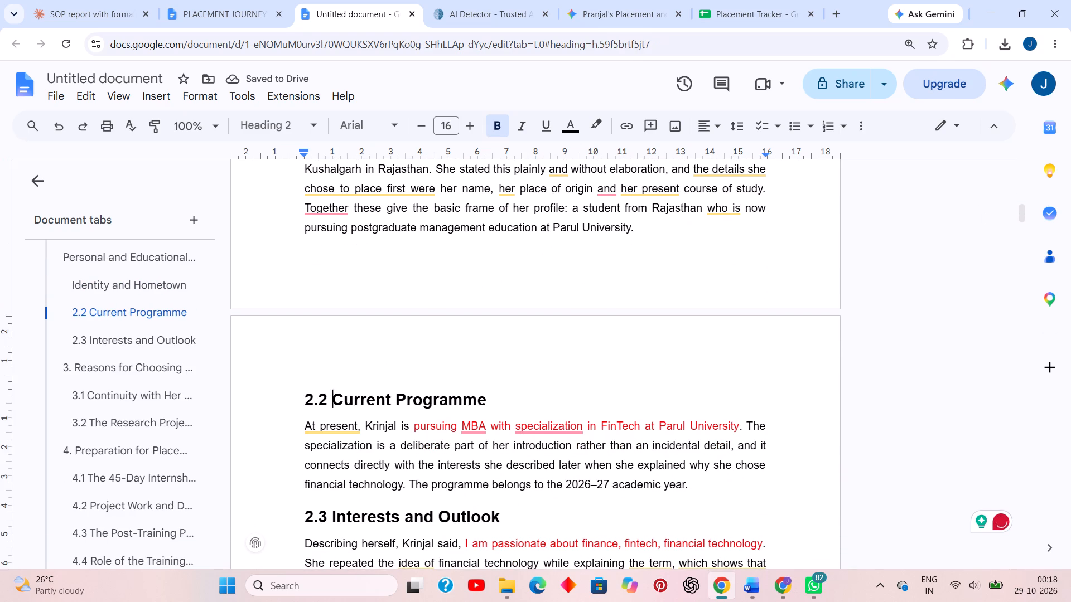
key(BackSpace)
key(BackSpace)
key(BackSpace)
key(BackSpace)
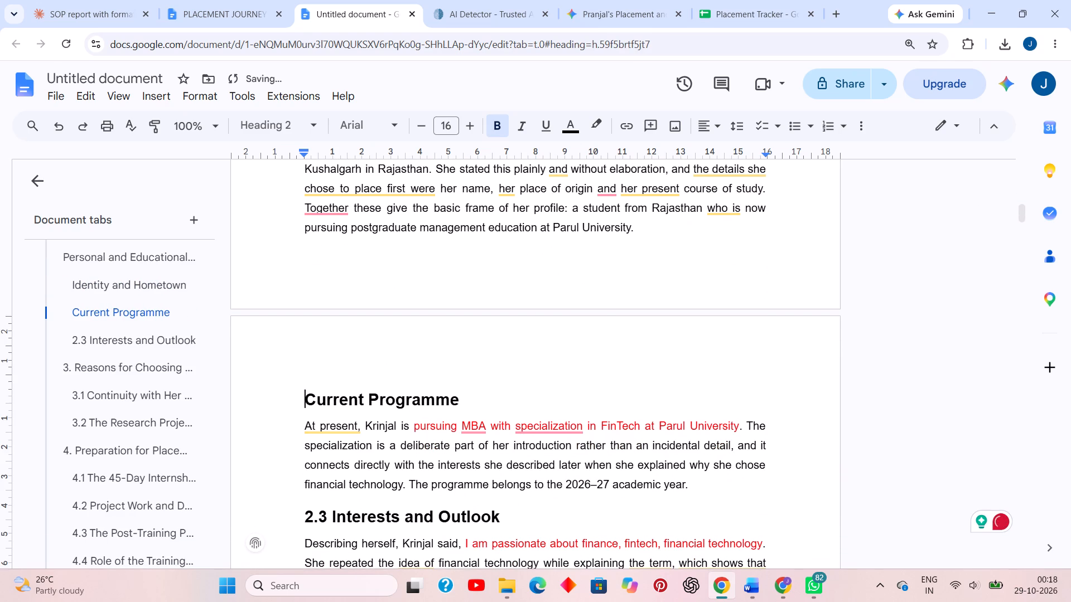
Remove the number "2.3" from the Interests and Outlook subheading.
click(332, 521)
key(BackSpace)
key(BackSpace)
key(BackSpace)
key(BackSpace)
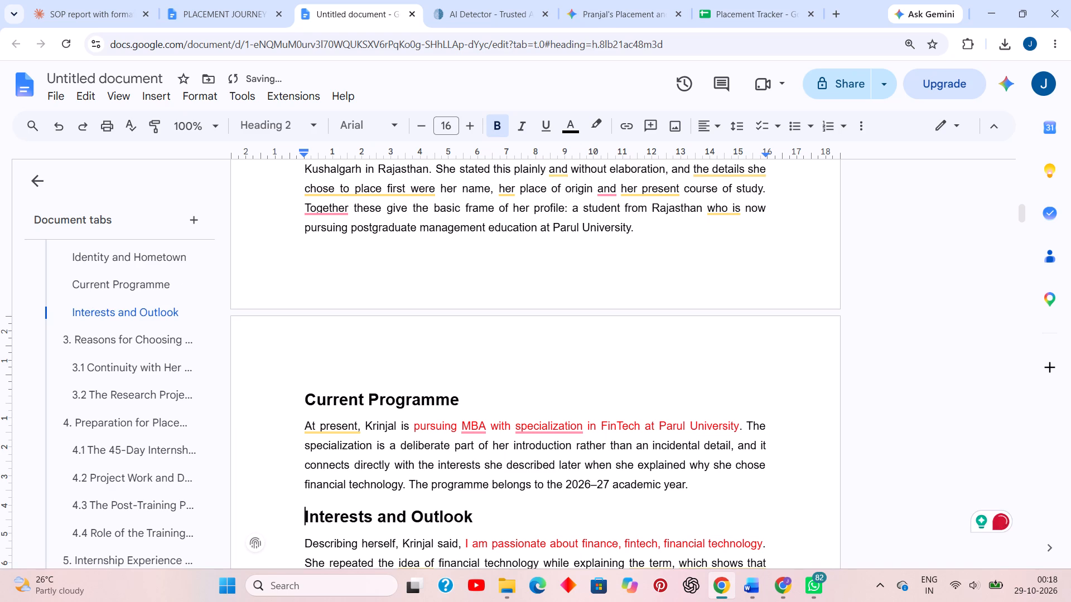
Remove the number "3." from the Reasons for Choosing Parul University and FinTech heading.
scroll(332, 521, down, 5)
scroll(360, 438, down, 1)
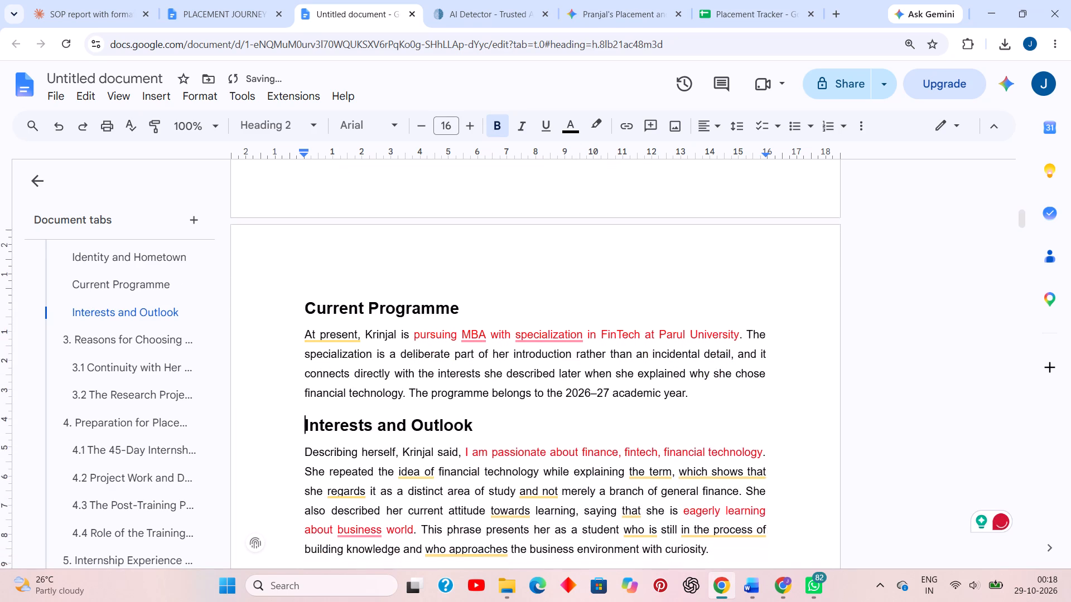
scroll(360, 438, down, 6)
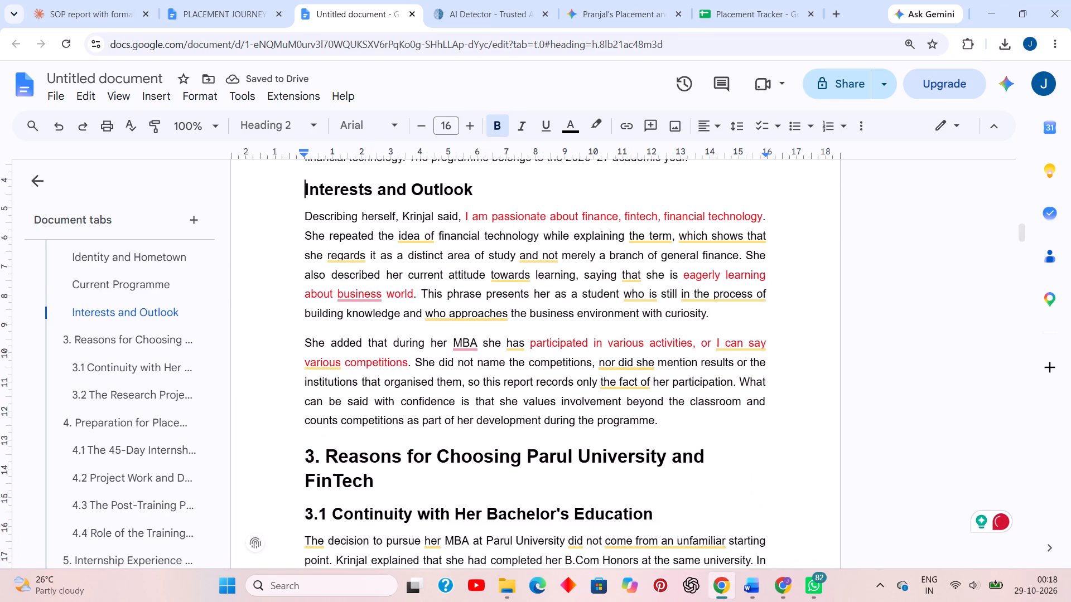
scroll(360, 438, down, 1)
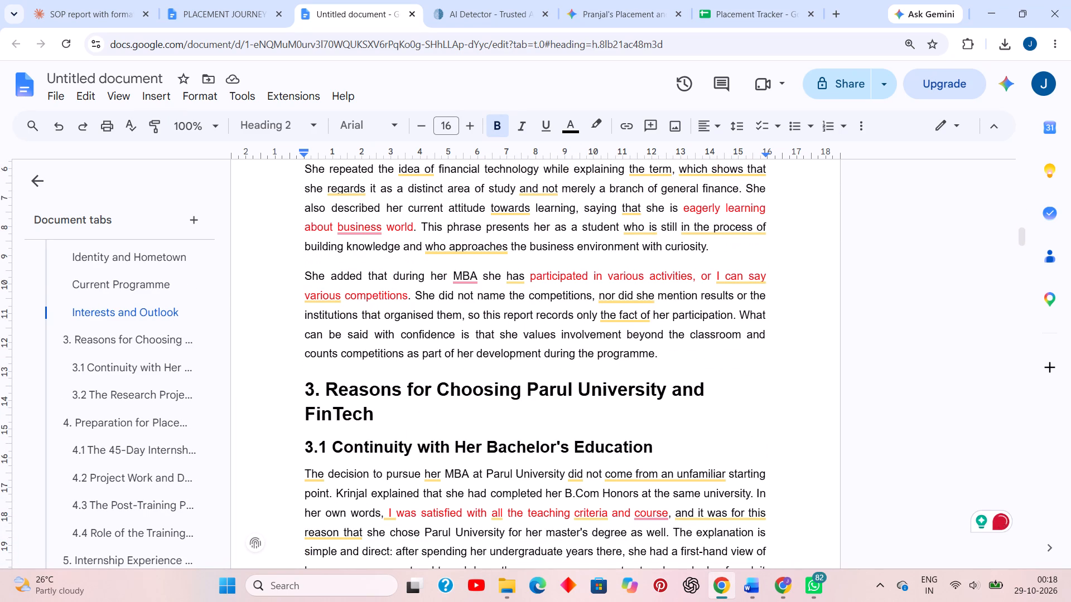
click(326, 397)
key(BackSpace)
key(BackSpace)
key(BackSpace)
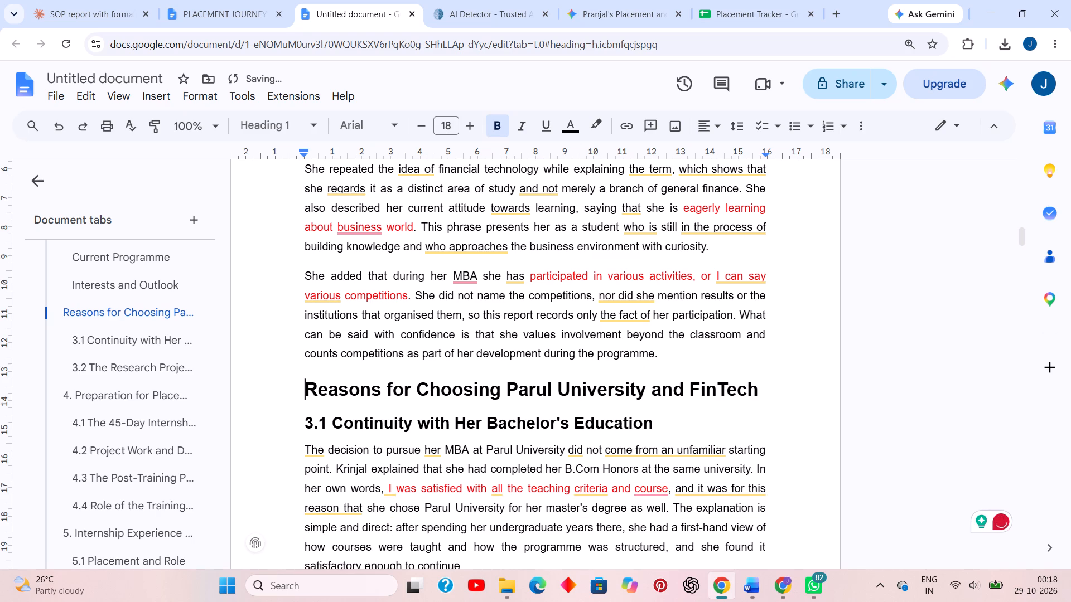
Remove the number "3.1" from the Continuity with Her Bachelor's Education subheading.
click(333, 427)
key(BackSpace)
key(BackSpace)
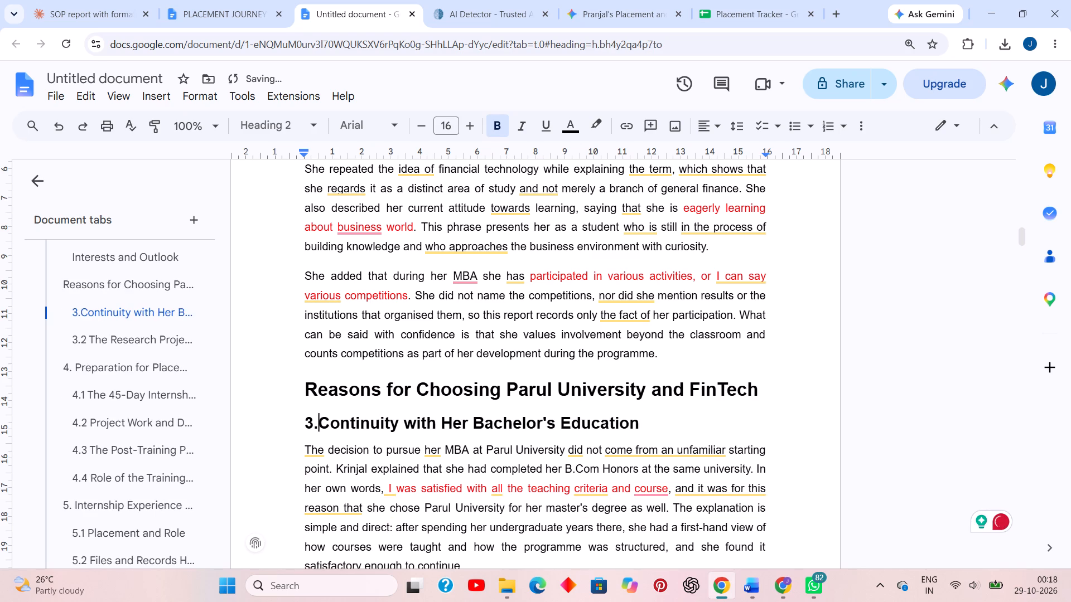
key(BackSpace)
key(BackSpace)
Remove the number "3.2" from the subheading The Research Project on Digital Payments.
scroll(333, 427, down, 1)
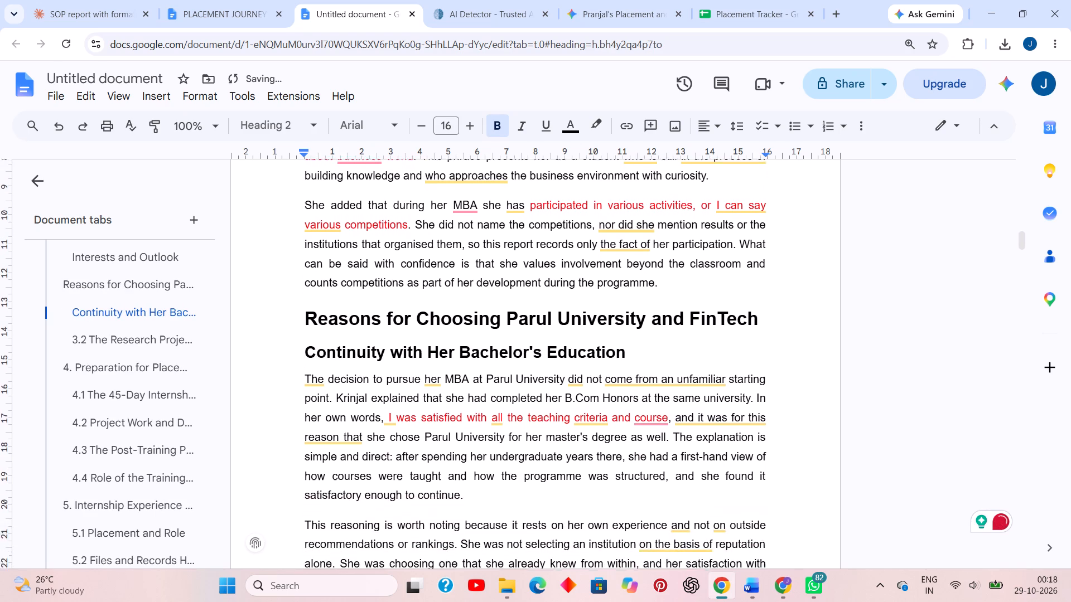
scroll(333, 427, down, 5)
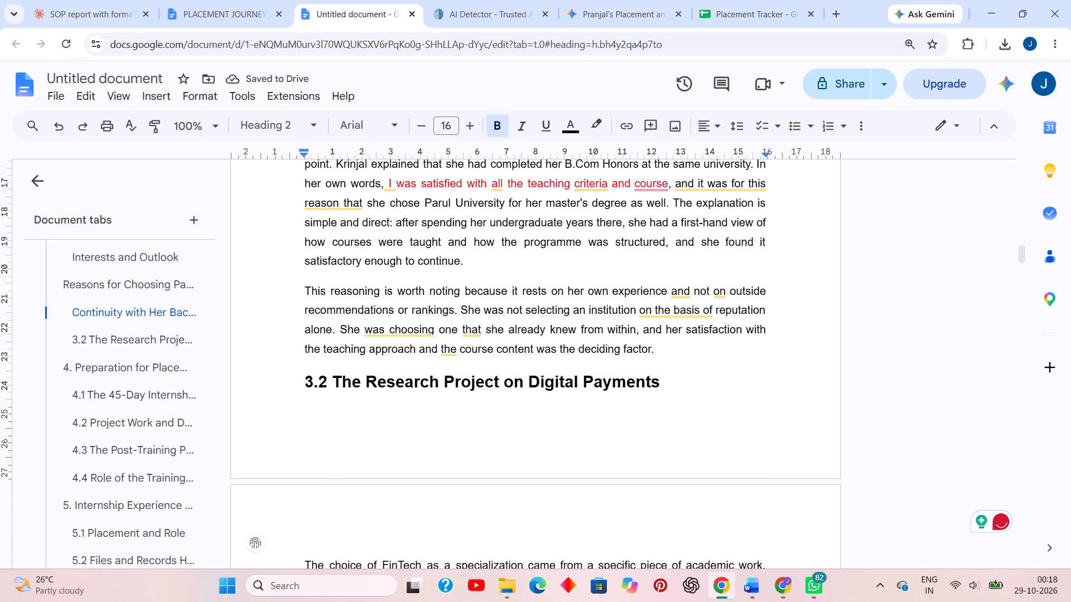
click(335, 386)
key(BackSpace)
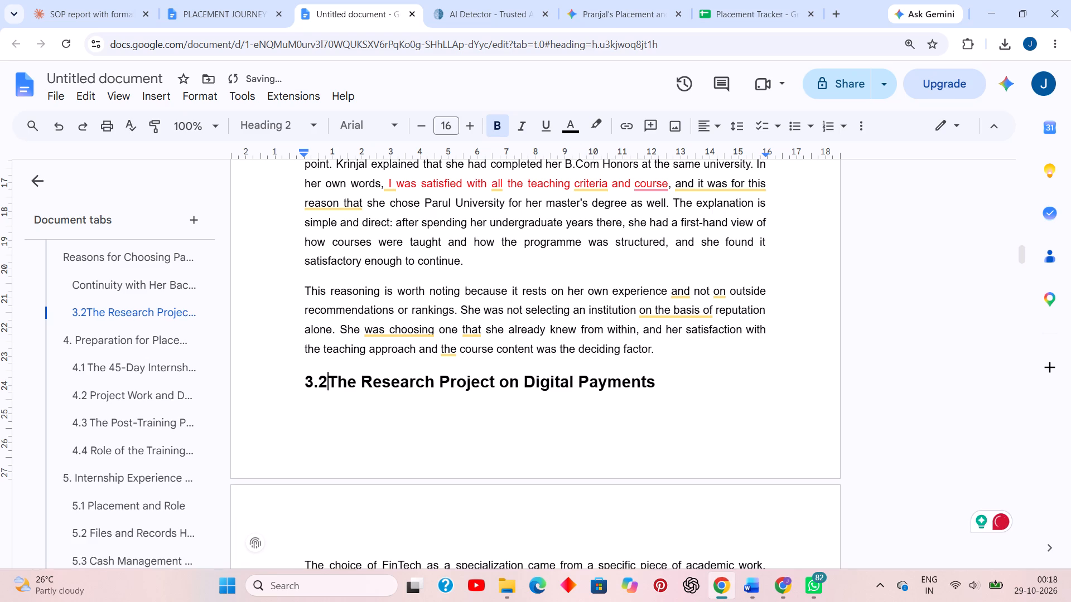
Finish removing the section number 3.2 from the heading "The Research Project on Digital Payments".
key(BackSpace)
key(BackSpace)
key(BackSpace)
Remove the section number 4 with its period and space from the heading "Preparation for Placements".
scroll(335, 386, down, 5)
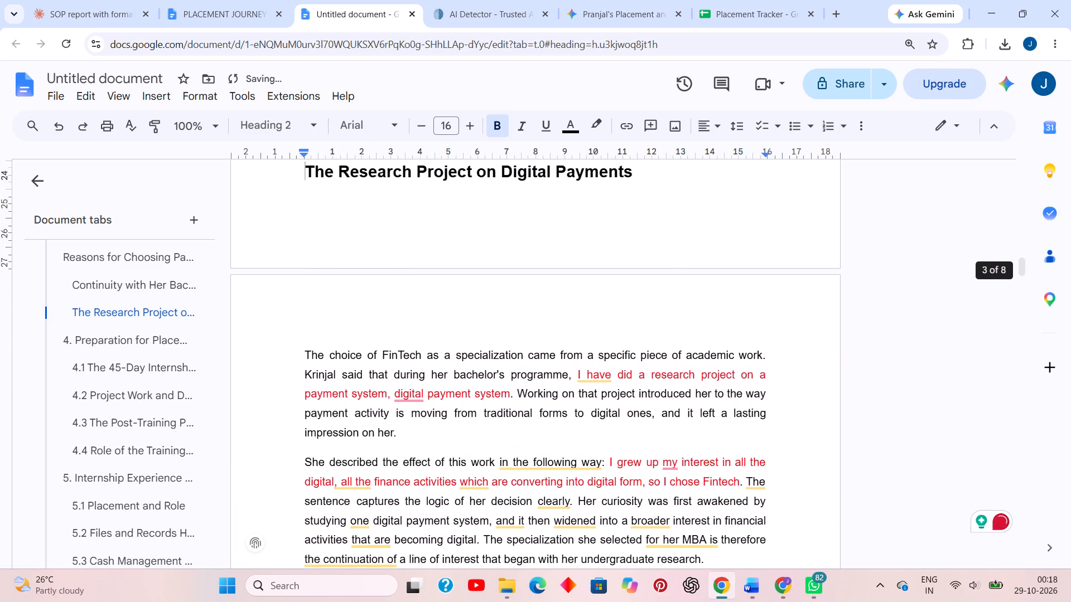
scroll(335, 386, down, 4)
click(323, 289)
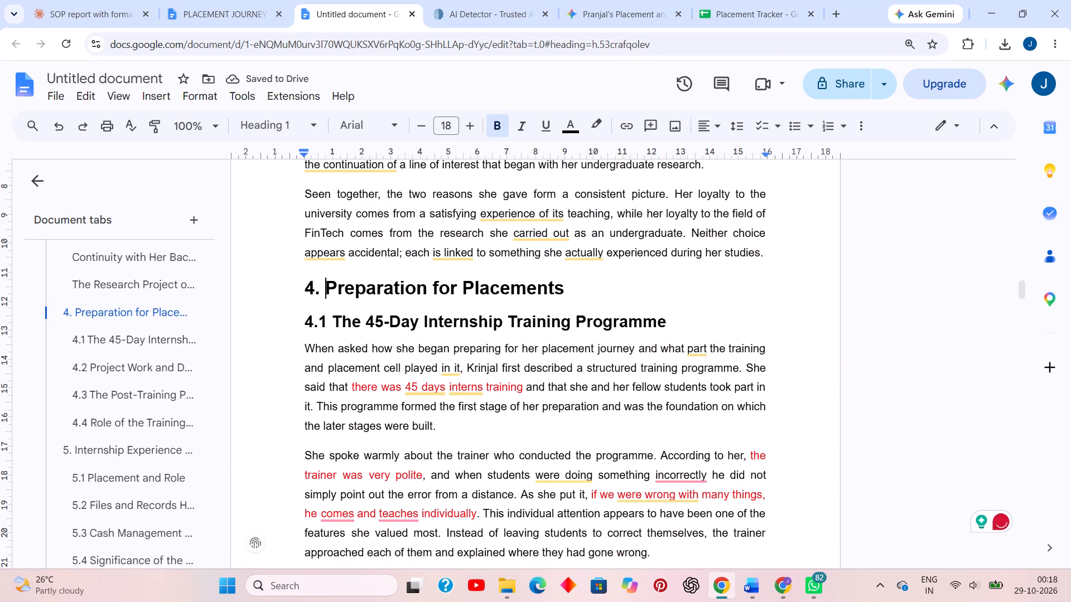
key(BackSpace)
key(BackSpace)
key(BackSpace)
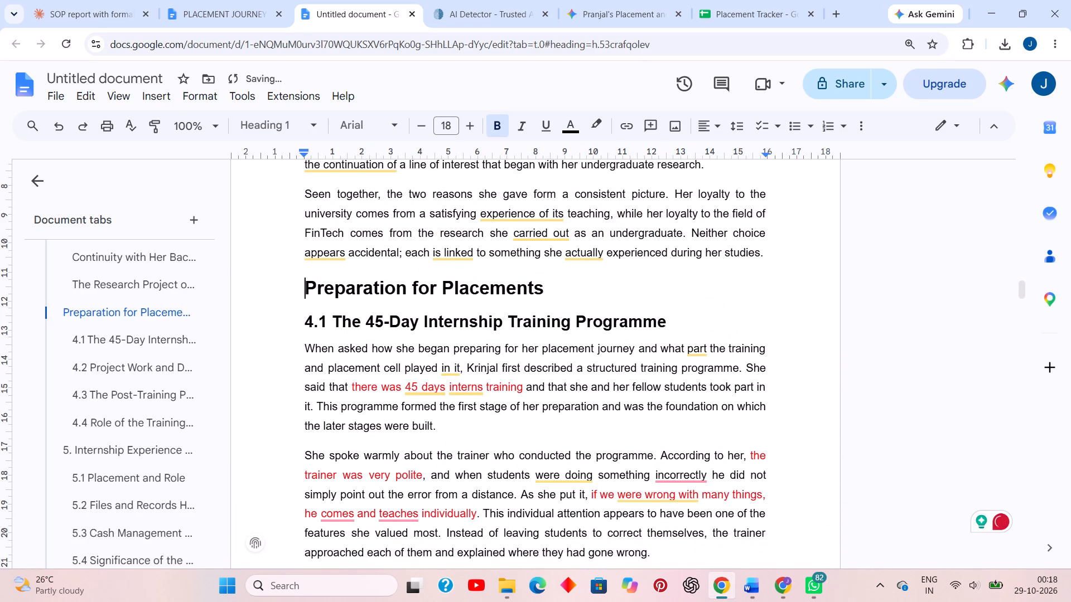
Remove the section number 4.1 from the subheading "The 45-Day Internship Training Programme".
click(332, 320)
key(BackSpace)
key(BackSpace)
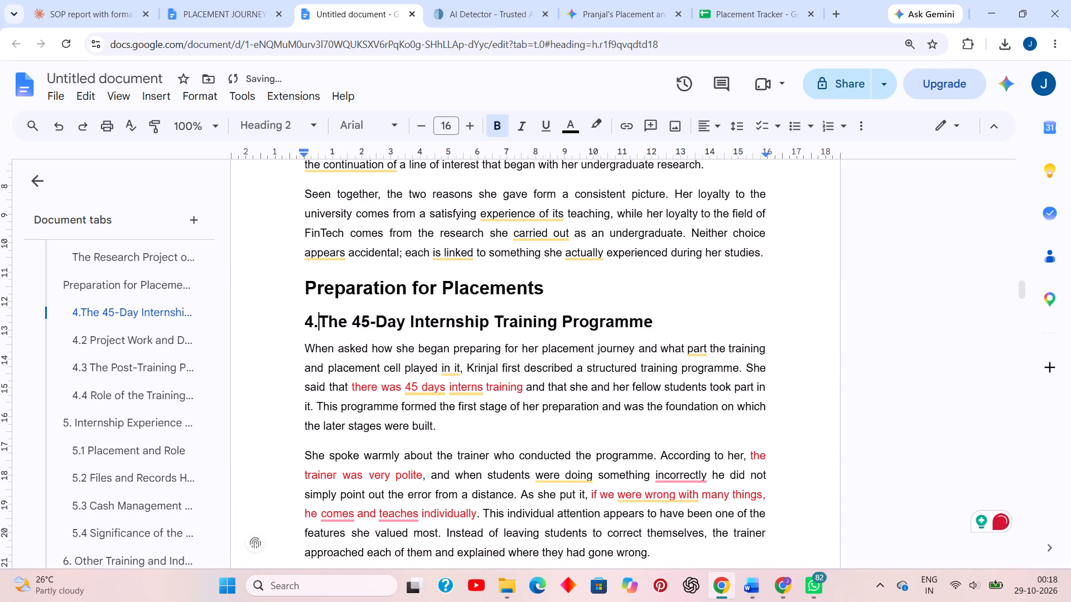
key(BackSpace)
key(BackSpace)
Remove the section number 4.2 from the subheading "Project Work and Data Sets".
scroll(317, 413, down, 5)
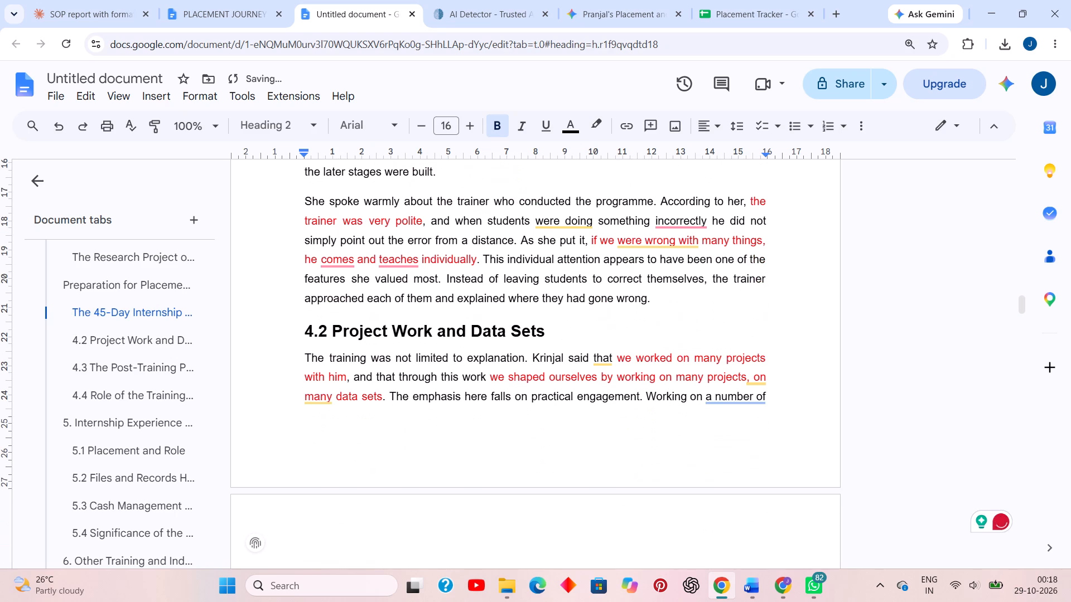
click(333, 333)
key(BackSpace)
key(BackSpace)
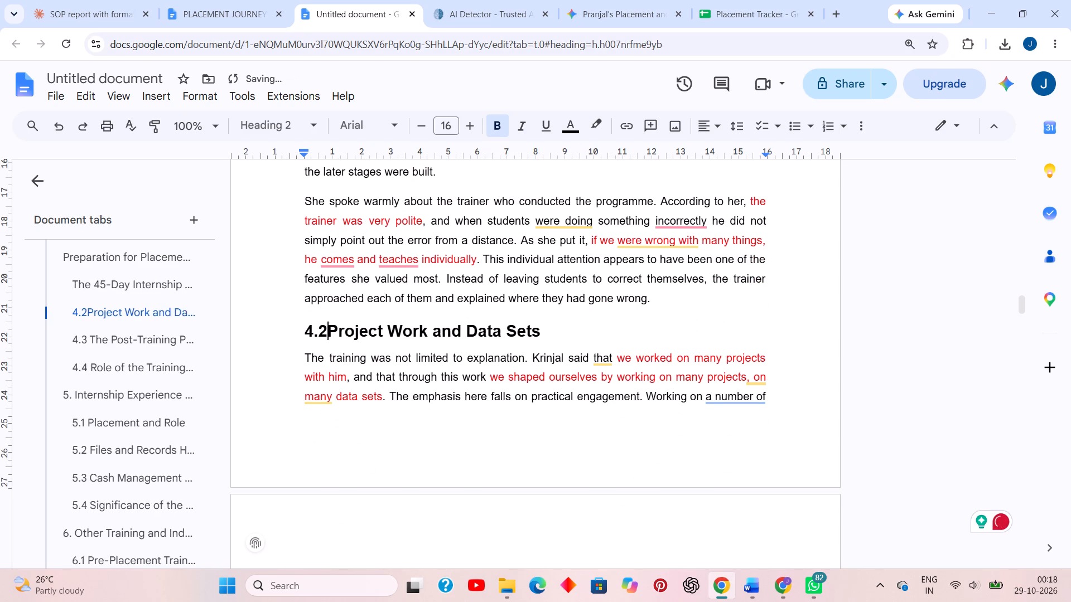
key(BackSpace)
key(BackSpace)
Remove the section number 4.3 so the subheading reads "The Post-Training Phase", keeping its initial capital T.
scroll(333, 333, down, 7)
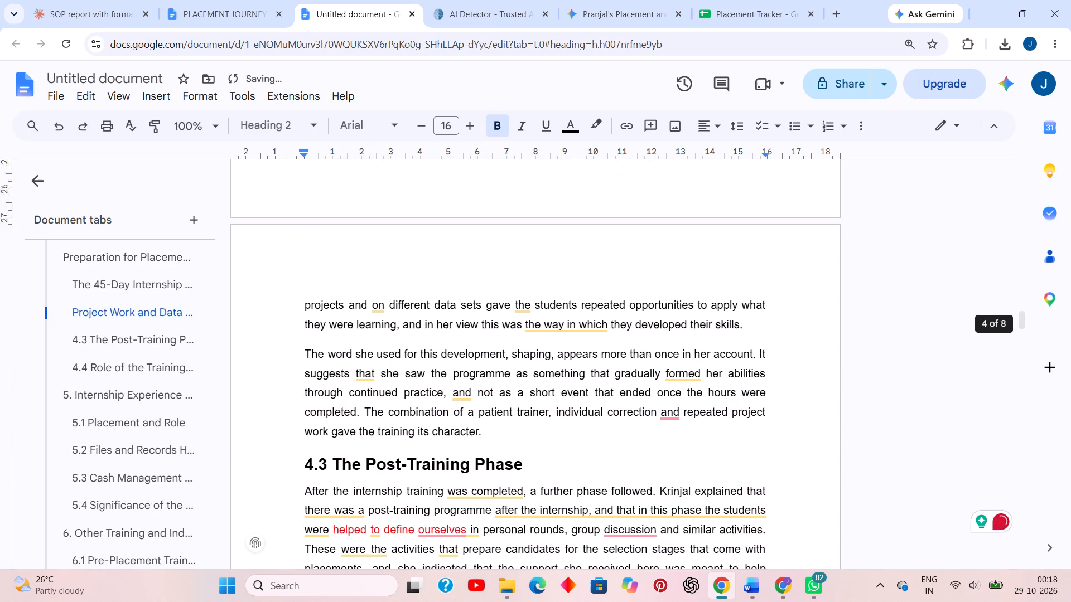
click(337, 454)
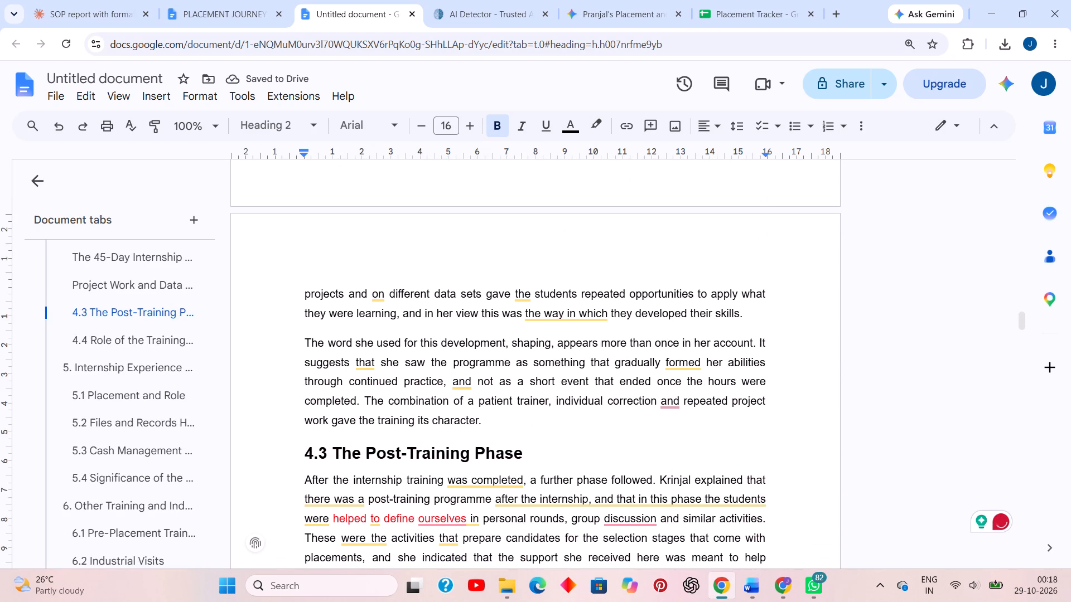
key(BackSpace)
key(BackSpace)
key(BackSpace)
key(BackSpace)
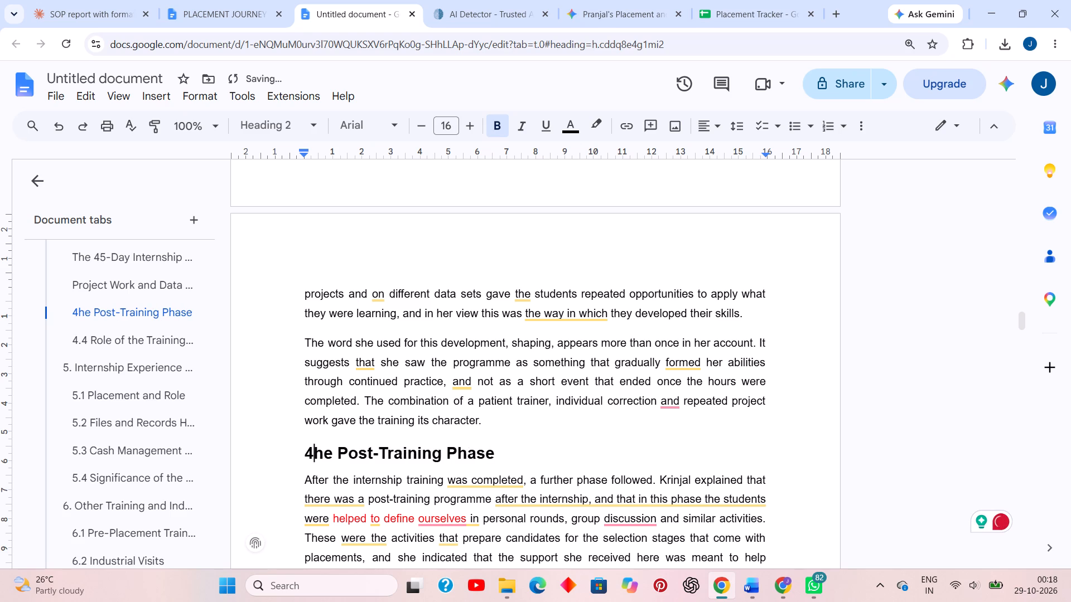
key(BackSpace)
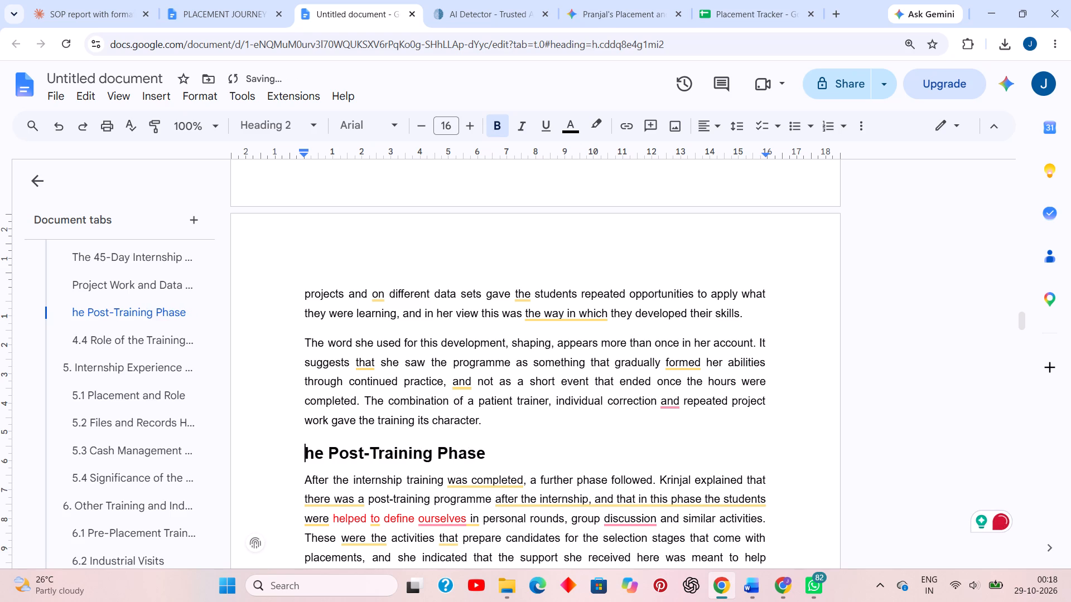
key(t)
Remove the section number 4.4 from the subheading "Role of the Training and Placement Cell".
scroll(337, 454, down, 5)
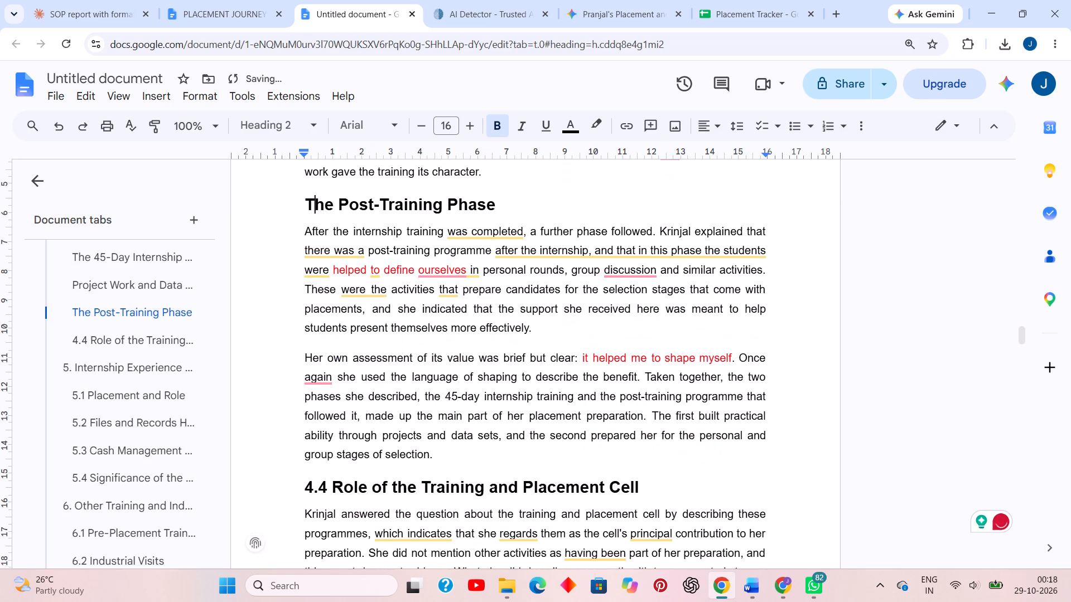
drag(303, 489, 328, 489)
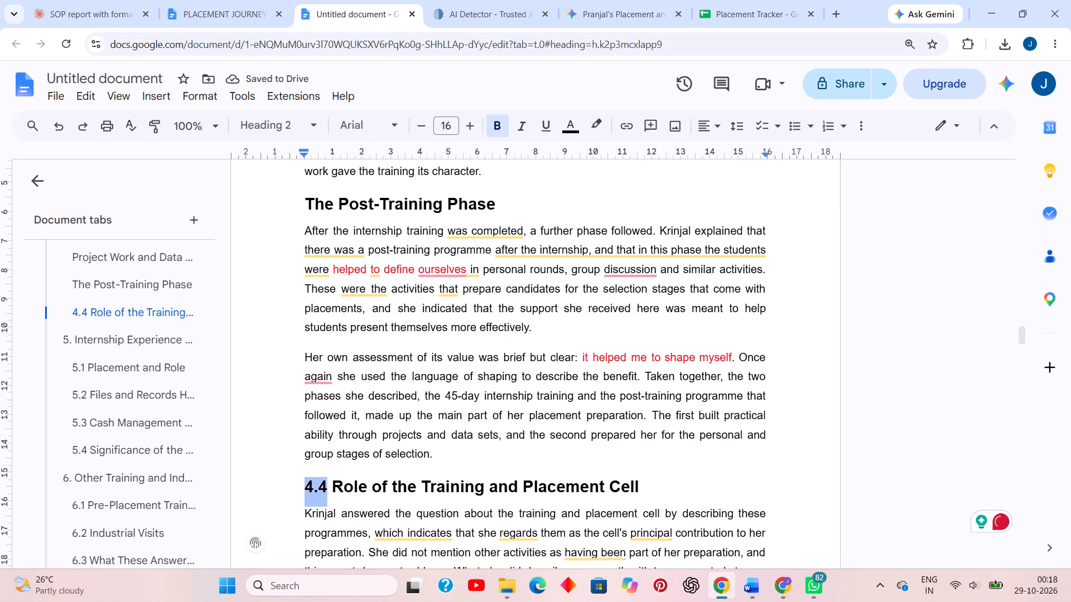
drag(328, 489, 331, 489)
key(BackSpace)
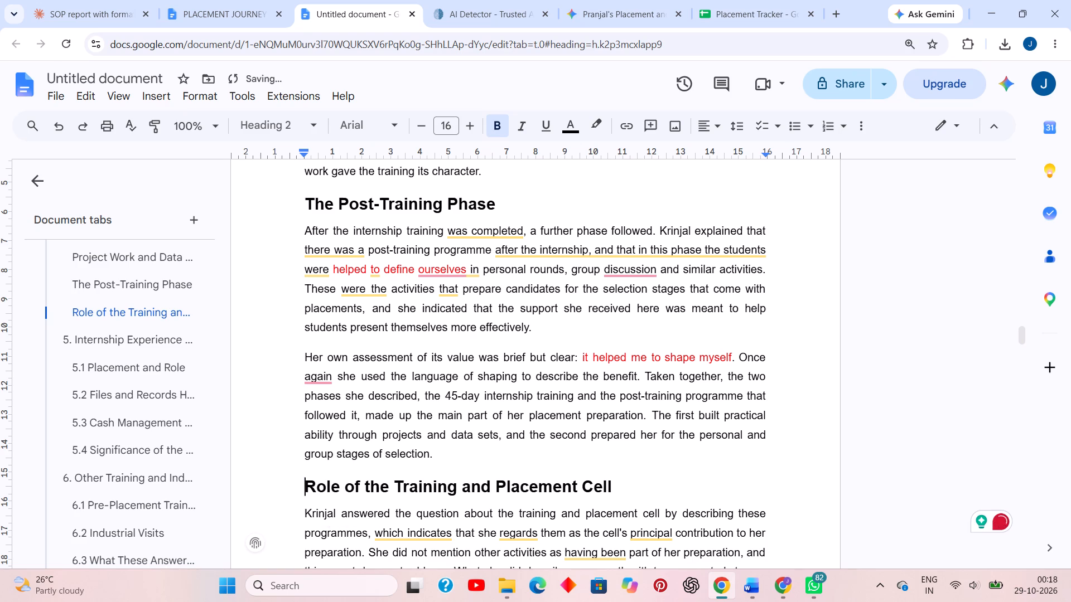
Remove the section number 5.1 from the subheading "Placement and Role" in the untitled report document.
scroll(331, 489, down, 4)
scroll(369, 450, down, 5)
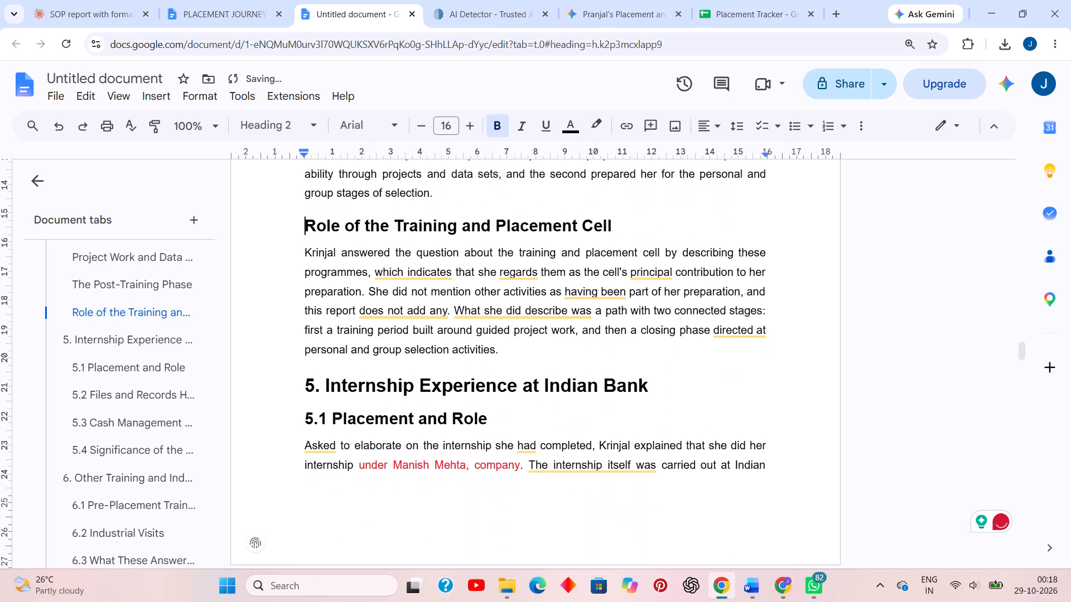
click(330, 425)
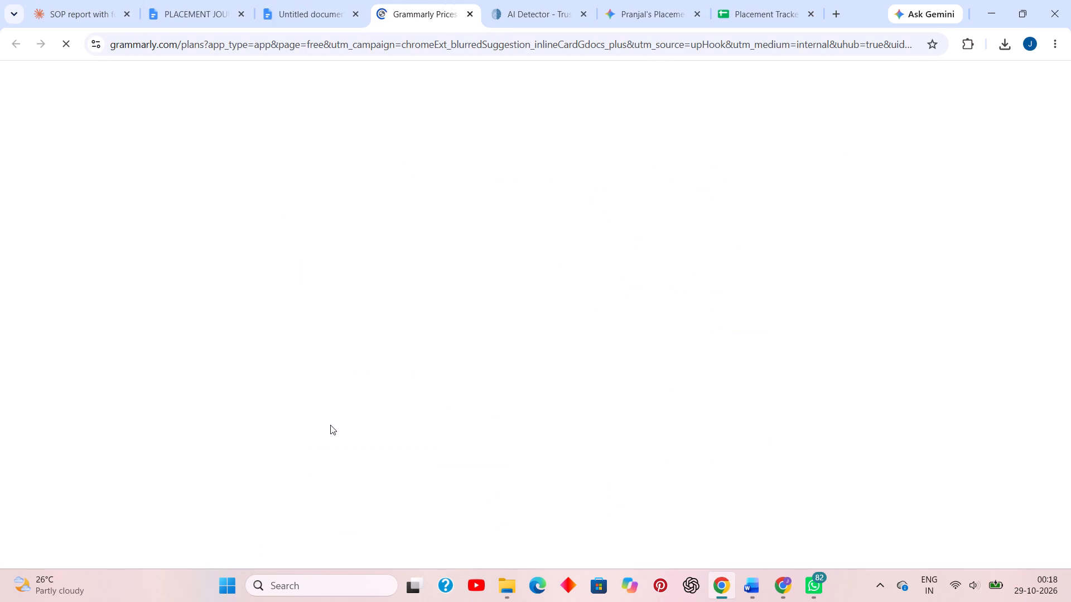
click(315, 23)
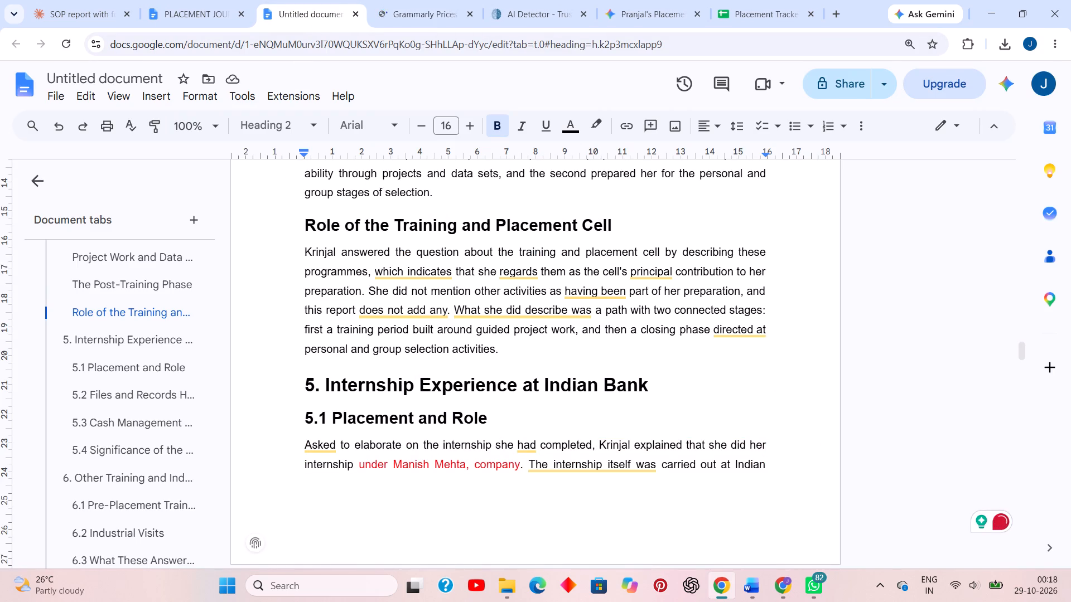
click(333, 423)
key(BackSpace)
key(BackSpace)
key(BackSpace)
key(BackSpace)
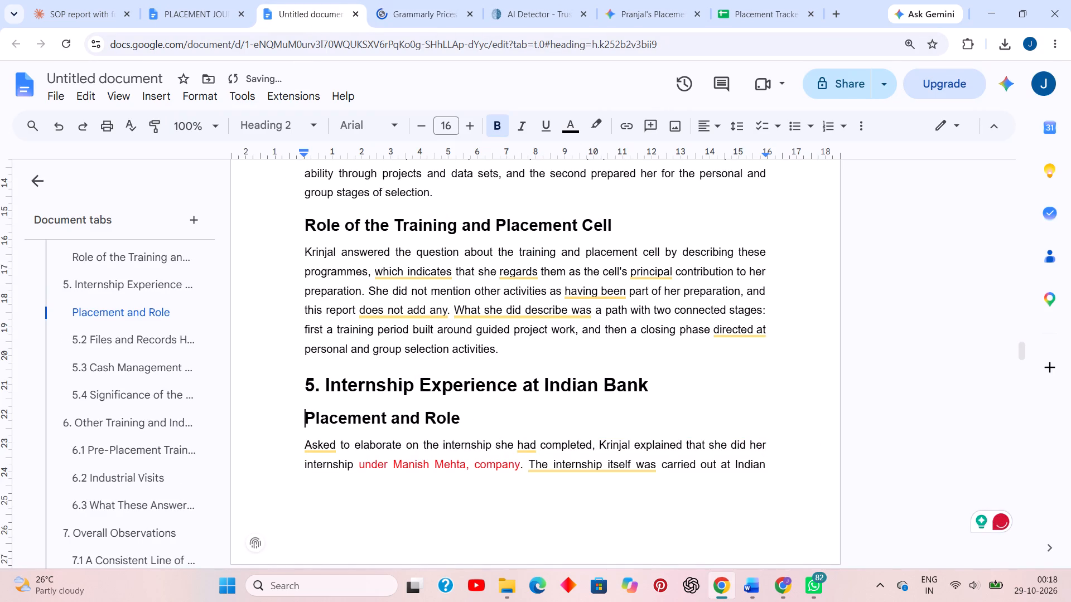
Remove the section number 5 with its period and space from the heading "Internship Experience at Indian Bank".
key(Up)
key(Right)
key(Right)
key(Right)
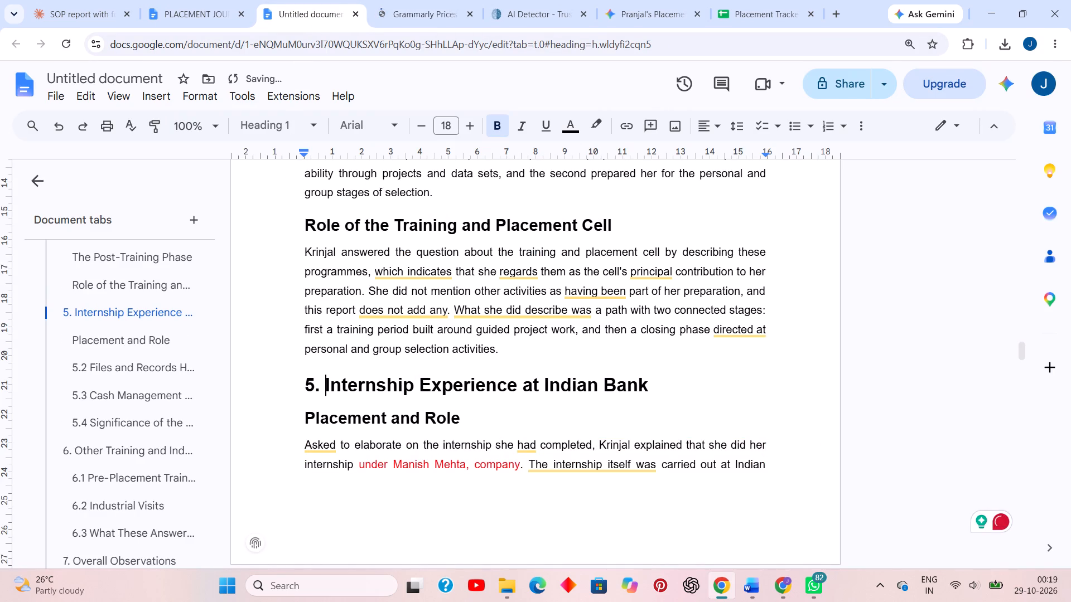
key(BackSpace)
key(BackSpace)
key(BackSpace)
Remove the section number 5.2 from the subheading "Files and Records Handled".
scroll(333, 423, down, 4)
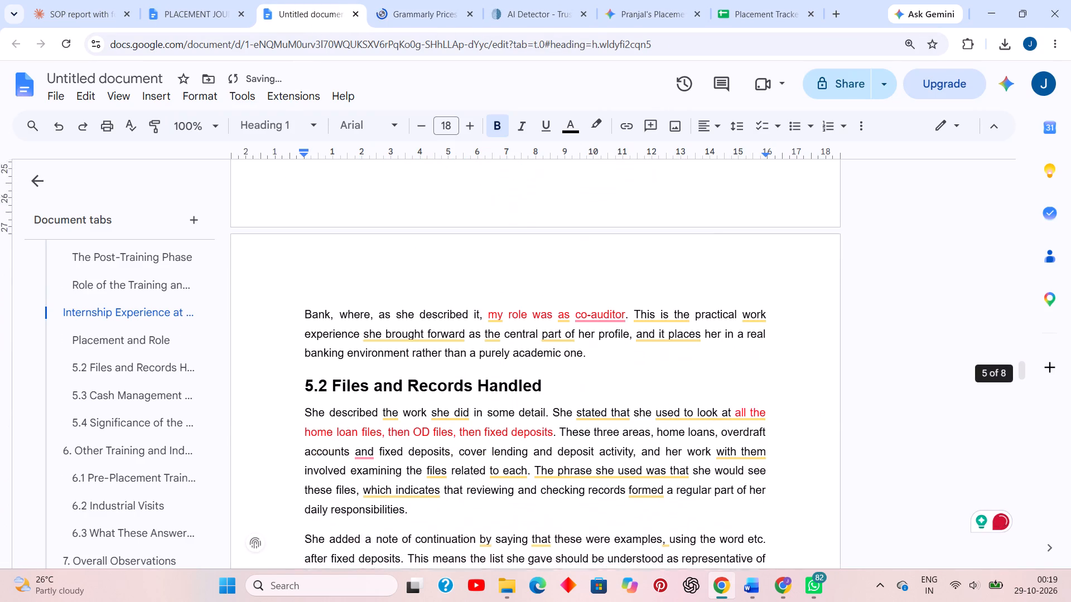
scroll(333, 423, down, 1)
click(334, 364)
key(BackSpace)
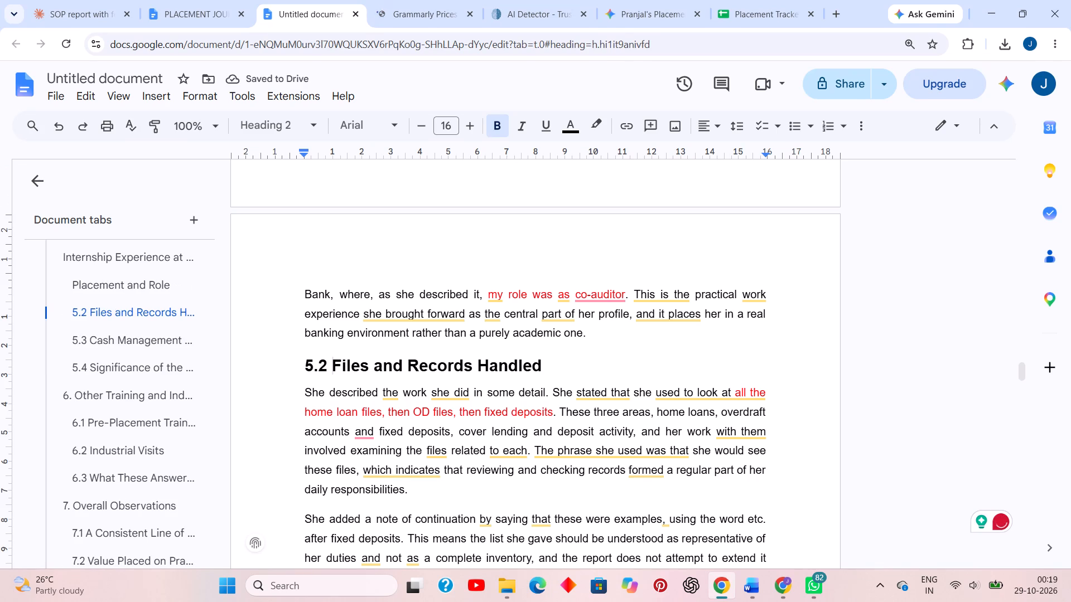
key(BackSpace)
key(BackSpace)
key(BackSpace)
Remove the section number 5.3 from the subheading "Cash Management Responsibilities".
scroll(387, 364, down, 3)
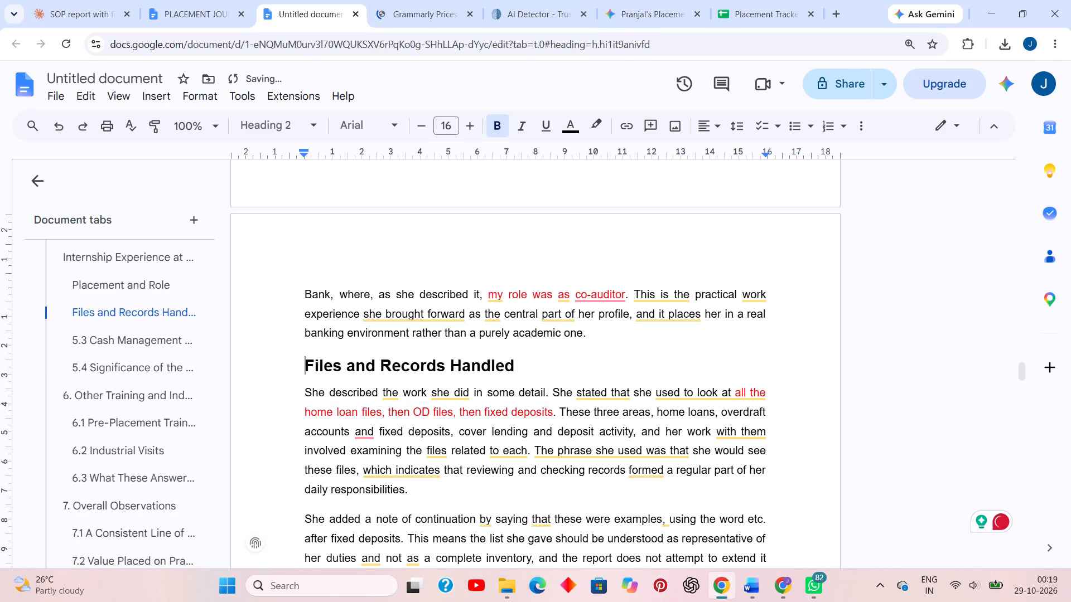
scroll(387, 364, down, 4)
click(332, 399)
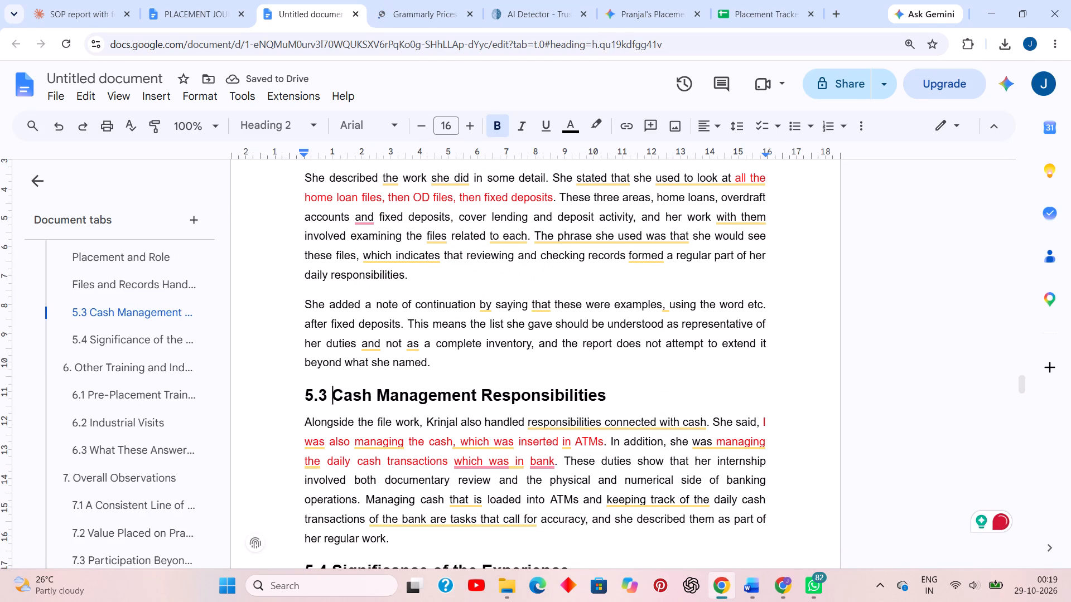
key(BackSpace)
key(BackSpace)
key(BackSpace)
key(BackSpace)
Remove the section number 5.4 from the subheading "Significance of the Experience".
scroll(332, 399, down, 5)
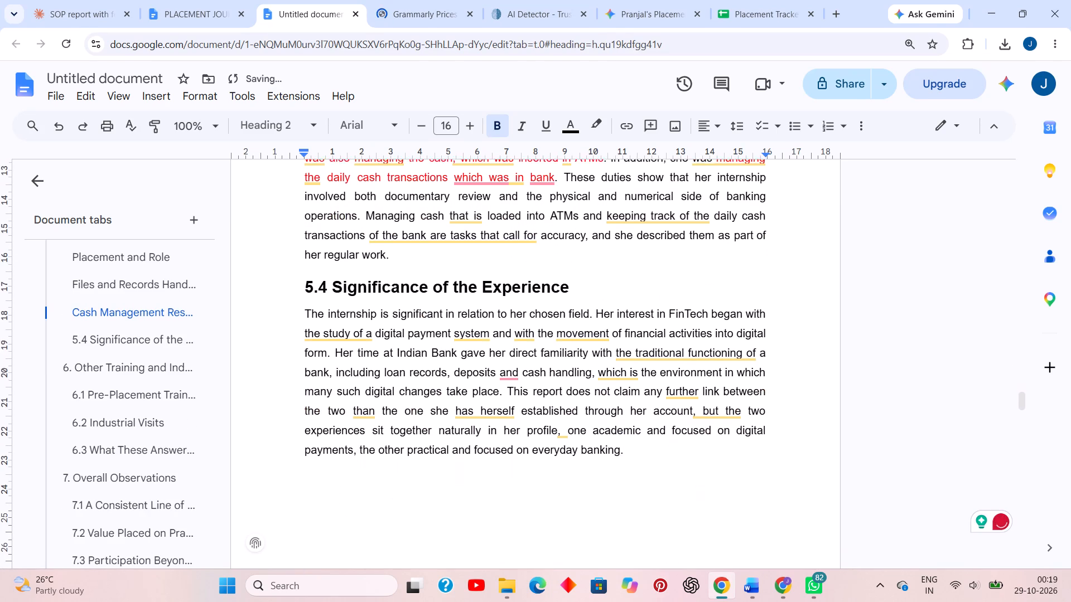
click(334, 288)
key(BackSpace)
key(BackSpace)
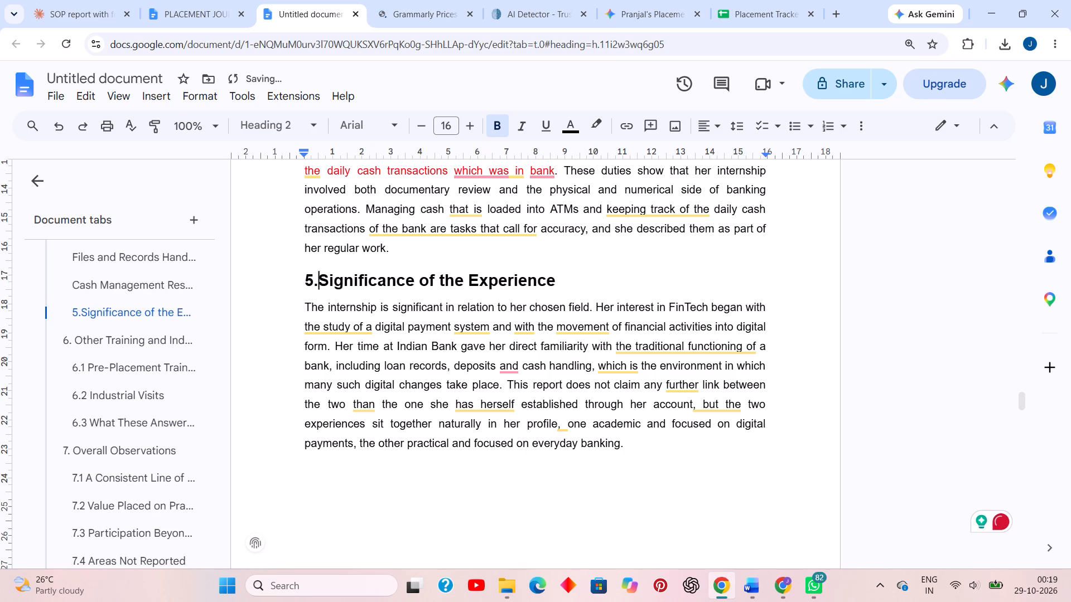
key(BackSpace)
key(BackSpace)
Remove the section number 6 with its period and space from the heading "Other Training and Industry Exposure".
scroll(334, 288, down, 5)
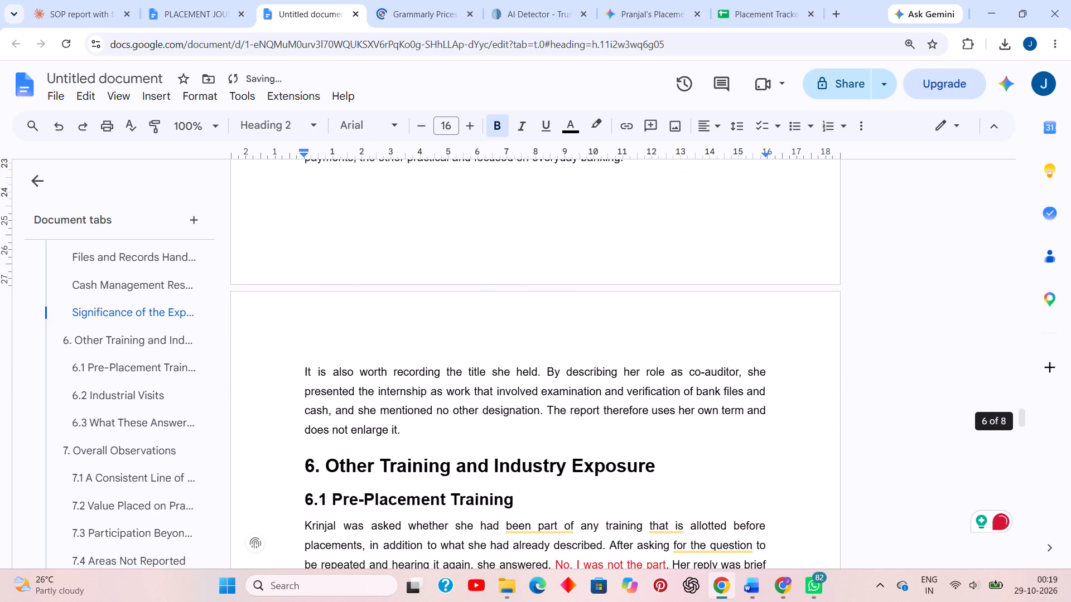
click(324, 470)
key(BackSpace)
key(BackSpace)
key(BackSpace)
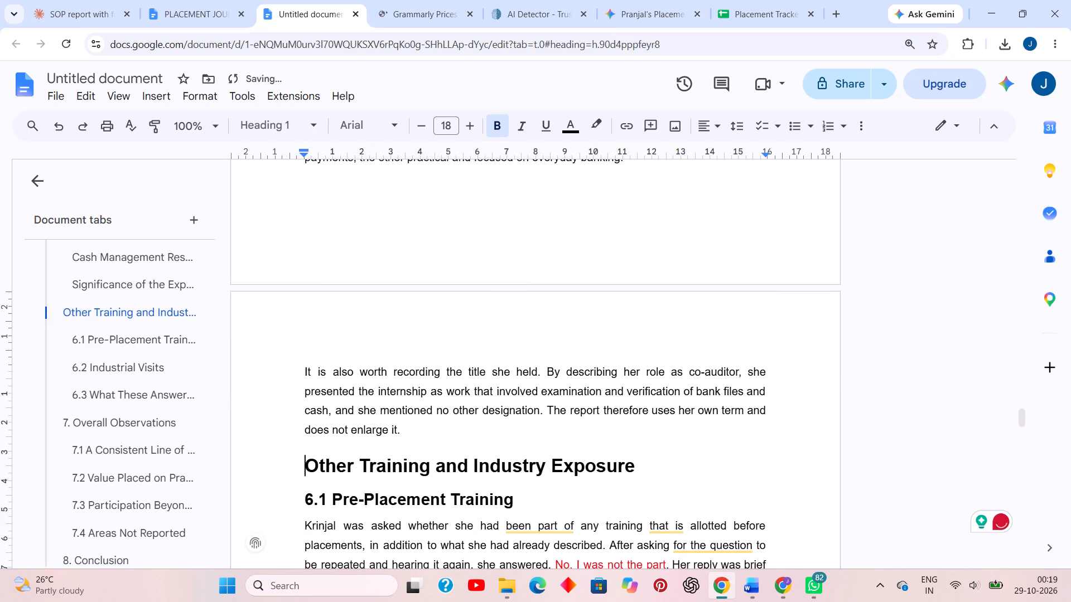
Remove the section number 6.1 from the subheading "Pre-Placement Training".
key(Down)
key(Down)
key(Up)
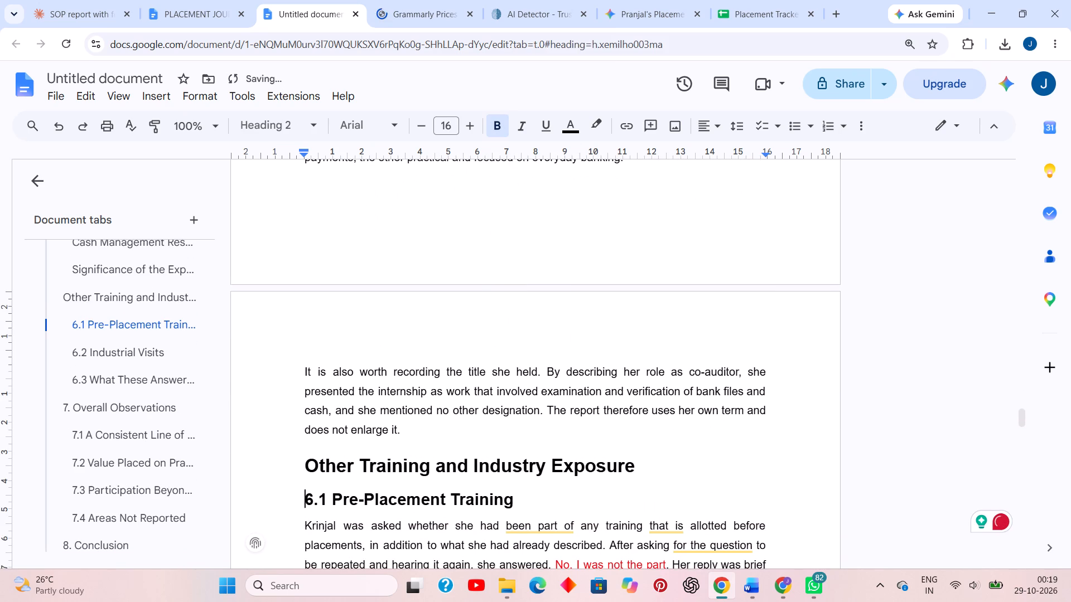
key(Right)
key(Right)
key(Right)
key(Right)
key(BackSpace)
key(BackSpace)
key(BackSpace)
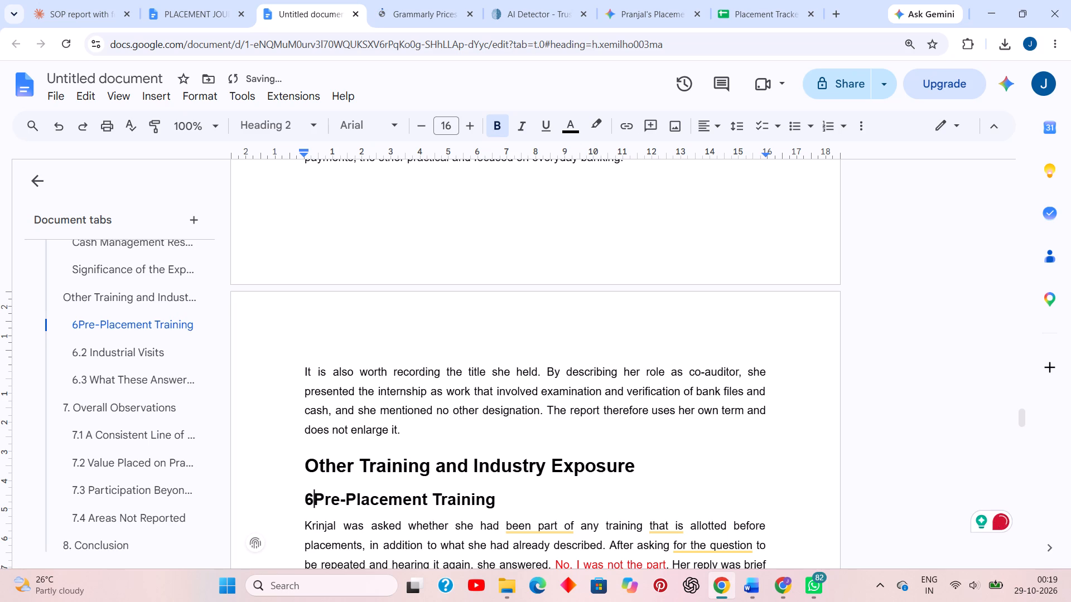
key(BackSpace)
Remove the section number 6.2 from the subheading "Industrial Visits".
scroll(324, 470, down, 4)
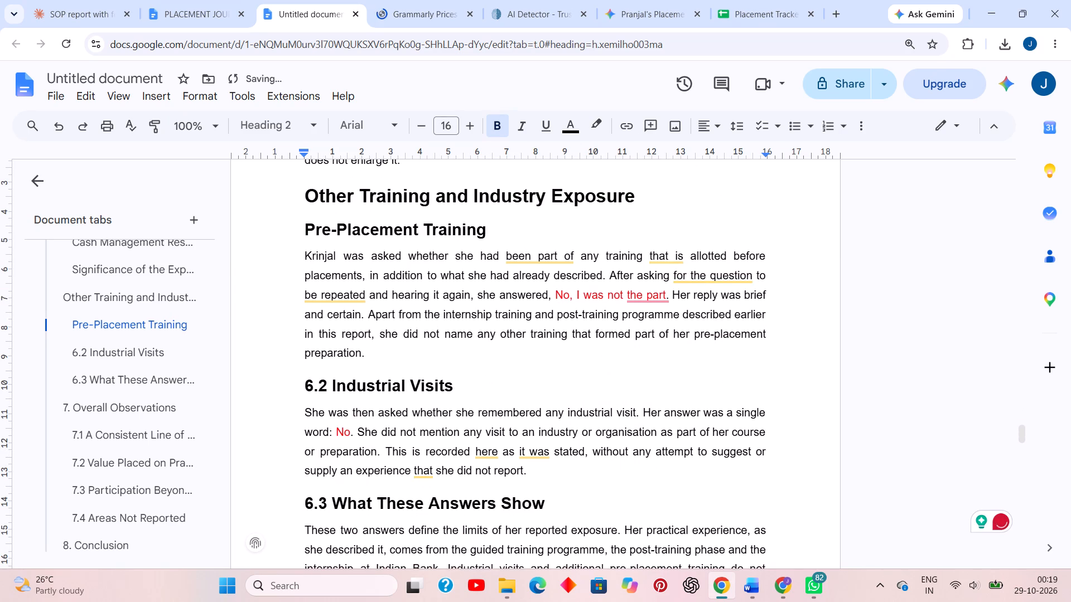
click(329, 394)
key(Right)
key(backslash)
key(BackSpace)
key(BackSpace)
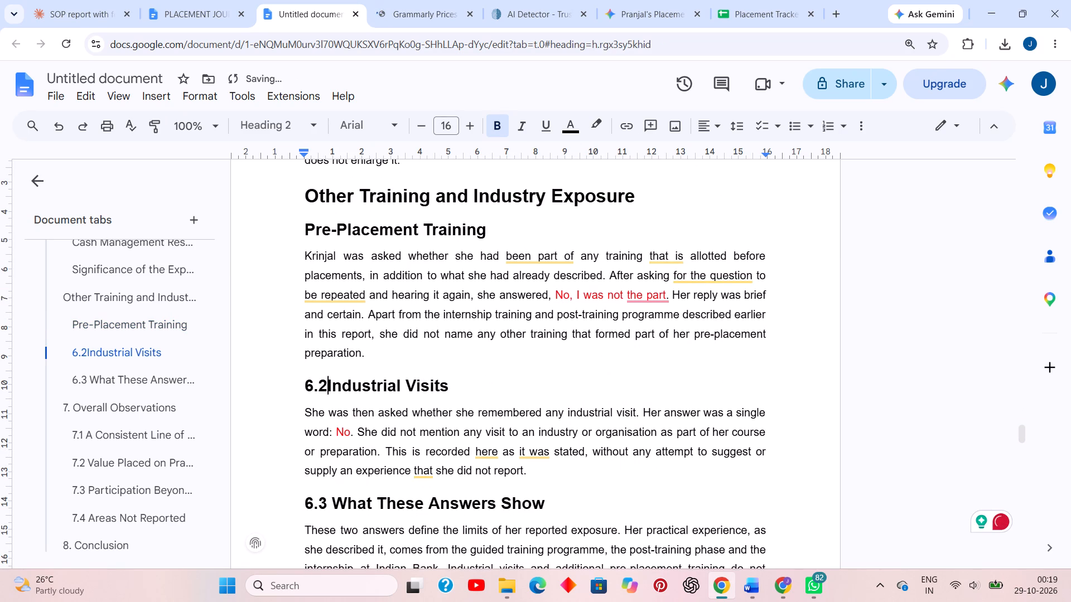
key(BackSpace)
key(BackSpace)
key(BackSpace)
Remove the section number 6.3 from the subheading "What These Answers Show".
scroll(329, 394, down, 2)
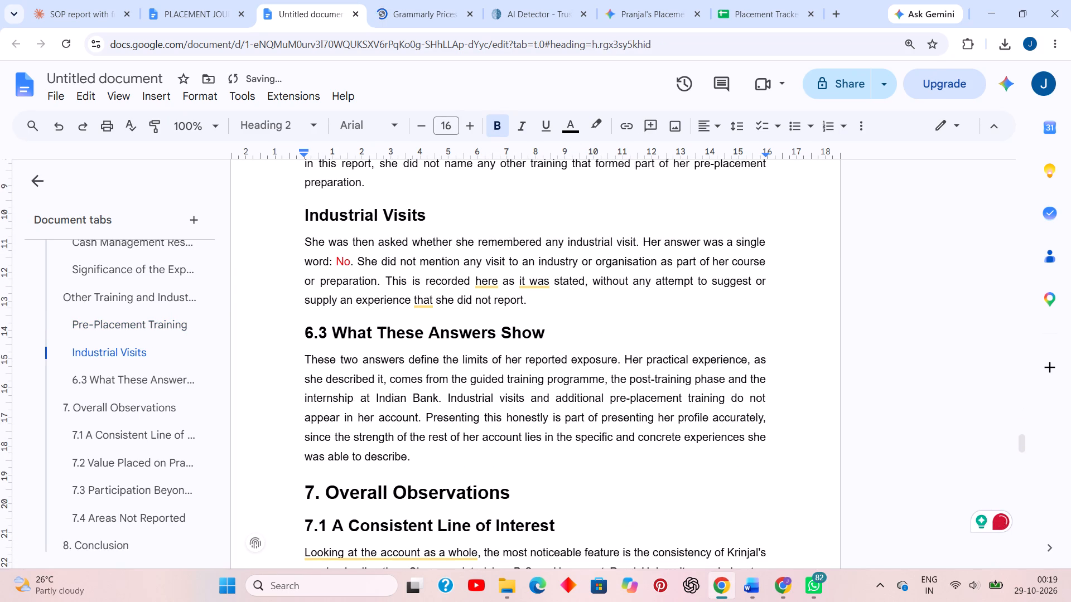
click(332, 335)
key(BackSpace)
key(BackSpace)
key(BackSpace)
key(BackSpace)
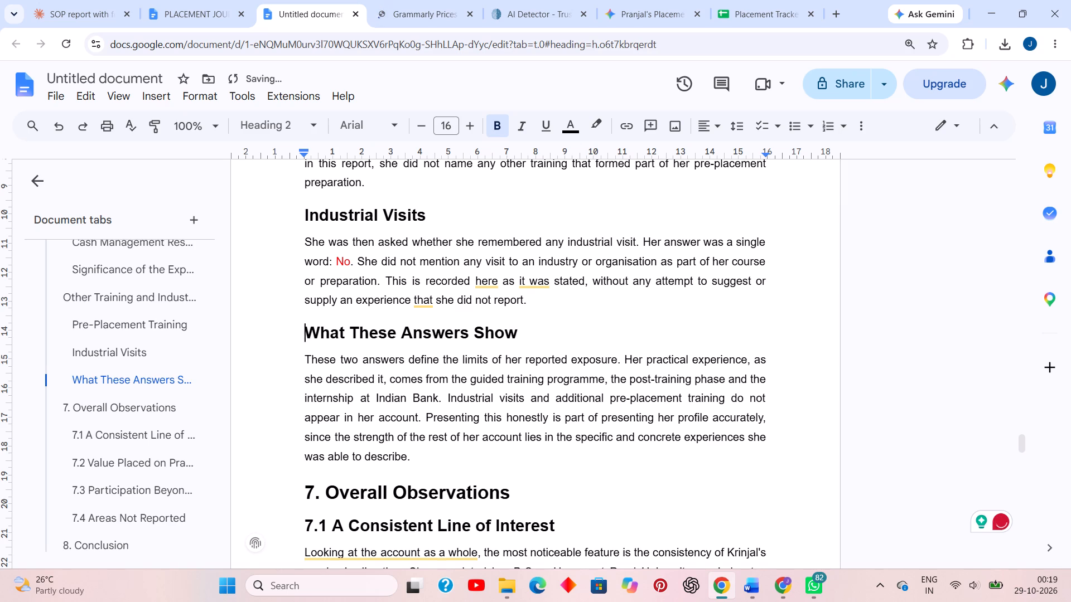
Remove the section number 7.1 from the subheading "A Consistent Line of Interest".
click(331, 530)
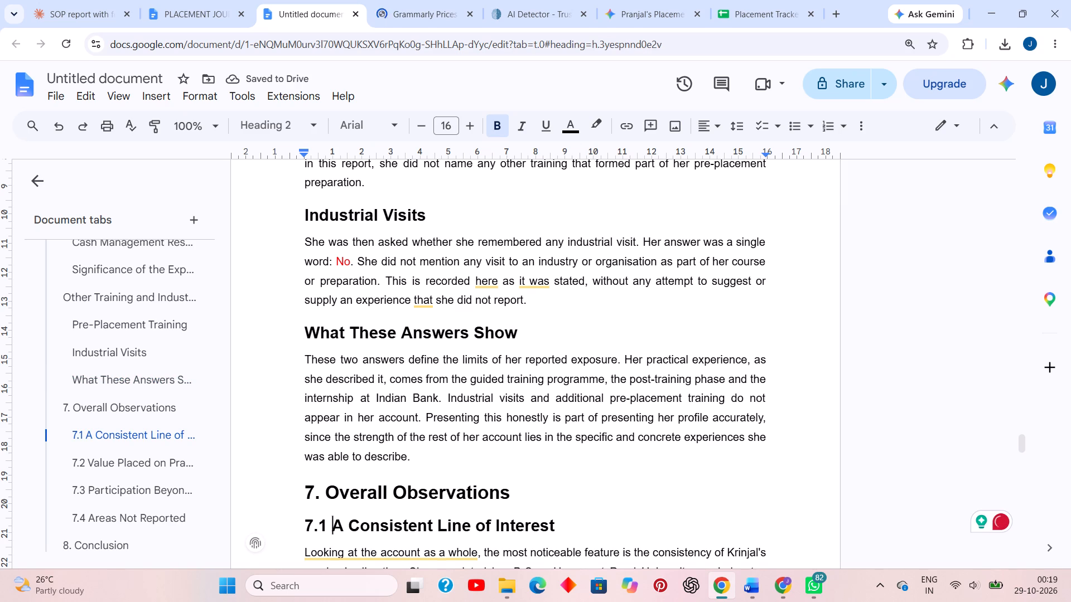
key(BackSpace)
key(BackSpace)
key(BackSpace)
key(BackSpace)
Remove the section number 7 with its period and space from the heading "Overall Observations".
key(Up)
key(Right)
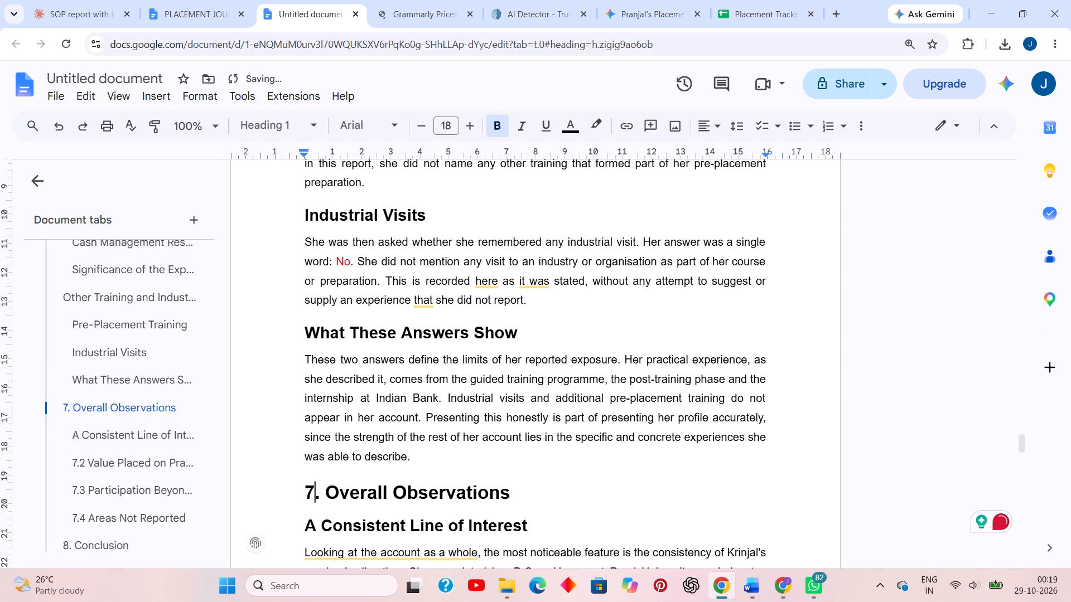
key(Right)
key(Right)
key(BackSpace)
key(BackSpace)
key(BackSpace)
scroll(331, 530, down, 2)
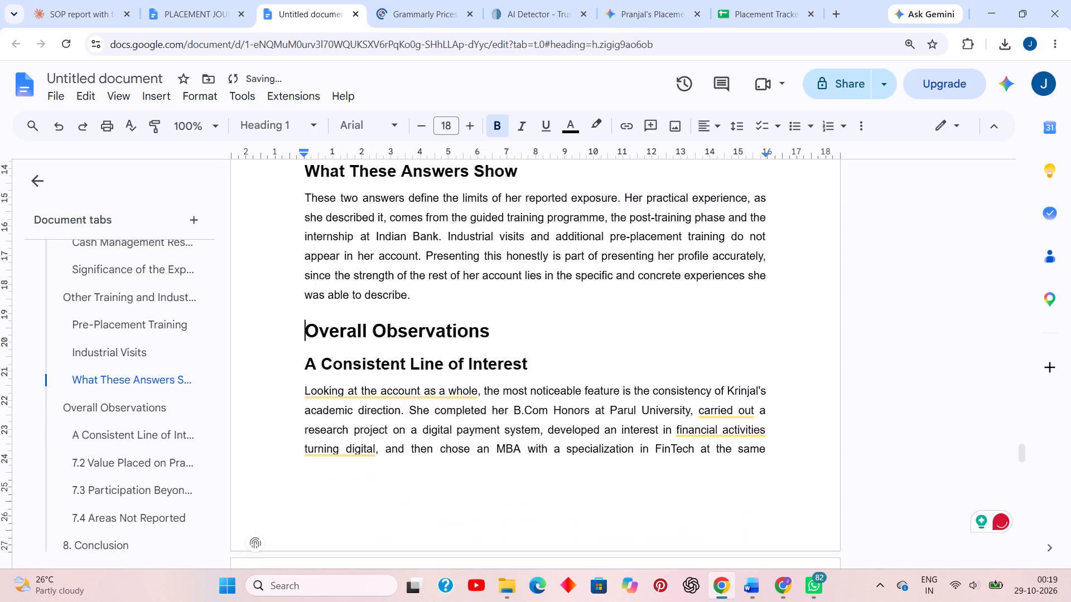
Remove the section number 7.2 from the subheading "Value Placed on Practical Learning".
scroll(331, 530, down, 4)
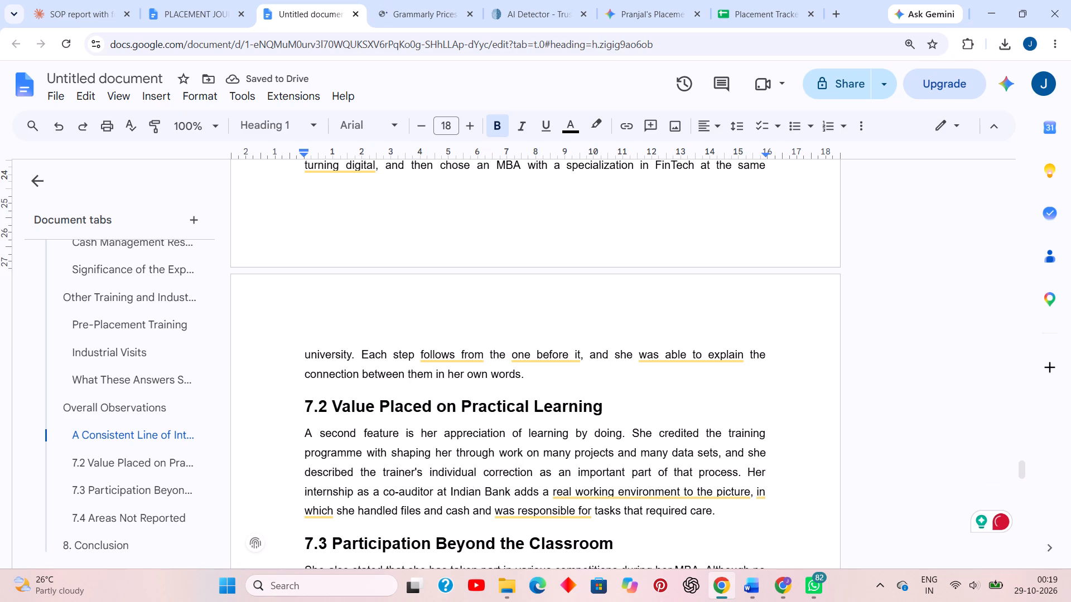
click(329, 412)
key(Right)
key(BackSpace)
key(BackSpace)
key(BackSpace)
key(BackSpace)
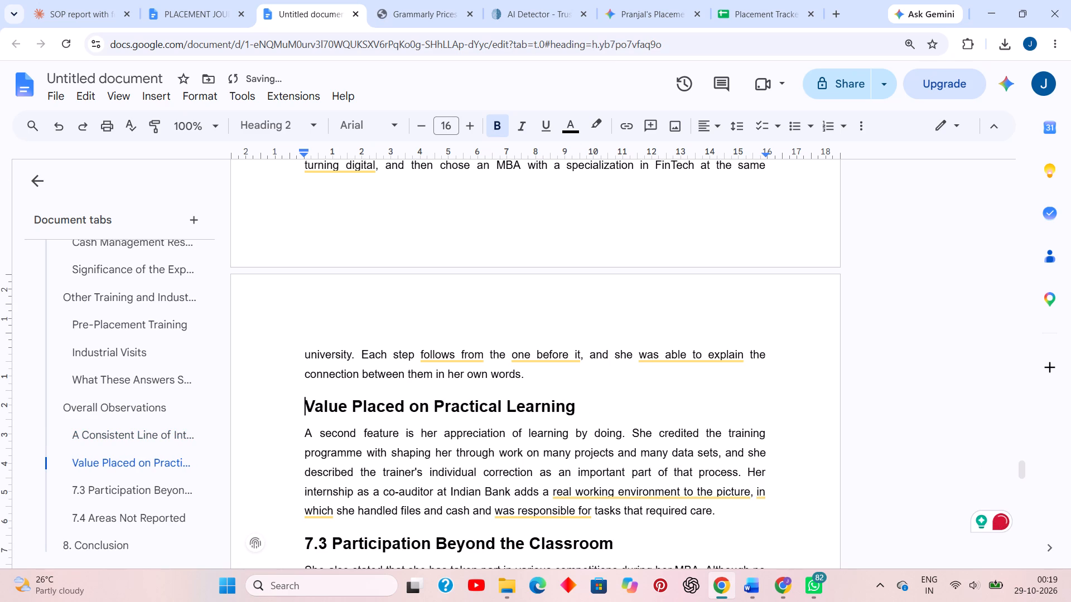
Remove the section number 7.3 from the subheading "Participation Beyond the Classroom".
click(333, 548)
key(BackSpace)
key(BackSpace)
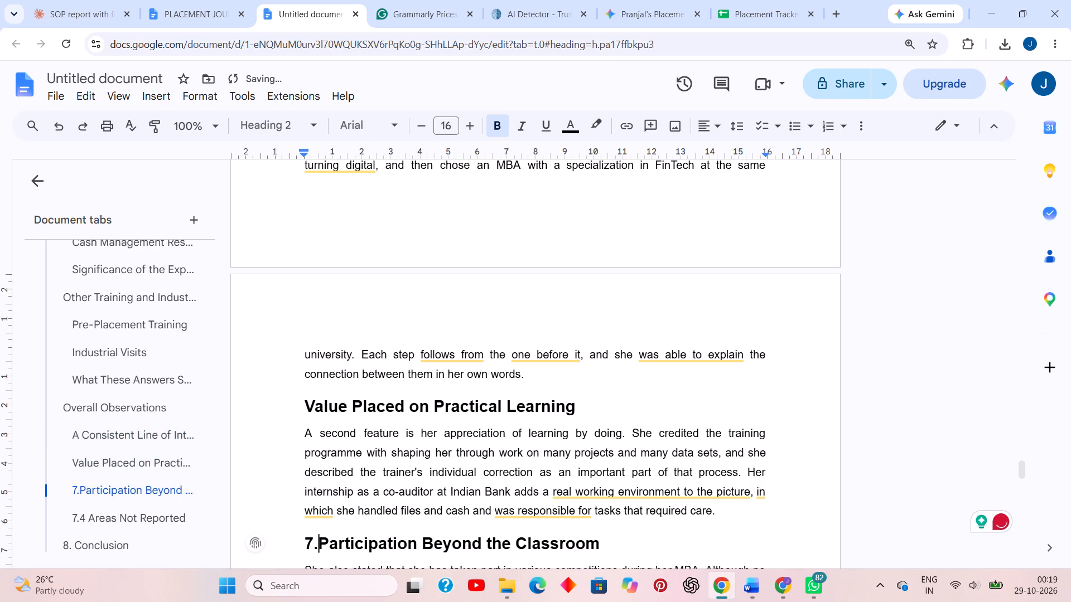
key(BackSpace)
key(BackSpace)
Remove the section number 7.4 from the subheading "Areas Not Reported".
scroll(333, 548, down, 5)
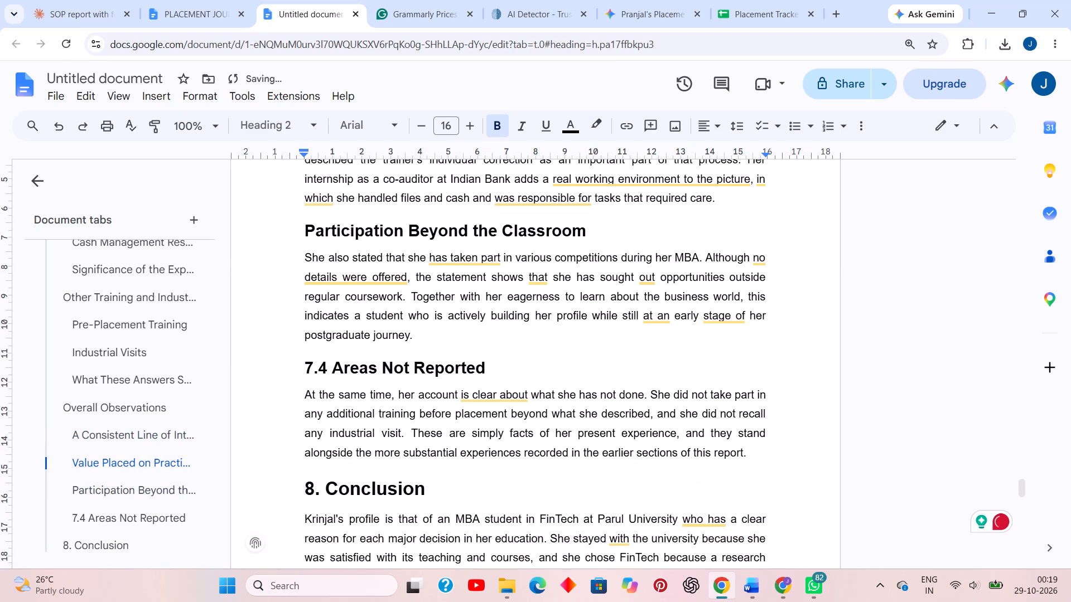
click(334, 371)
key(BackSpace)
key(BackSpace)
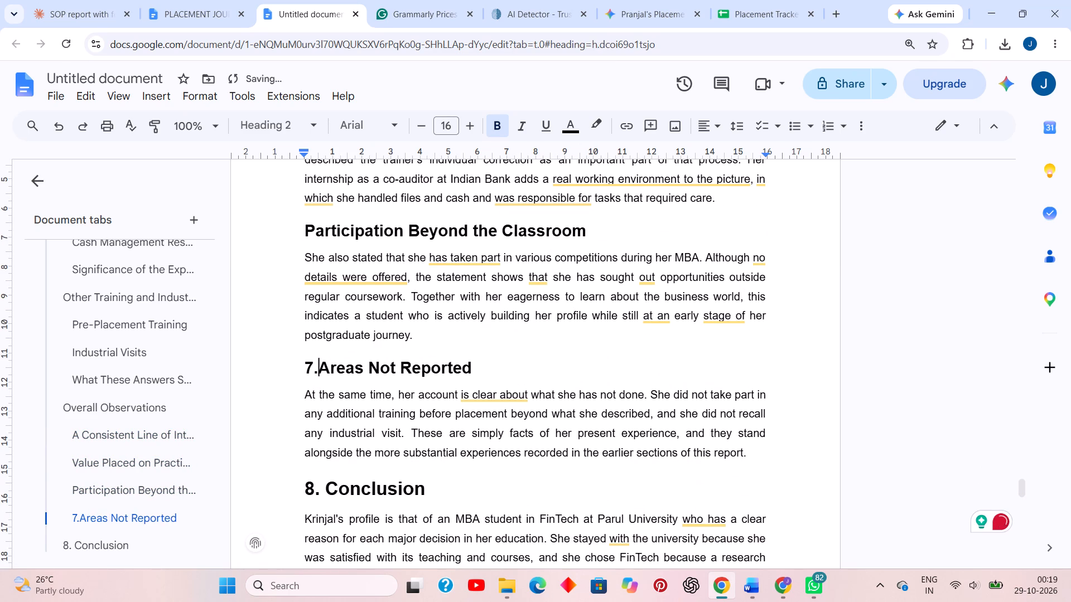
key(BackSpace)
key(BackSpace)
Remove the section number 8 with its period and space from the heading "Conclusion".
scroll(334, 371, down, 3)
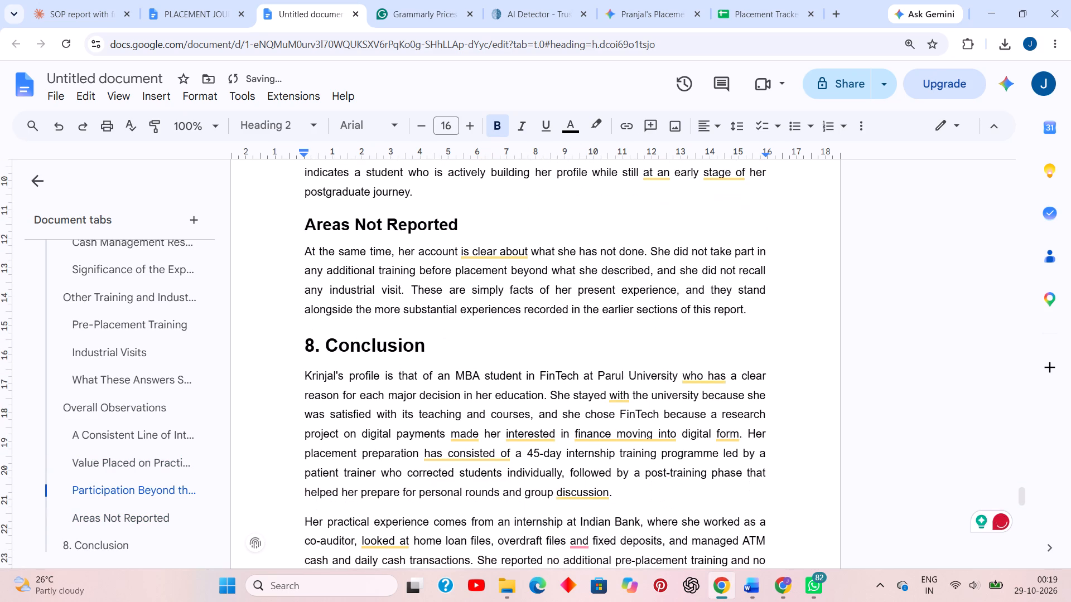
click(321, 349)
key(Right)
key(BackSpace)
key(BackSpace)
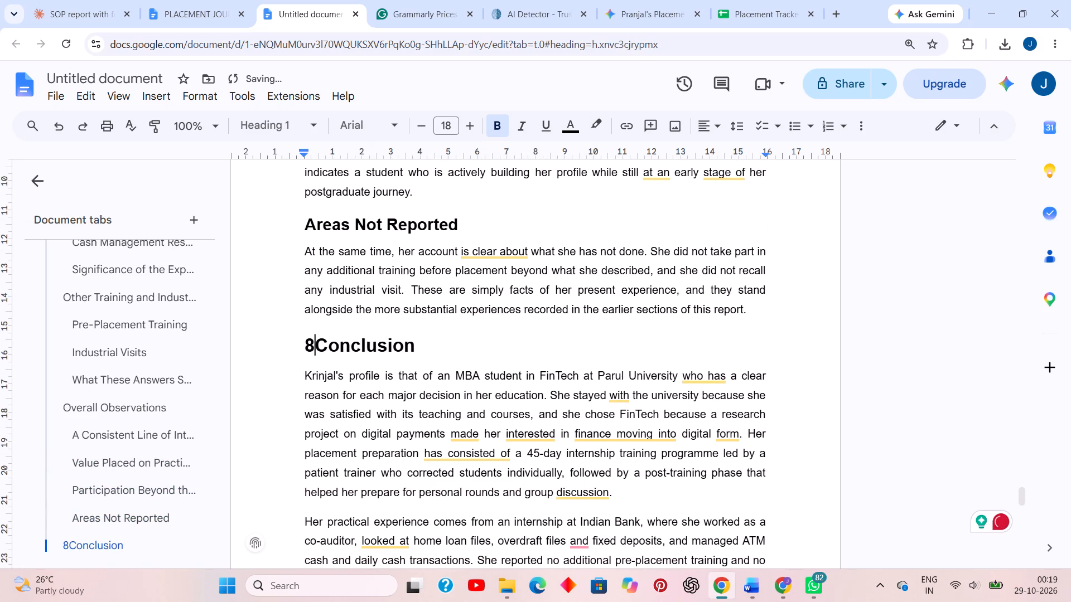
key(BackSpace)
Start sharing the untitled document and save it under the suggested name "Placement Preparation and Professional Profile Report".
scroll(402, 400, down, 7)
scroll(402, 400, up, 17)
scroll(402, 400, up, 8)
click(836, 85)
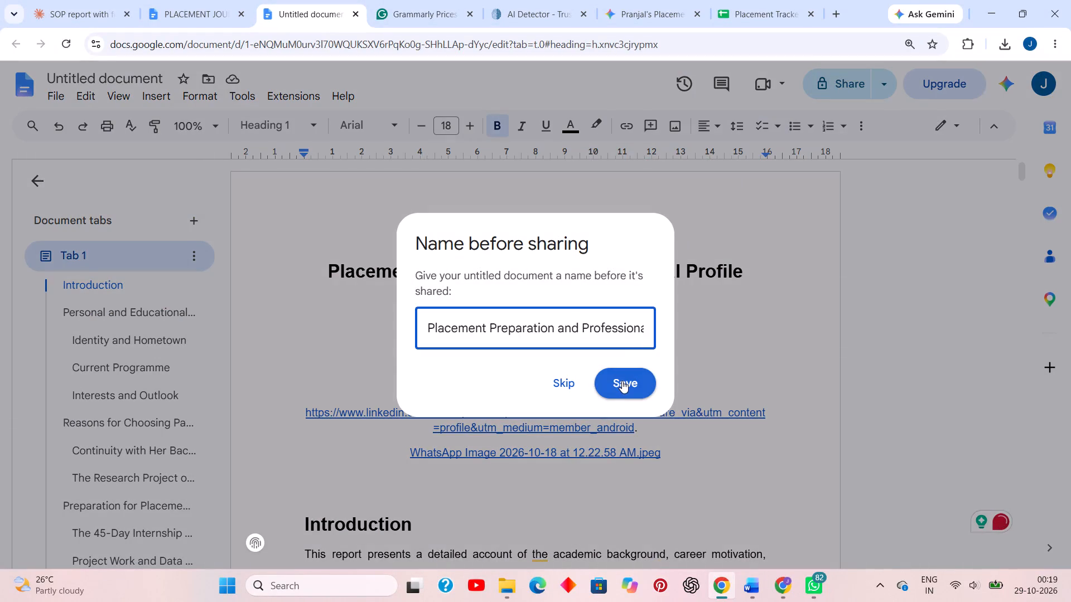
click(622, 381)
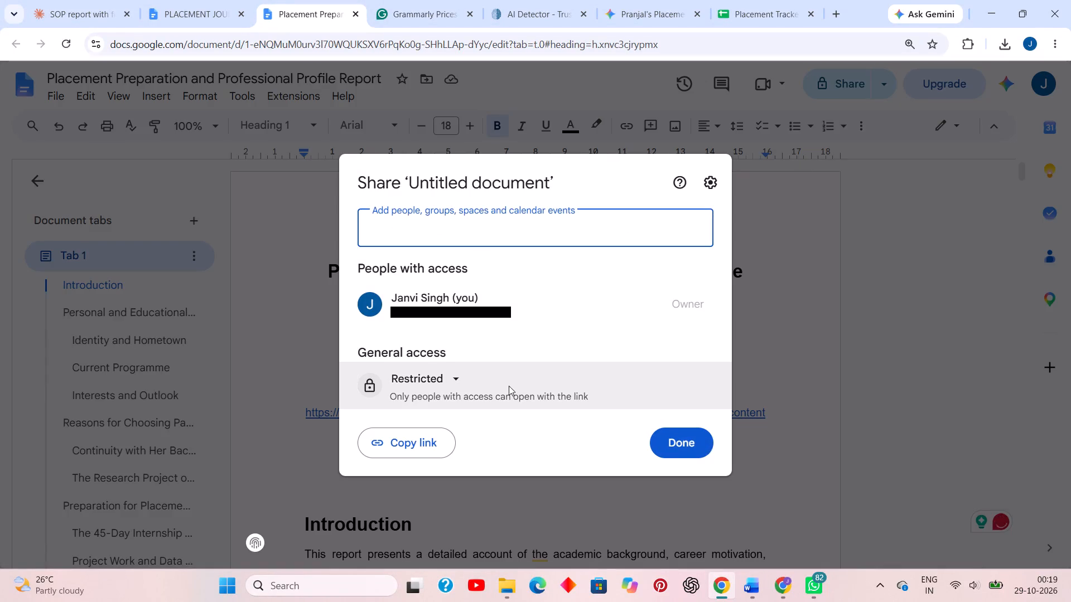
Set general access to anyone with the link as Editor, and copy the document's sharing link.
click(456, 377)
click(450, 449)
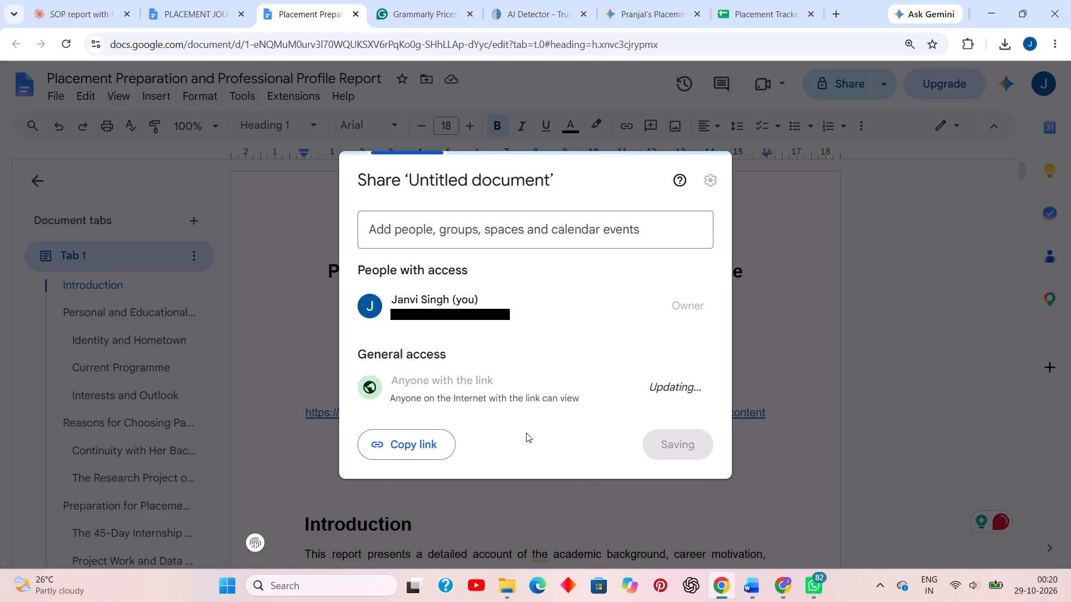
click(694, 394)
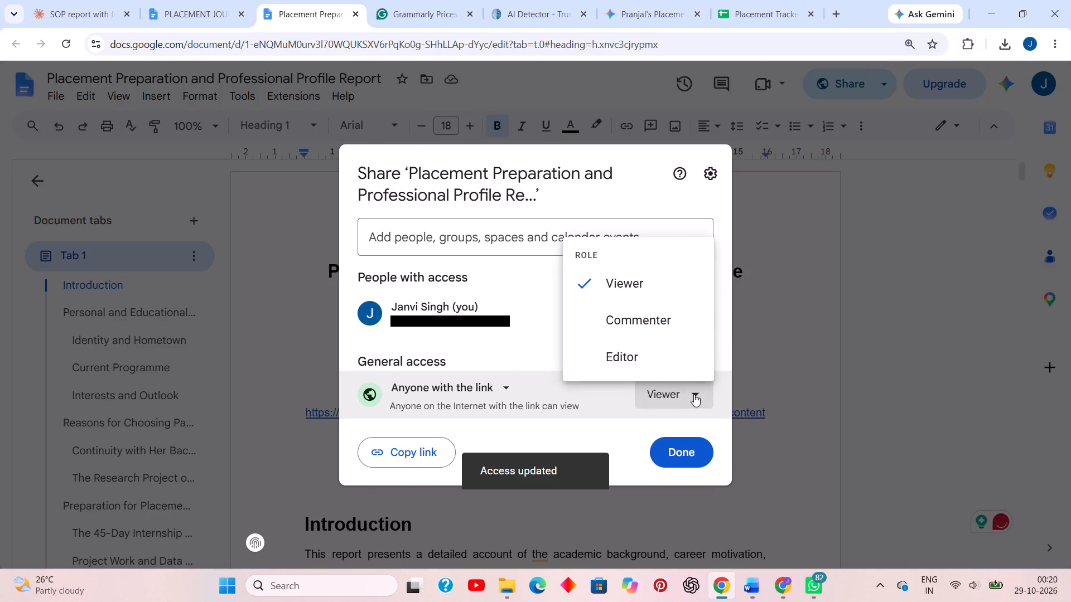
click(625, 360)
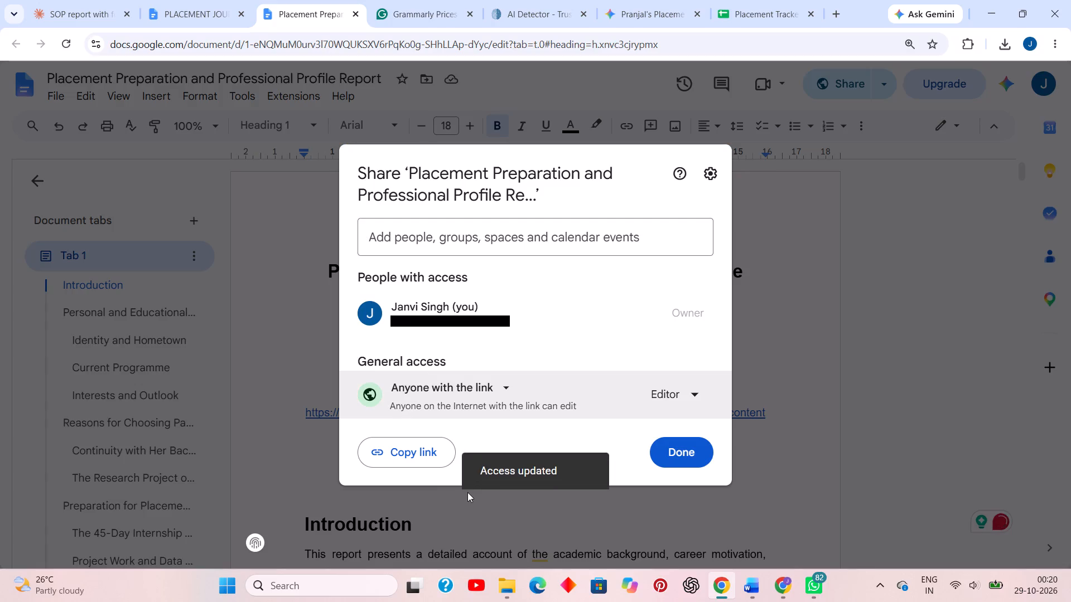
click(409, 452)
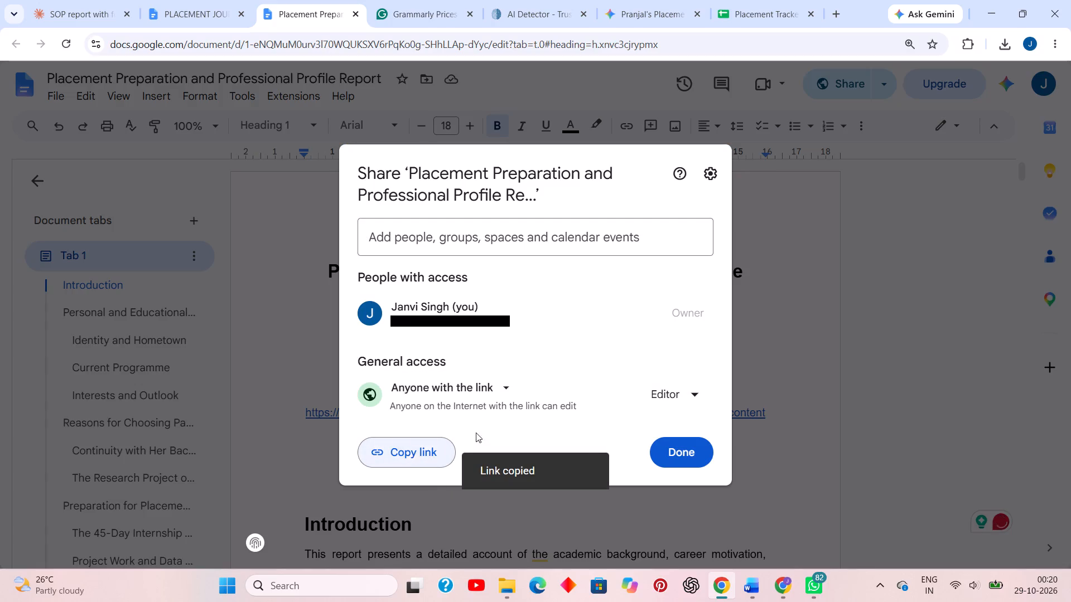
click(670, 451)
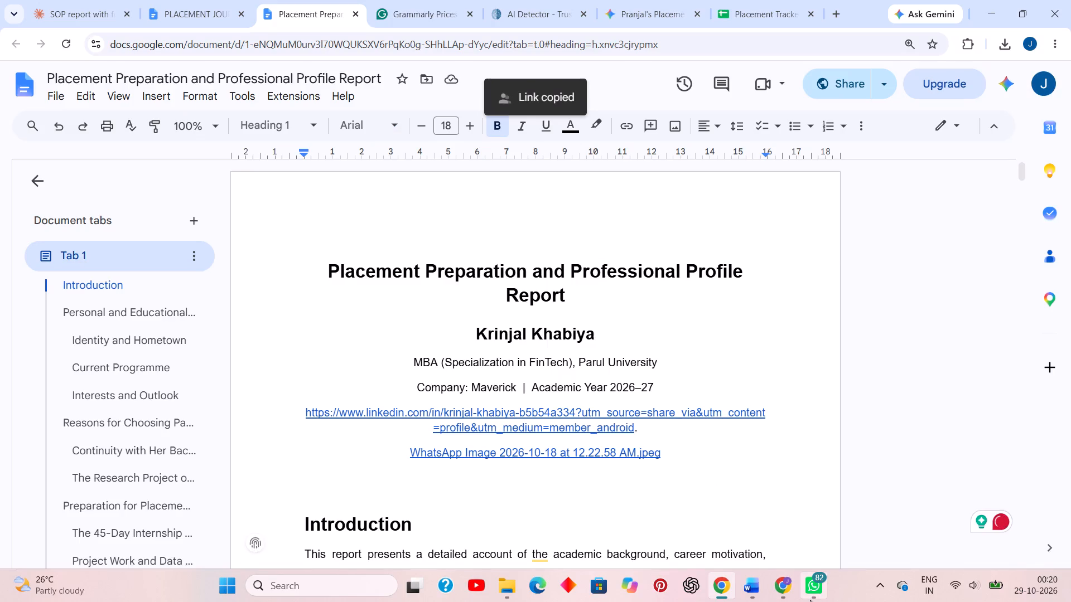
click(785, 589)
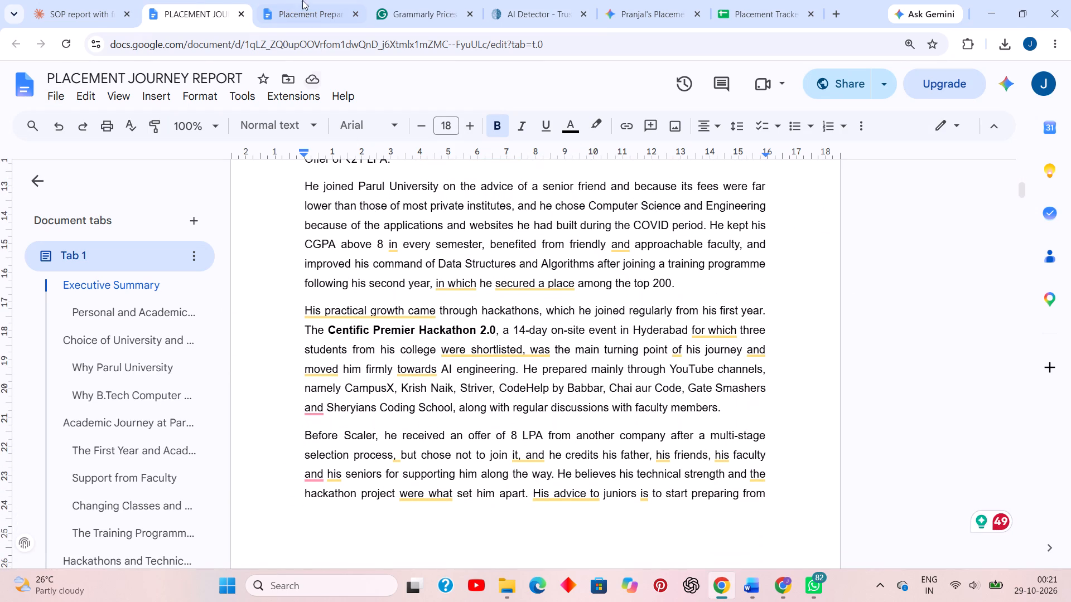
click(1070, 0)
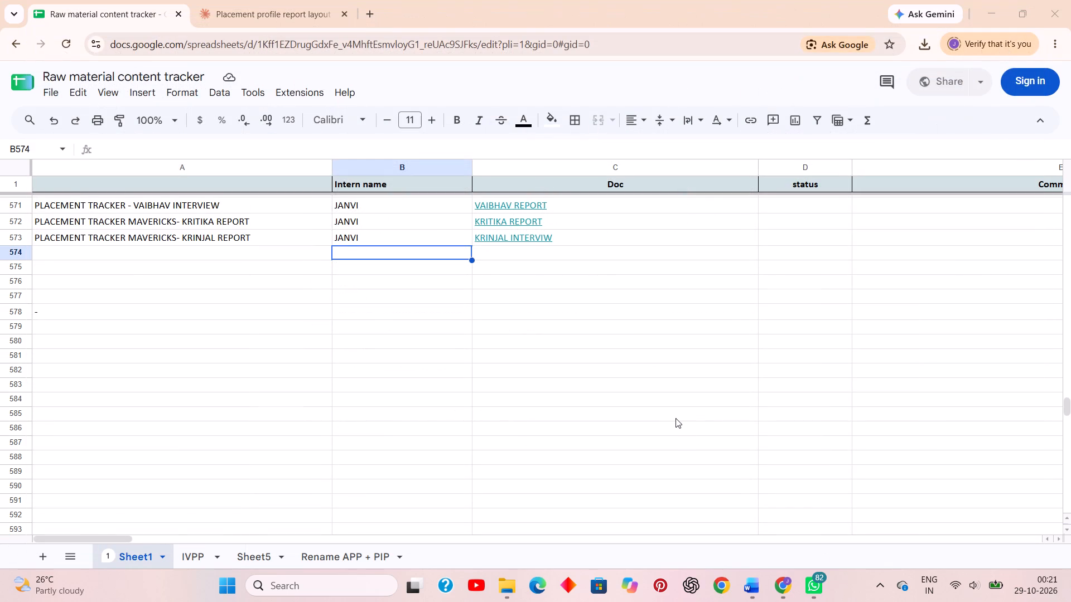
Look through the Raw material content tracker's entries, comparing the document links and statuses above and around rows 571 to 573.
scroll(676, 418, up, 2)
scroll(676, 418, right, 3)
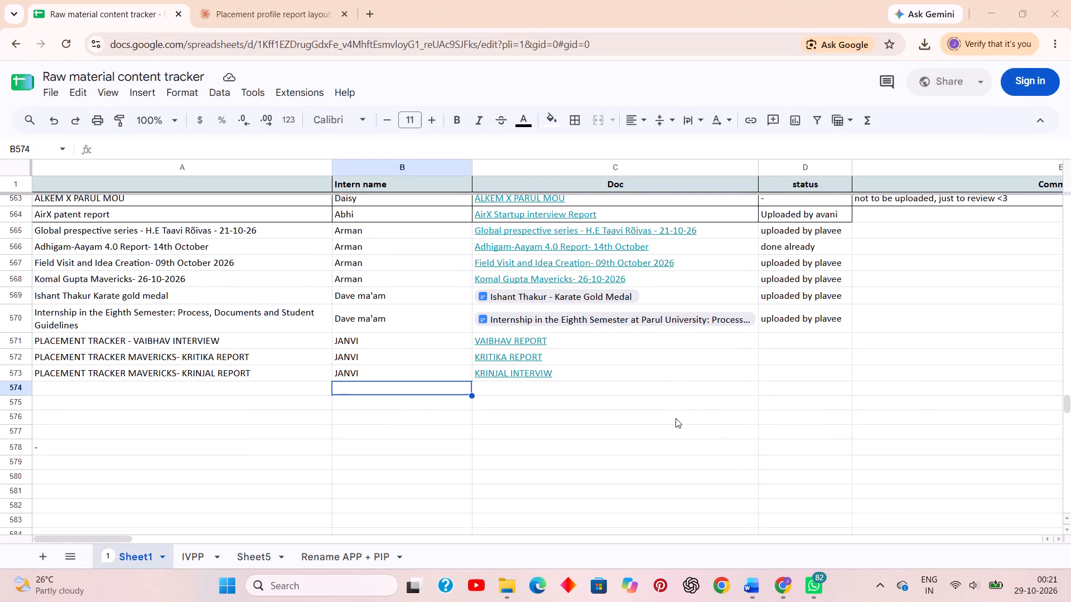
scroll(676, 418, right, 2)
scroll(676, 418, up, 4)
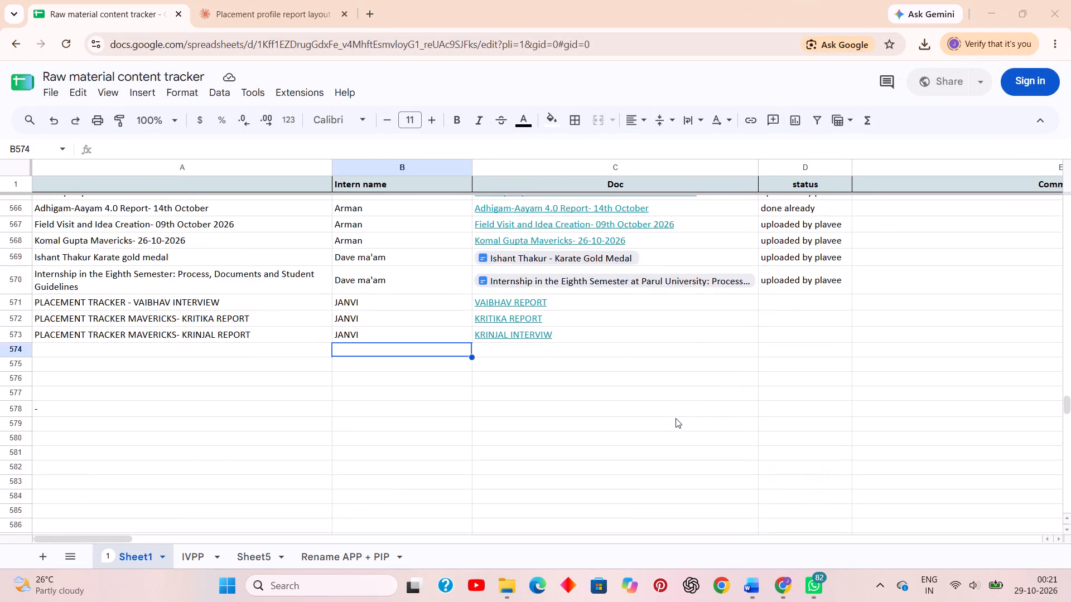
scroll(676, 418, up, 7)
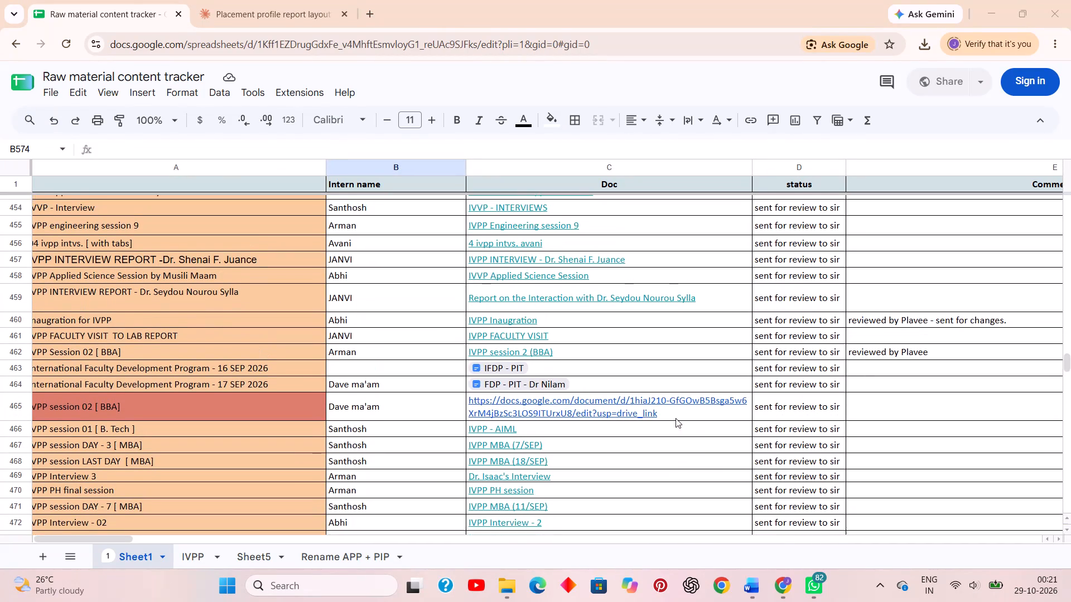
scroll(676, 418, down, 6)
scroll(676, 418, up, 3)
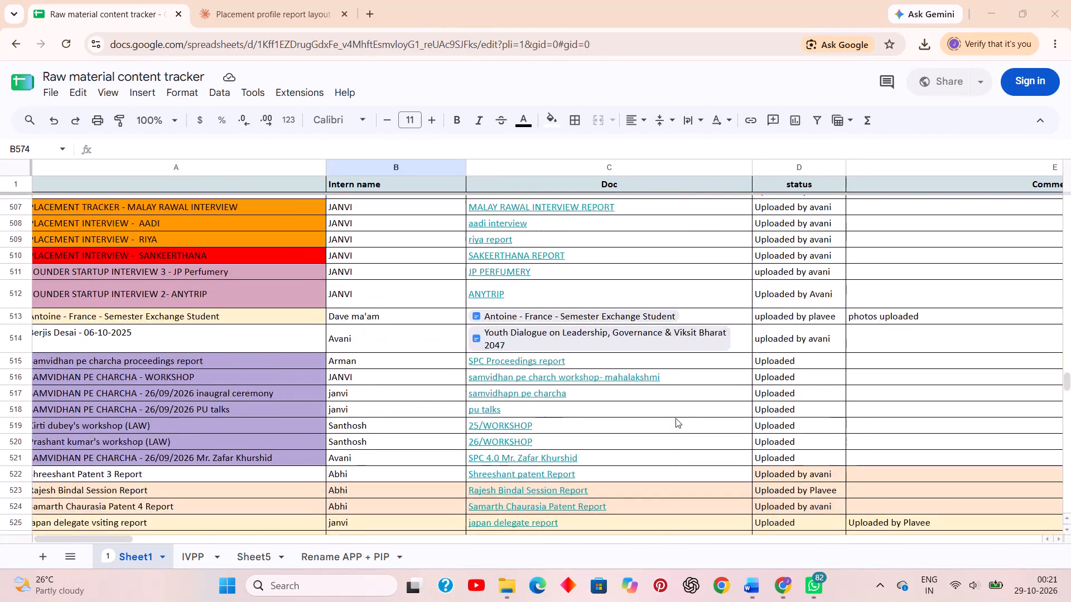
scroll(676, 418, down, 6)
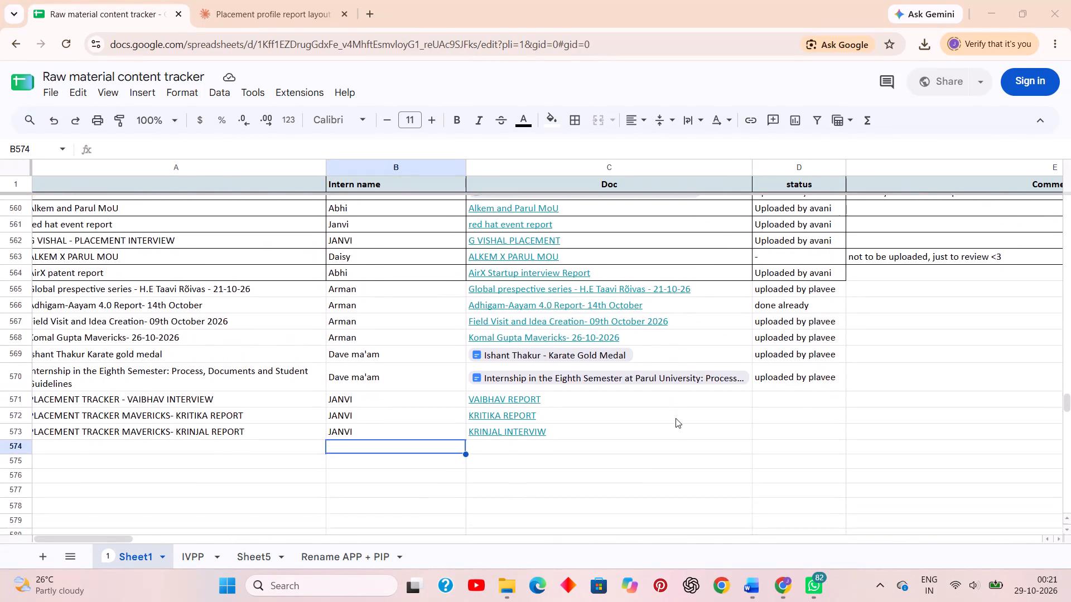
scroll(676, 418, down, 2)
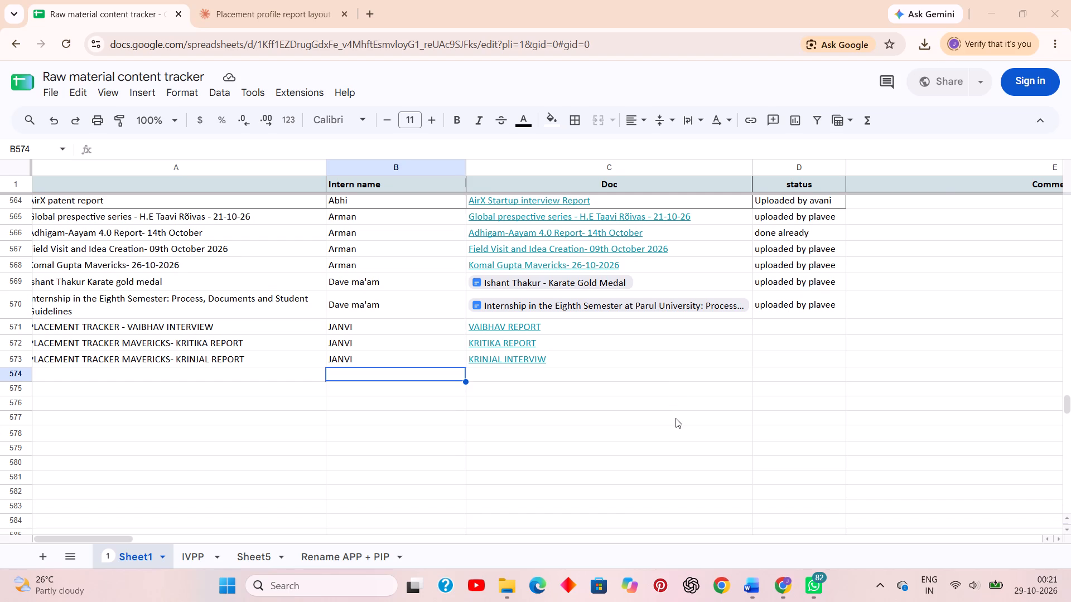
scroll(676, 418, up, 2)
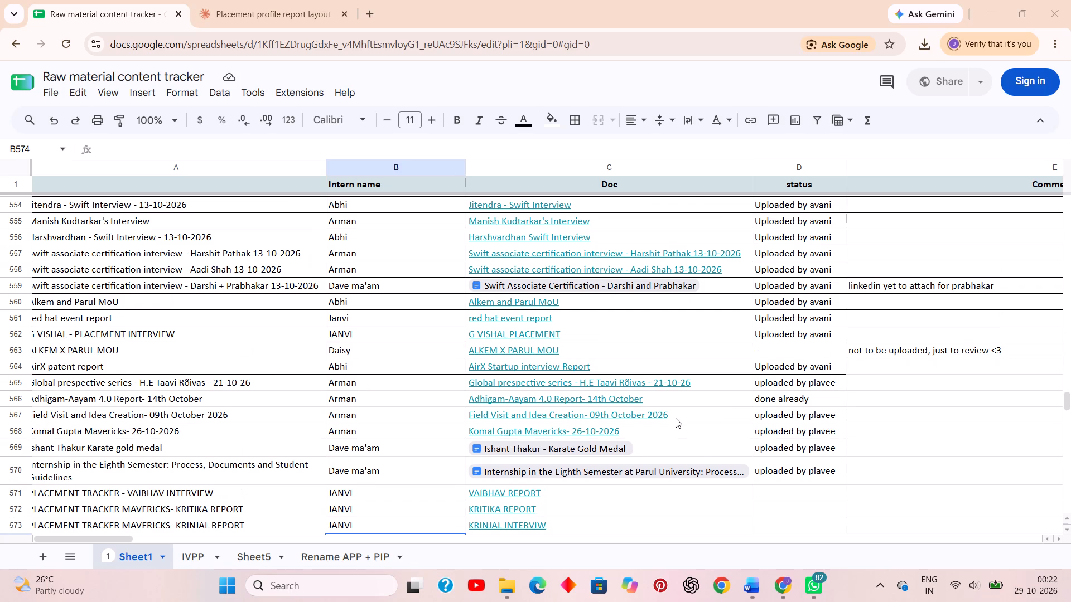
scroll(676, 418, down, 5)
scroll(676, 418, up, 2)
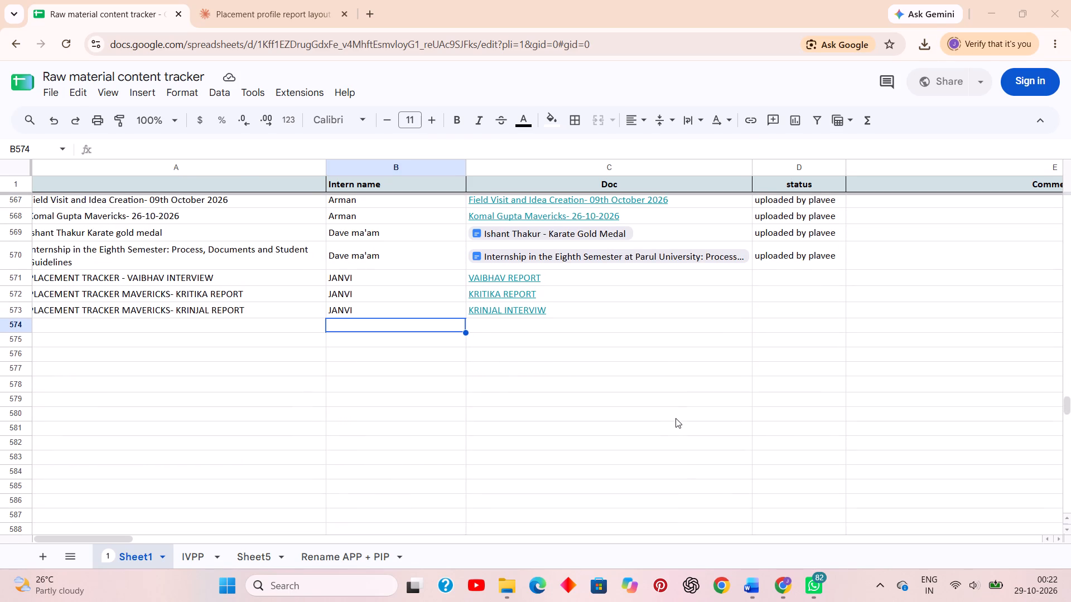
scroll(676, 418, down, 1)
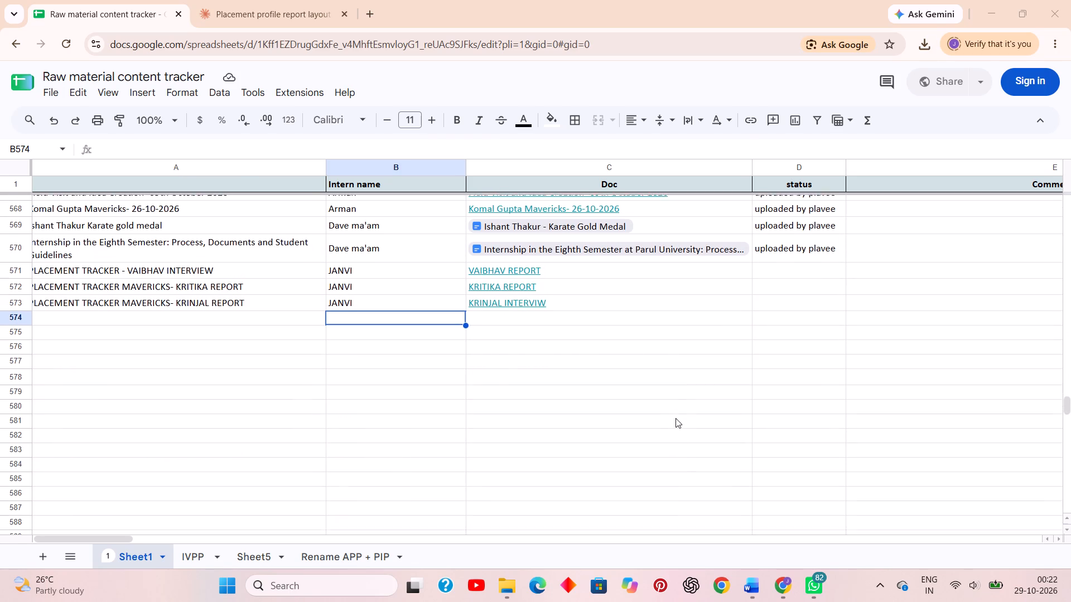
scroll(676, 418, down, 1)
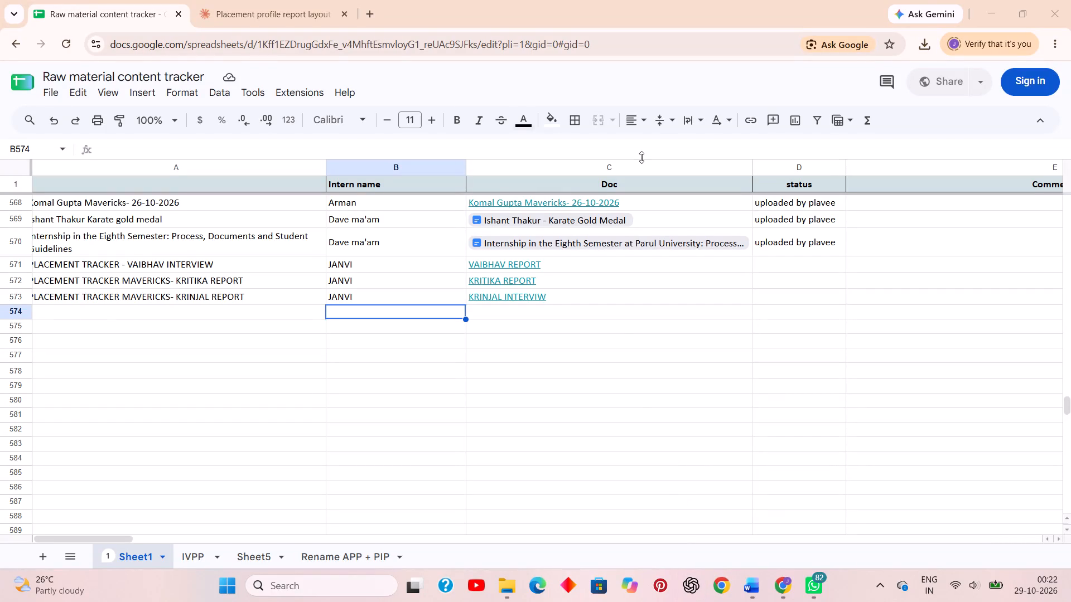
Open a fresh Chrome window under the work profile and load the Placement Tracker spreadsheet.
click(366, 18)
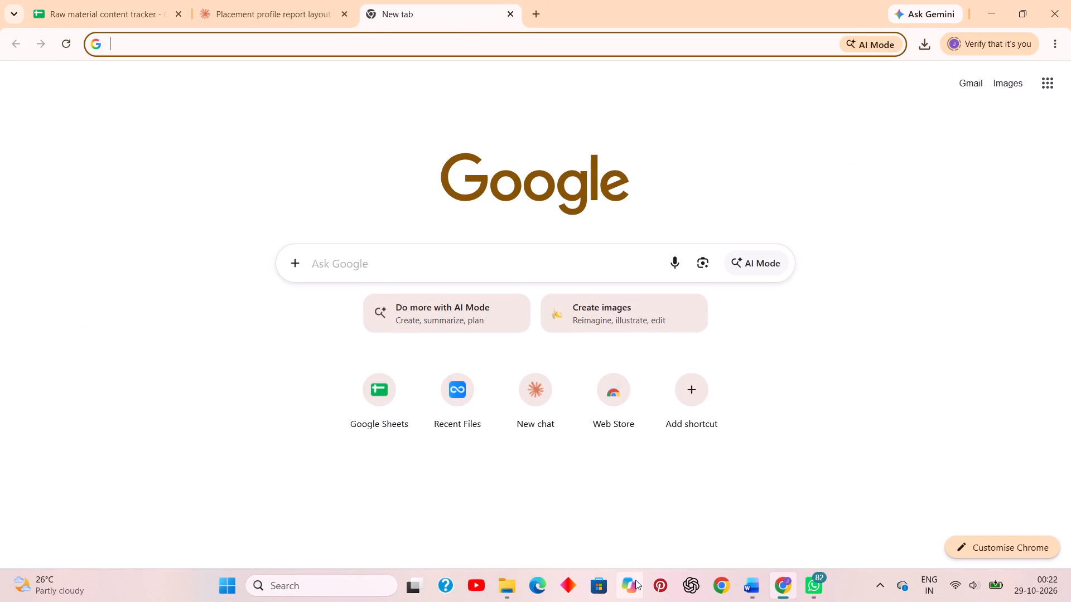
click(542, 582)
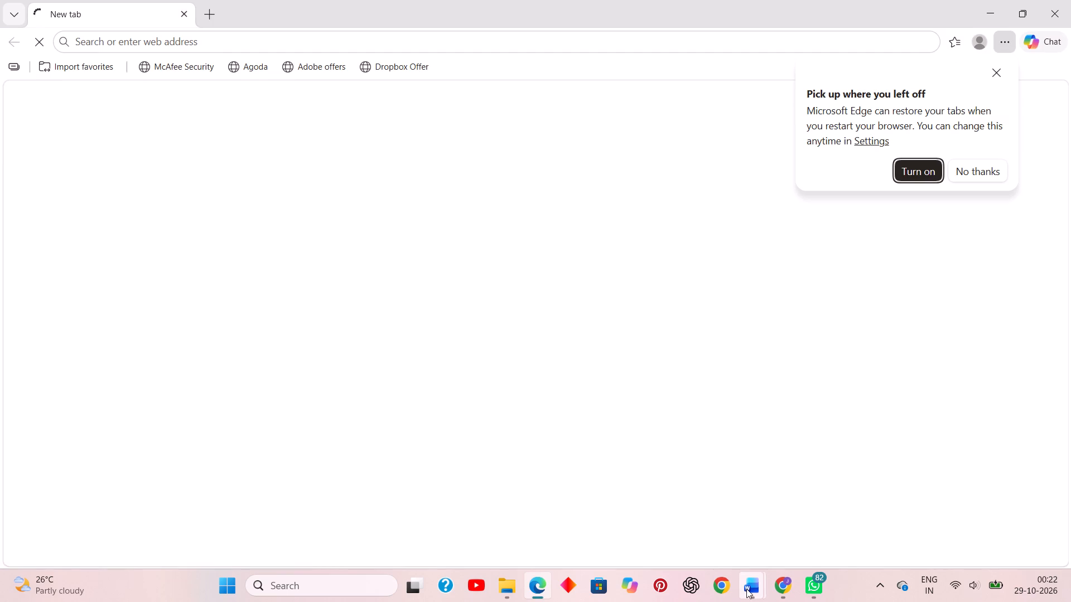
click(716, 589)
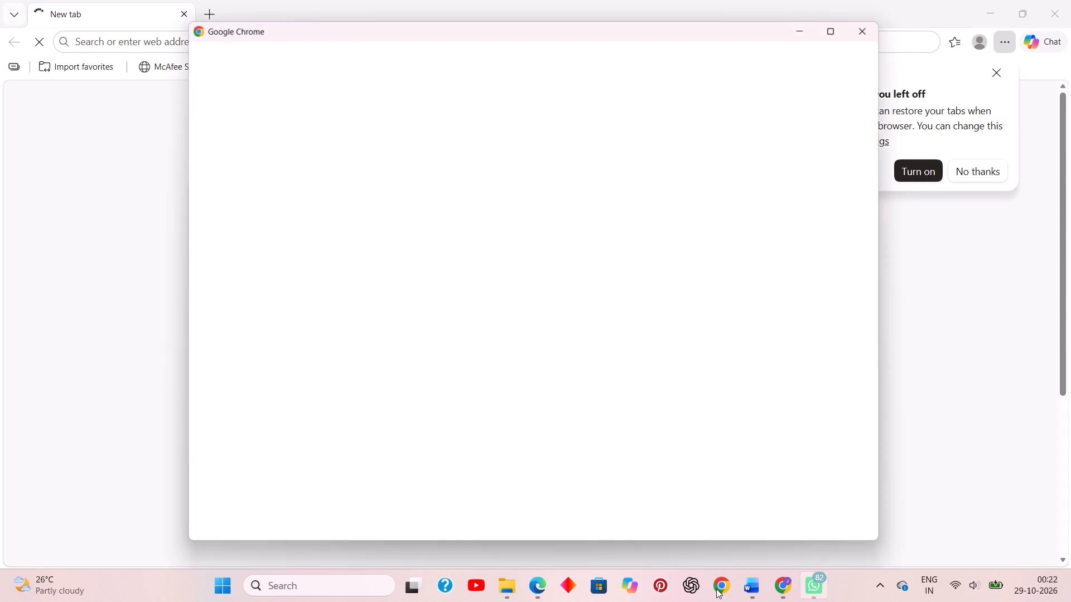
double_click(353, 280)
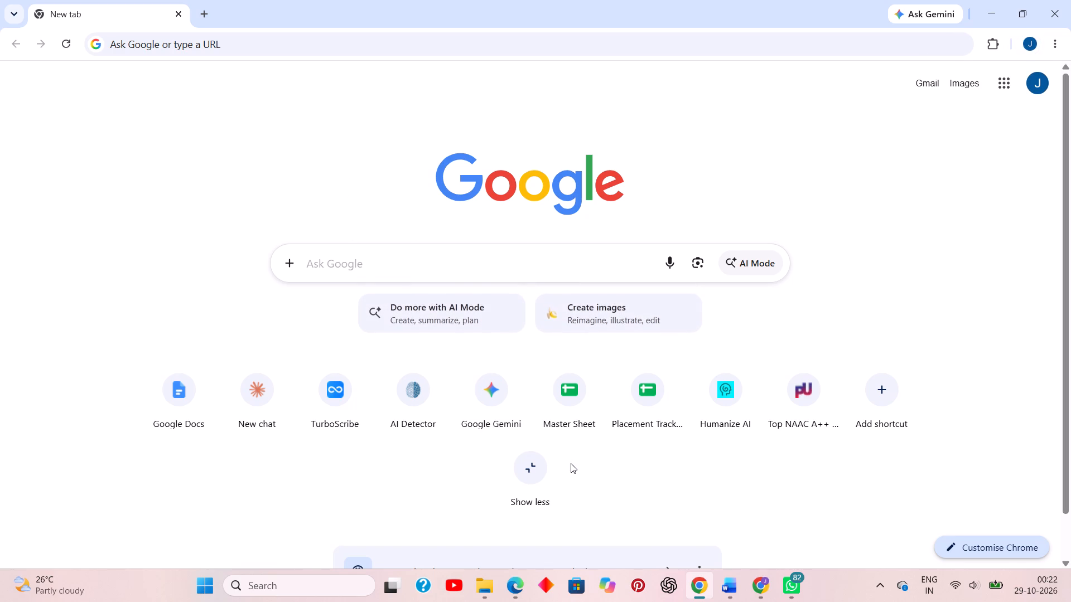
double_click(644, 409)
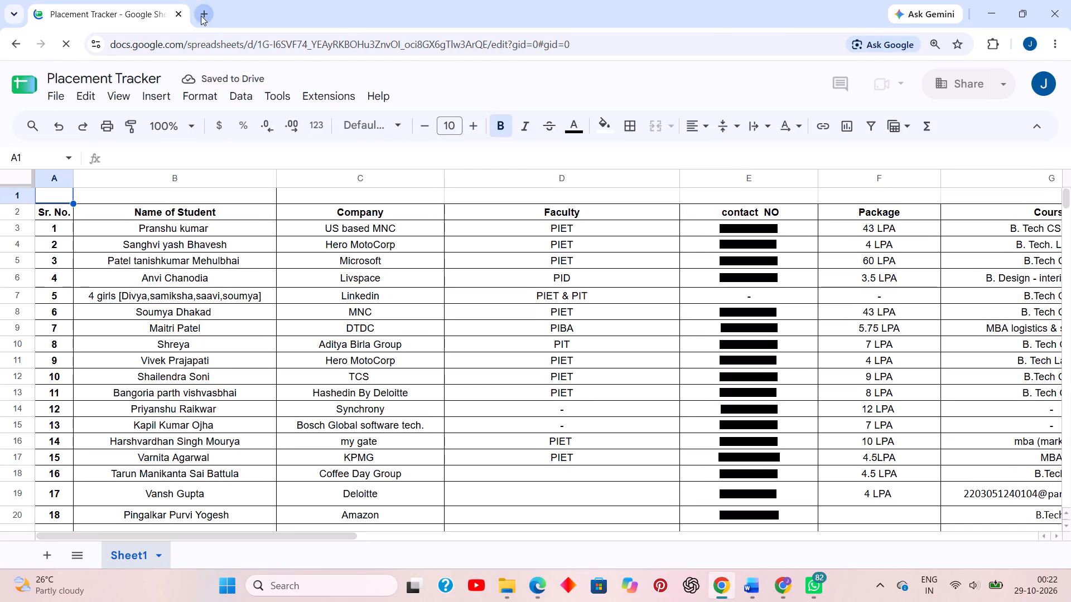
Open the Master Sheet - Work of PU-SS Interns in a new tab and switch to its October sheet.
click(201, 16)
double_click(558, 406)
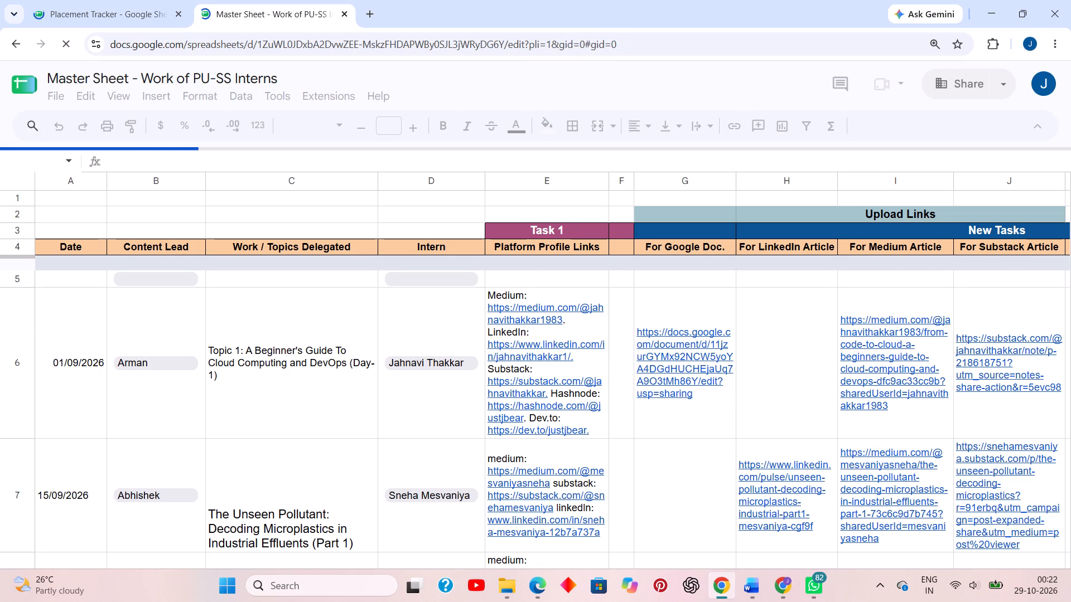
scroll(465, 446, down, 11)
click(440, 547)
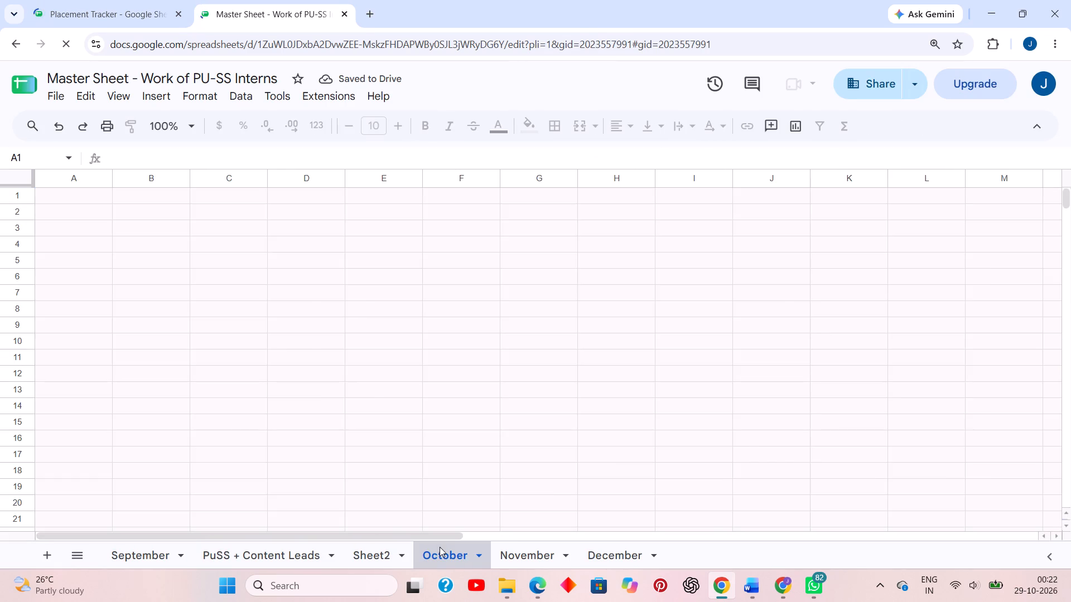
Examine the last filled October rows for Janvi, checking the dates, topics, interns and upload links.
scroll(461, 348, down, 15)
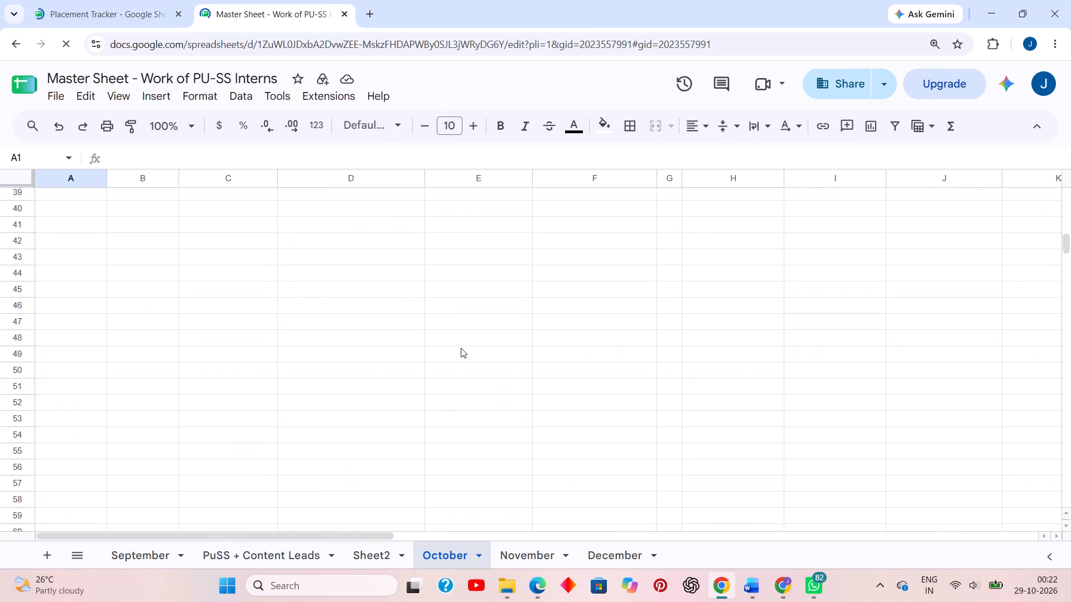
scroll(461, 348, up, 7)
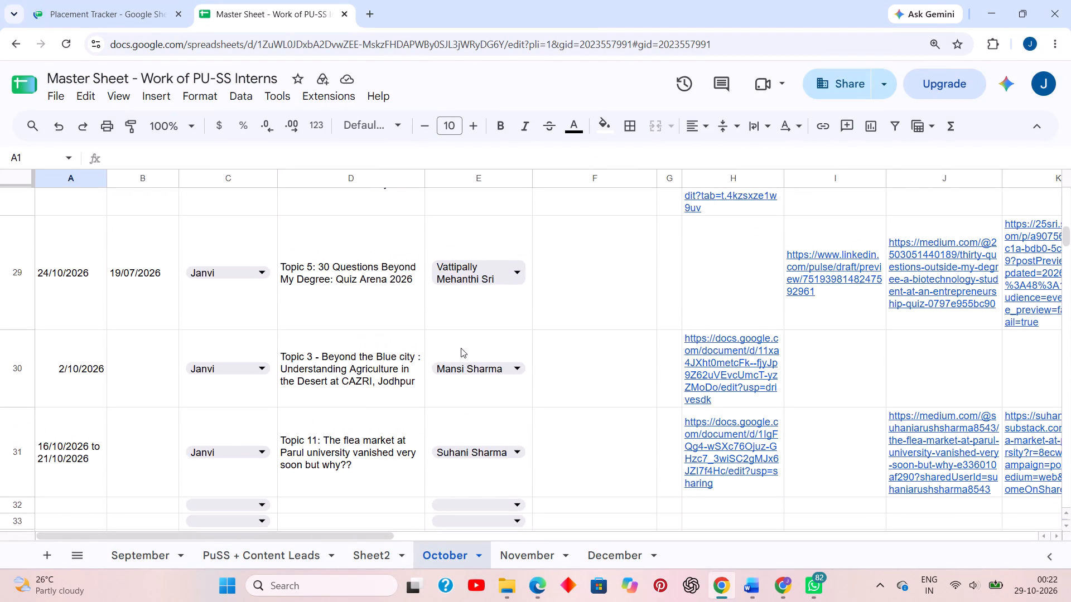
scroll(461, 348, down, 1)
scroll(619, 390, left, 3)
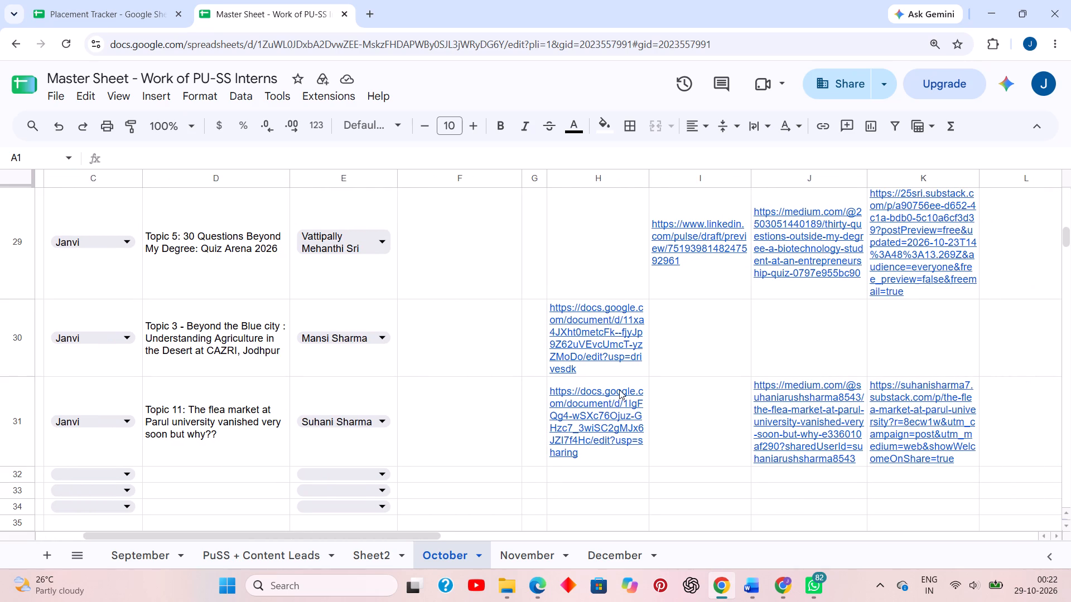
scroll(746, 400, left, 2)
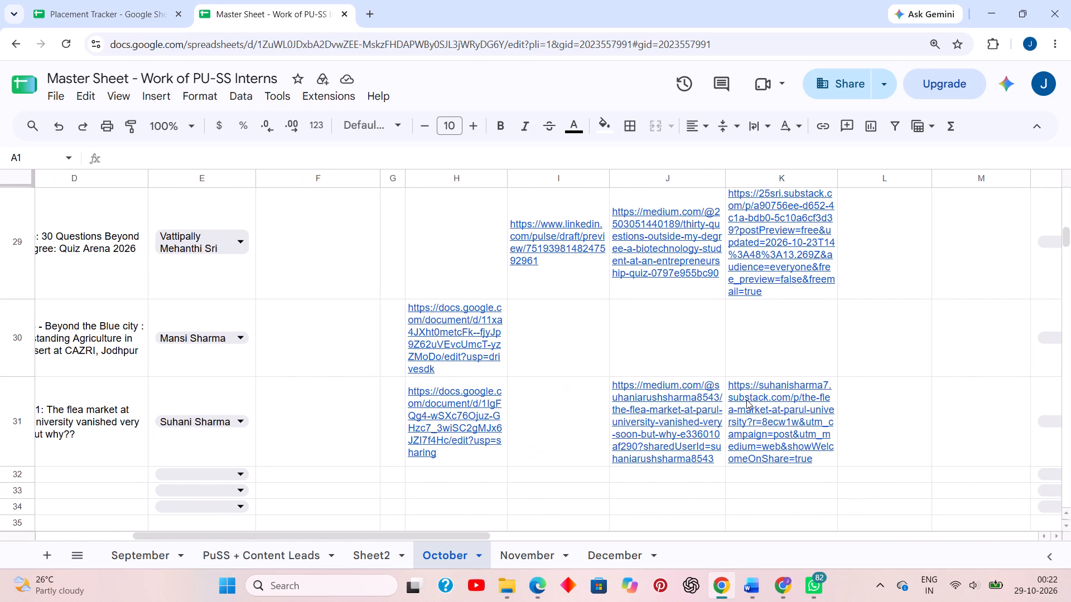
scroll(746, 400, left, 1)
scroll(746, 400, right, 4)
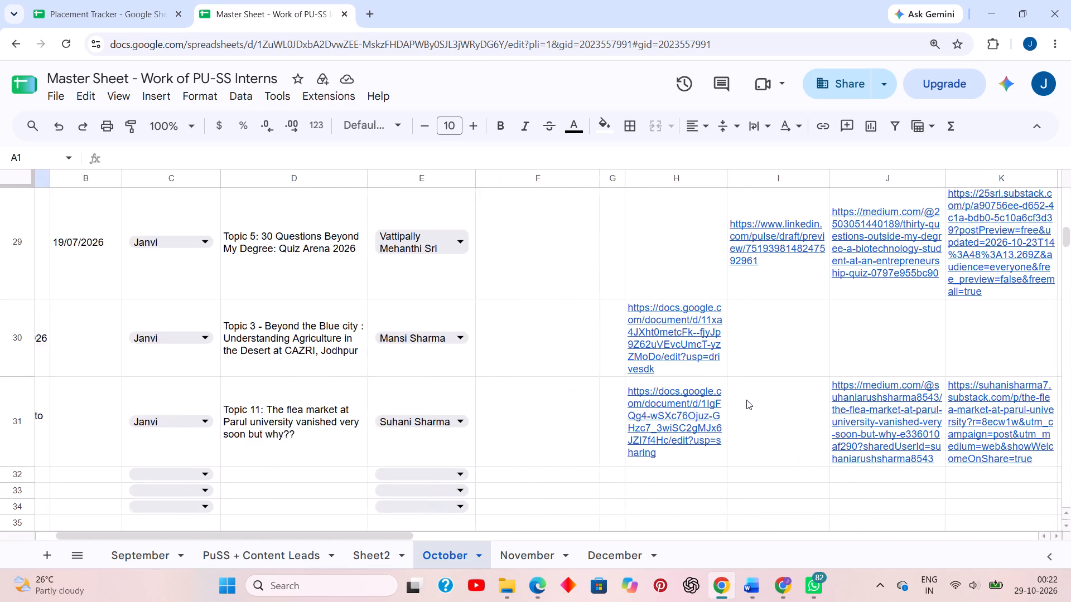
scroll(733, 322, up, 2)
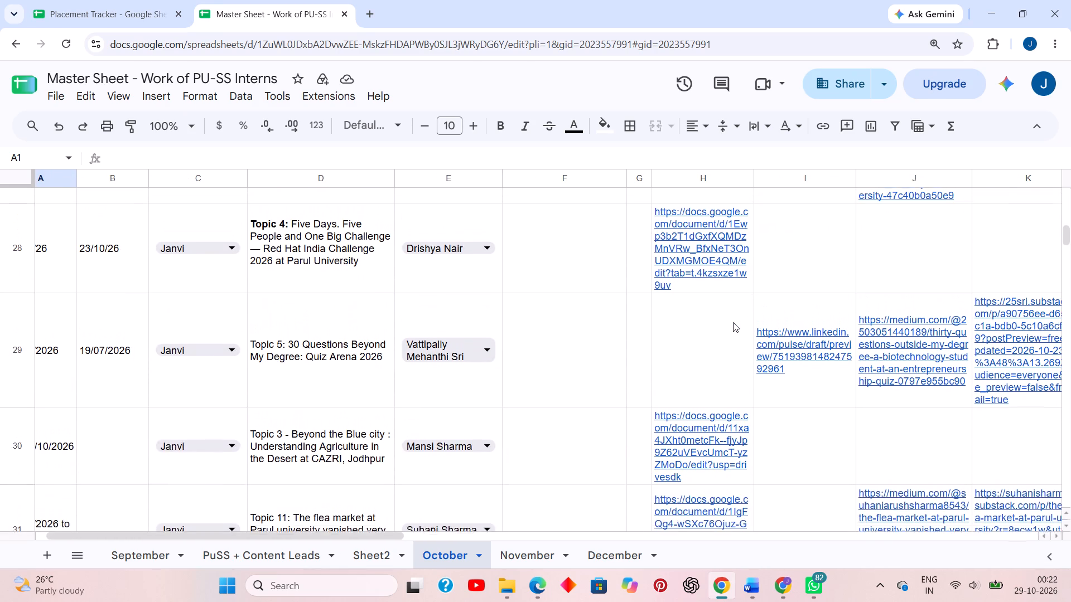
scroll(733, 322, up, 2)
scroll(733, 322, down, 1)
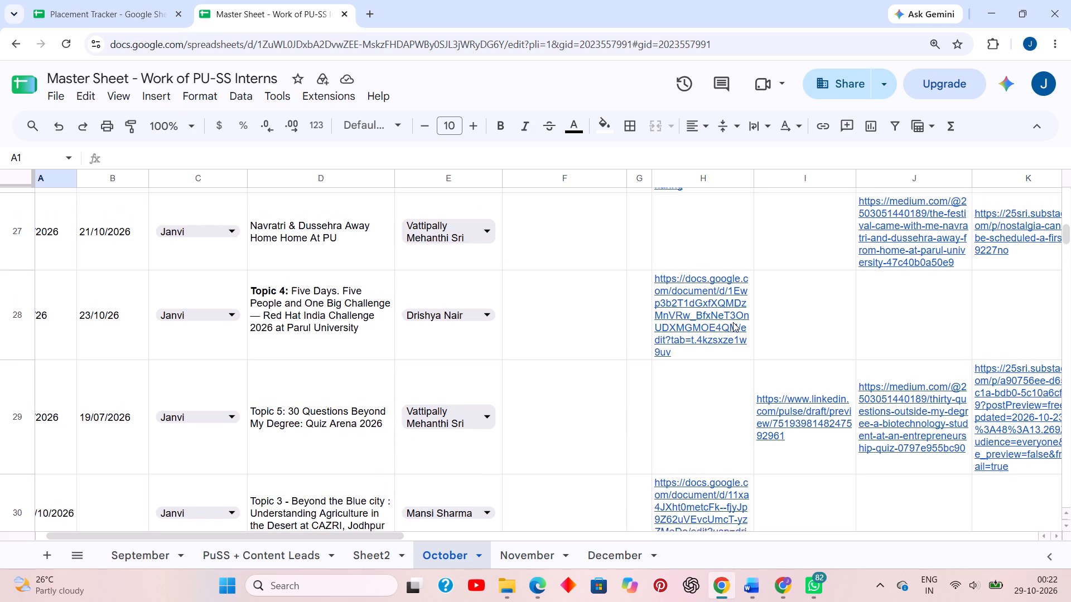
scroll(733, 322, down, 1)
scroll(733, 322, right, 3)
scroll(733, 322, up, 1)
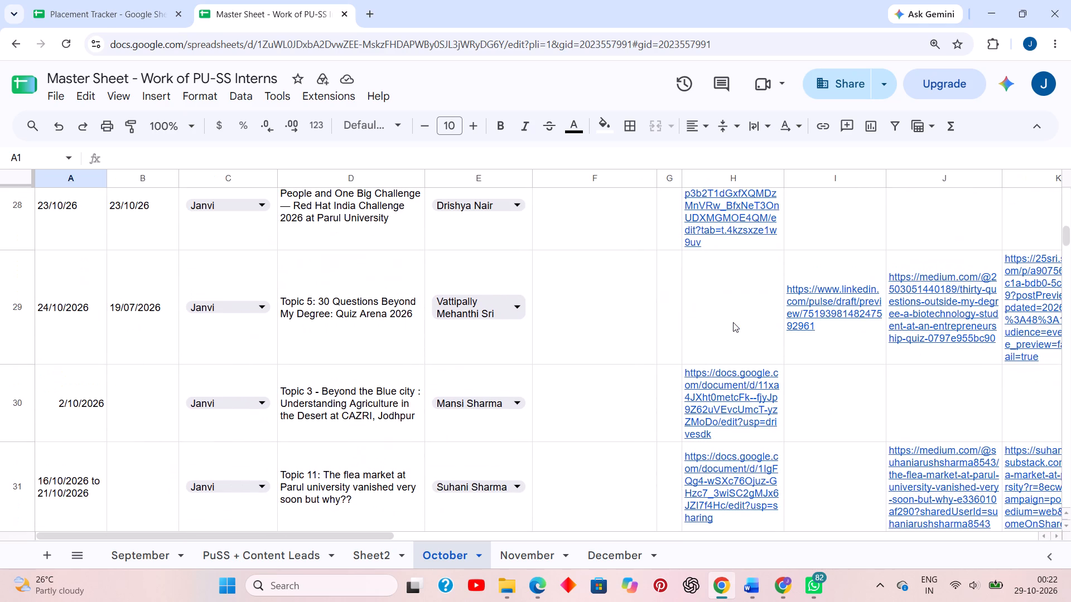
scroll(733, 322, right, 2)
scroll(613, 401, right, 3)
Open the preview of the LinkedIn document linked in the October row for Topic 10: Sahiyar Gram Hatt.
scroll(613, 401, right, 2)
scroll(479, 433, right, 2)
scroll(479, 433, up, 4)
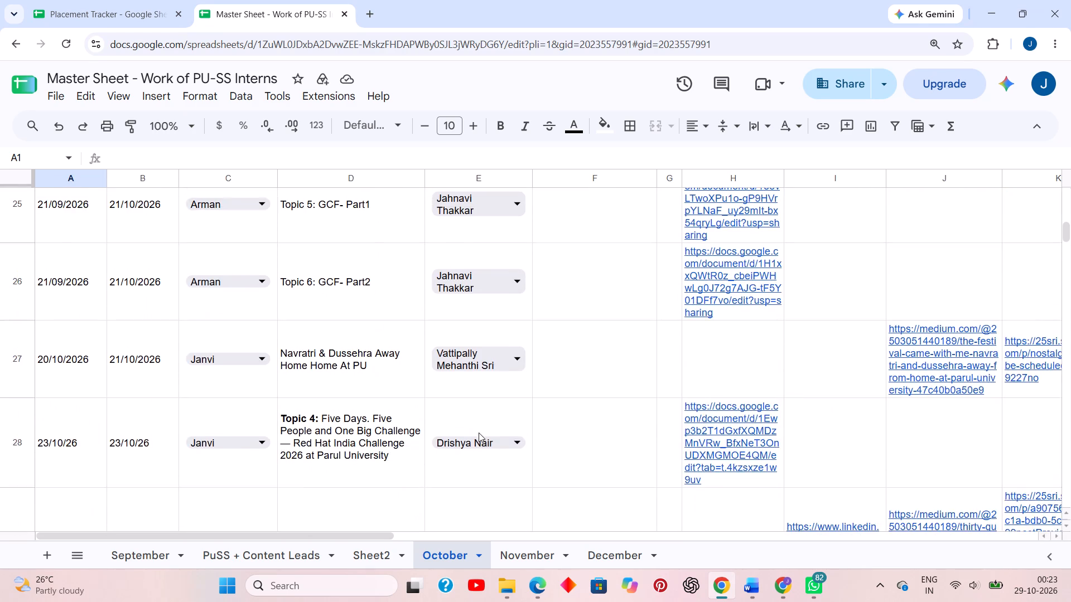
scroll(479, 433, up, 5)
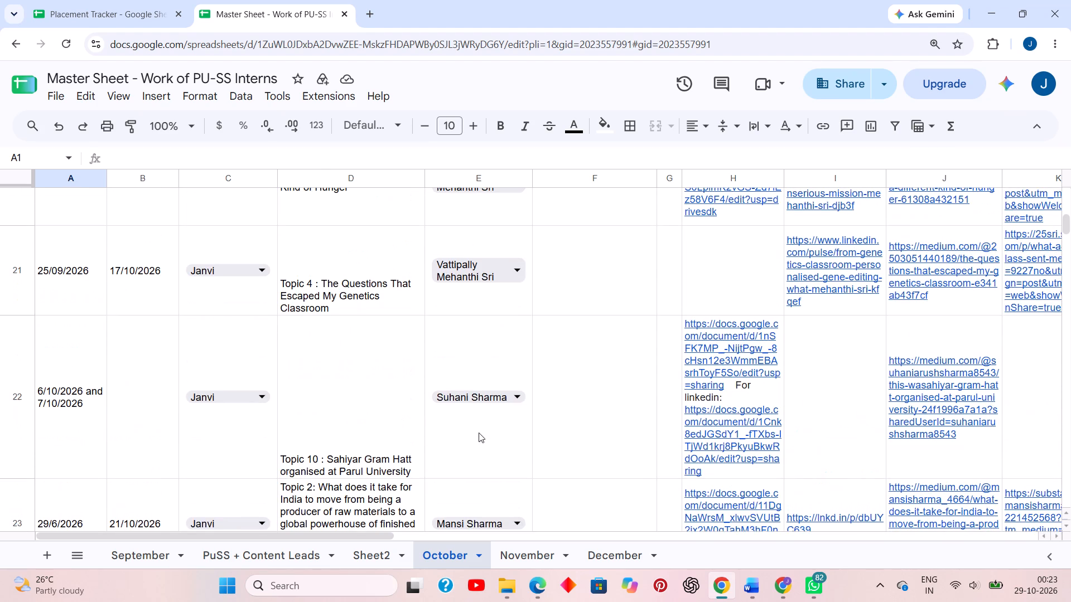
scroll(554, 417, left, 1)
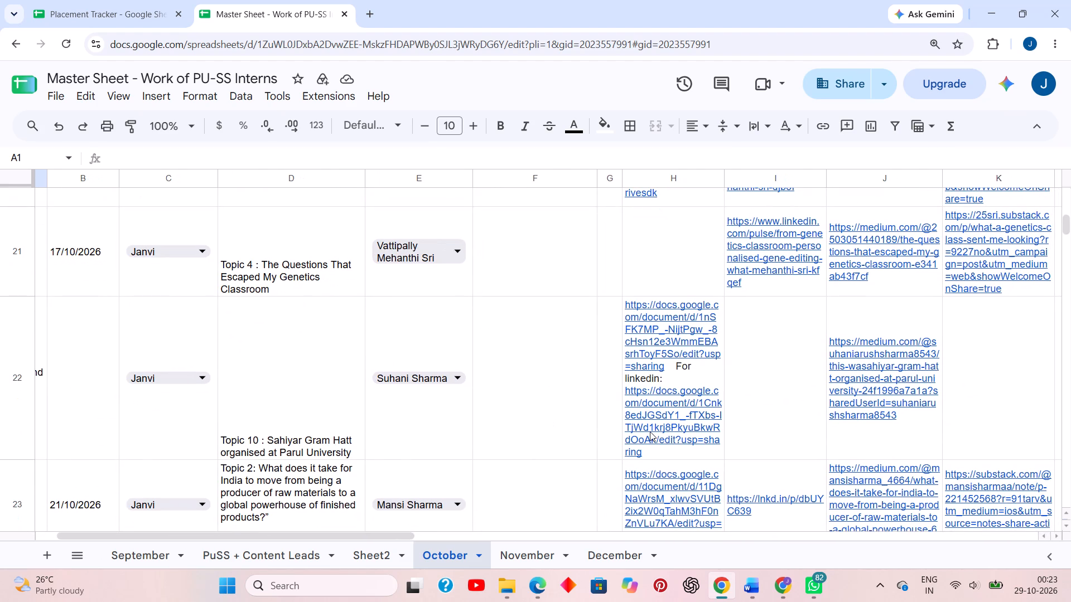
double_click(650, 431)
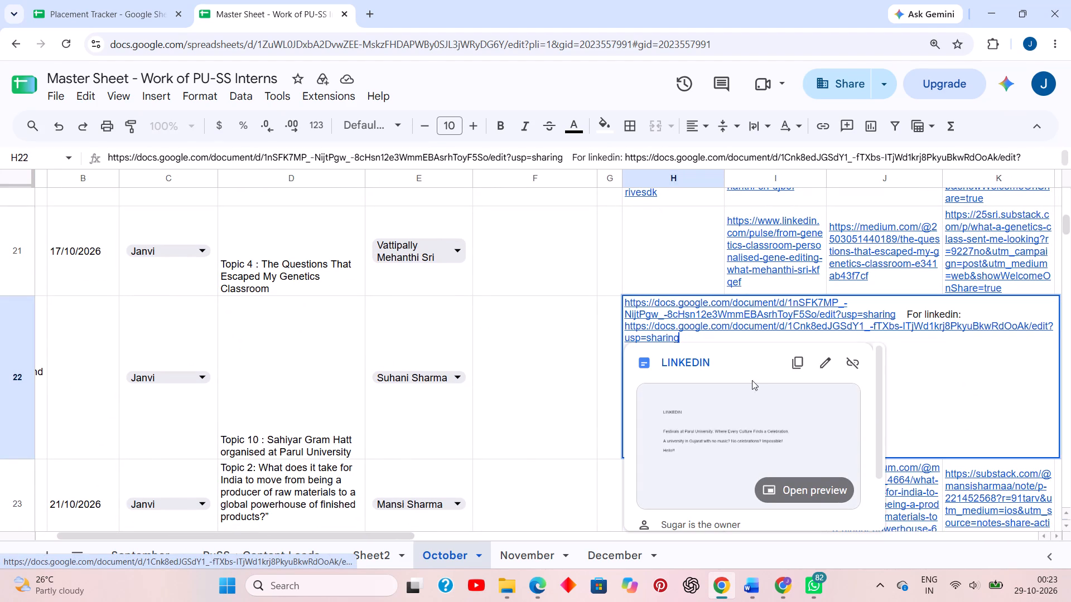
double_click(741, 429)
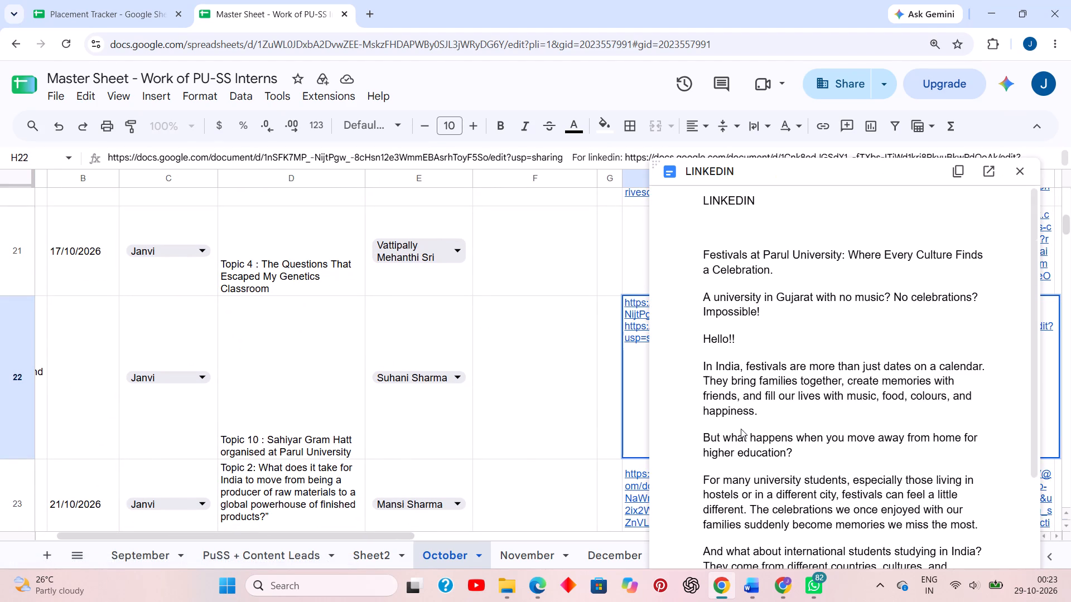
Skim the previewed LinkedIn article to its end and copy its entire text.
scroll(765, 383, down, 12)
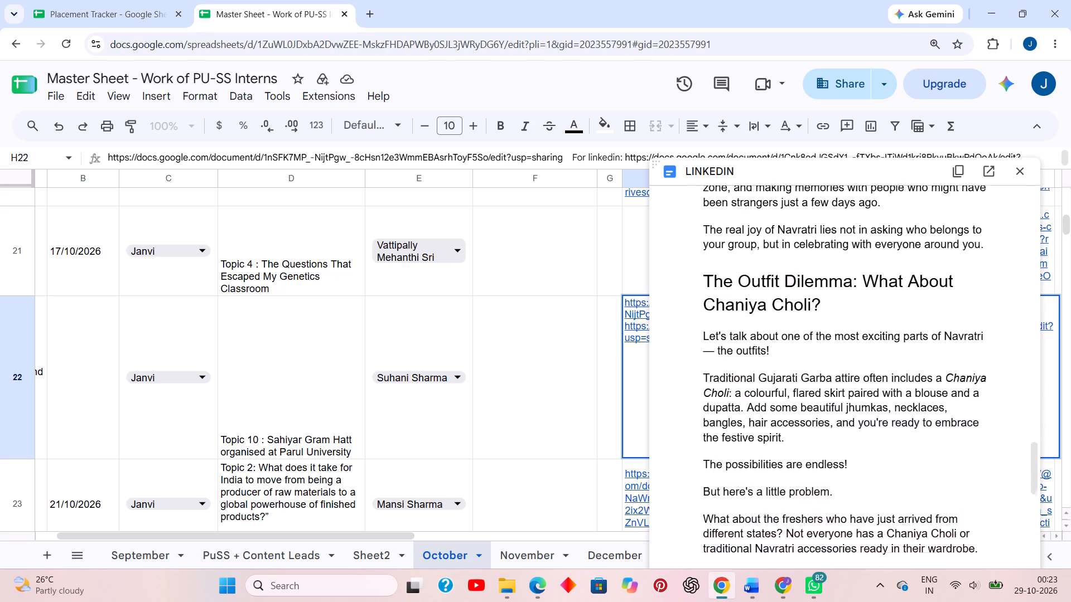
scroll(765, 383, down, 9)
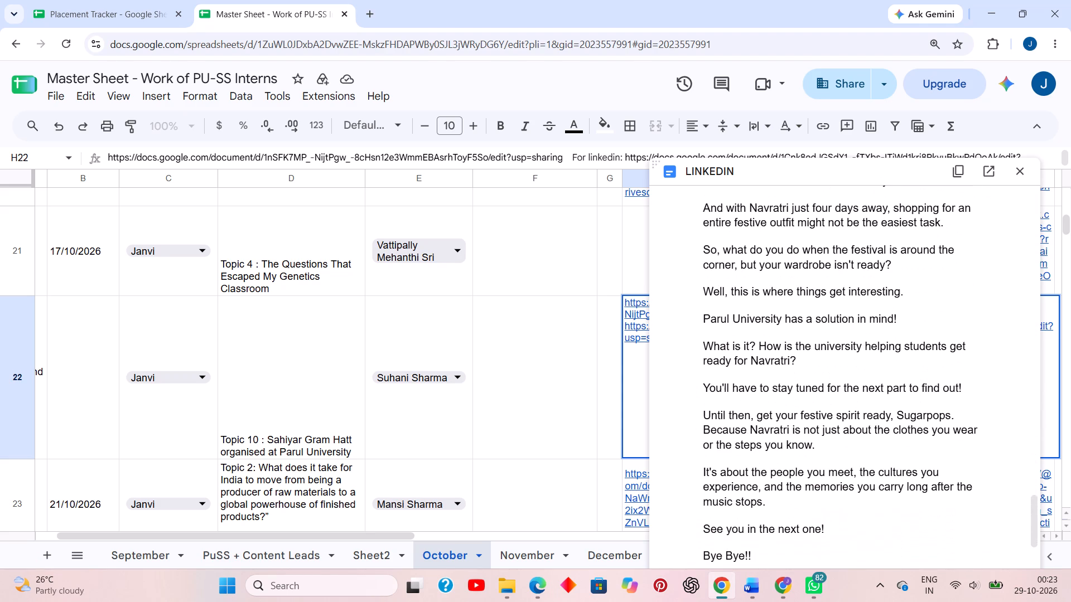
key(ctrl+a)
key(ctrl+c)
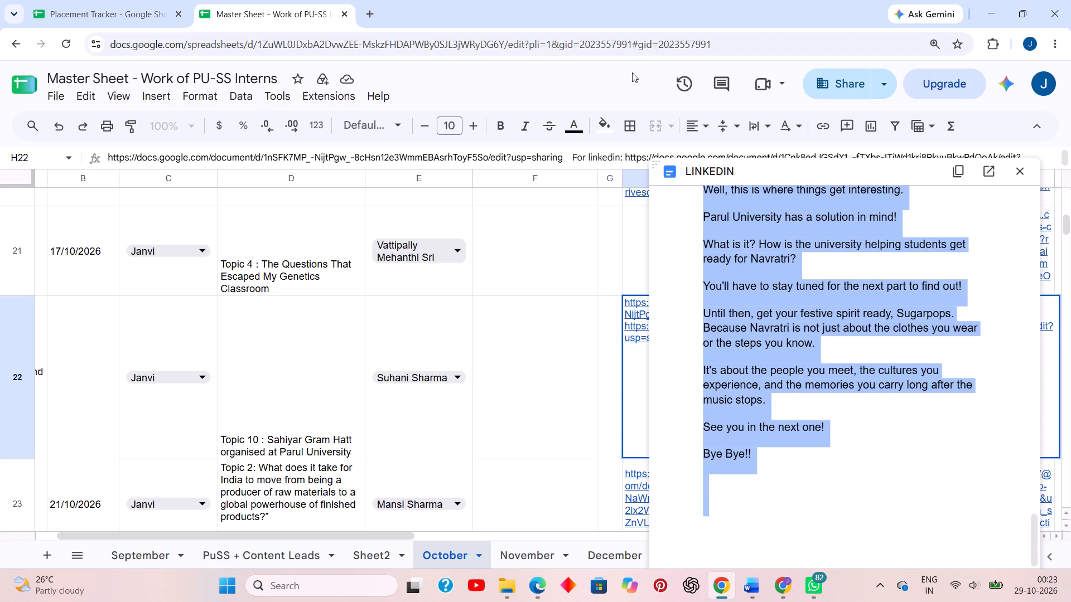